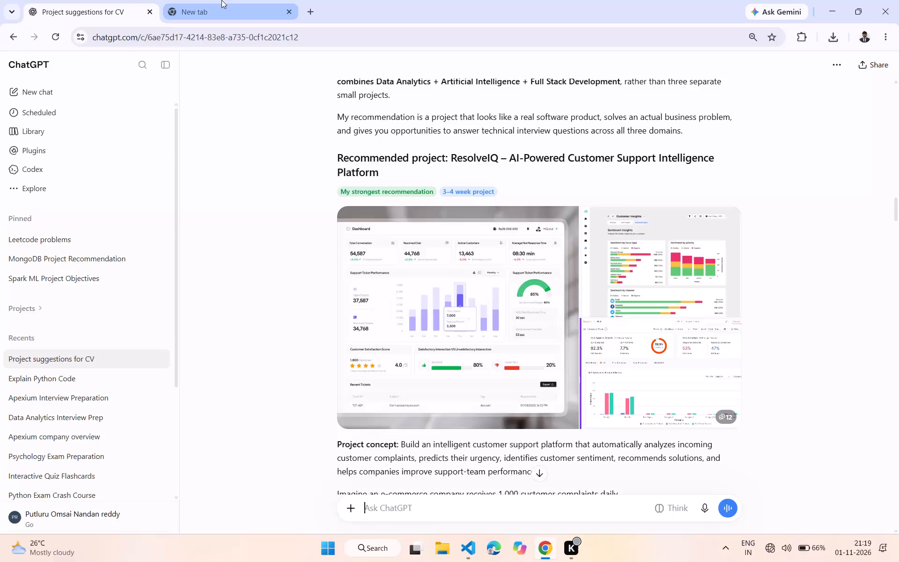
Open the Power BI for Business Intelligence Unit 2 presentation in Adobe Express in the empty browser tab.
left_click(221, 0)
key("a")
type("dobe")
key("Return")
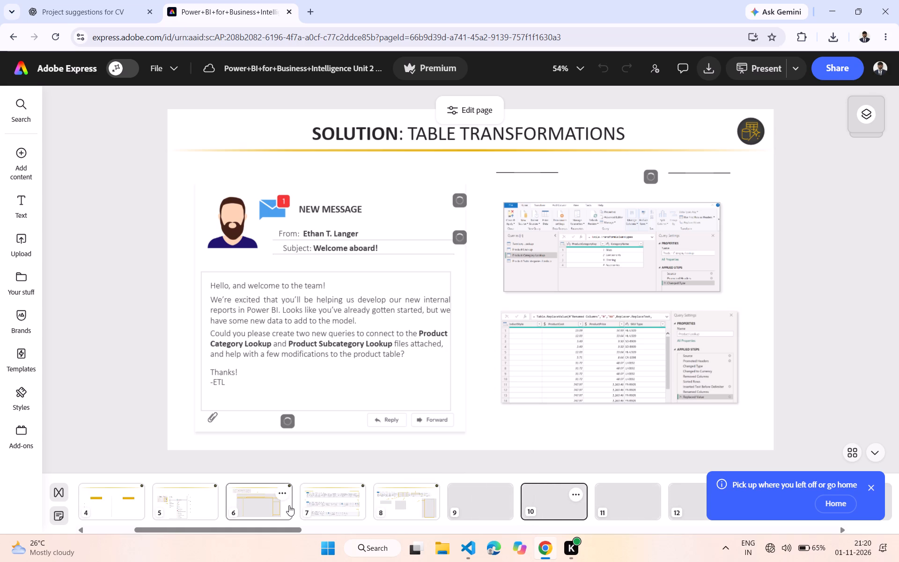
Move the message body group on page 10, "Solution: Table Transformations", slightly upward within the email graphic.
left_click_drag(395, 339, 410, 331)
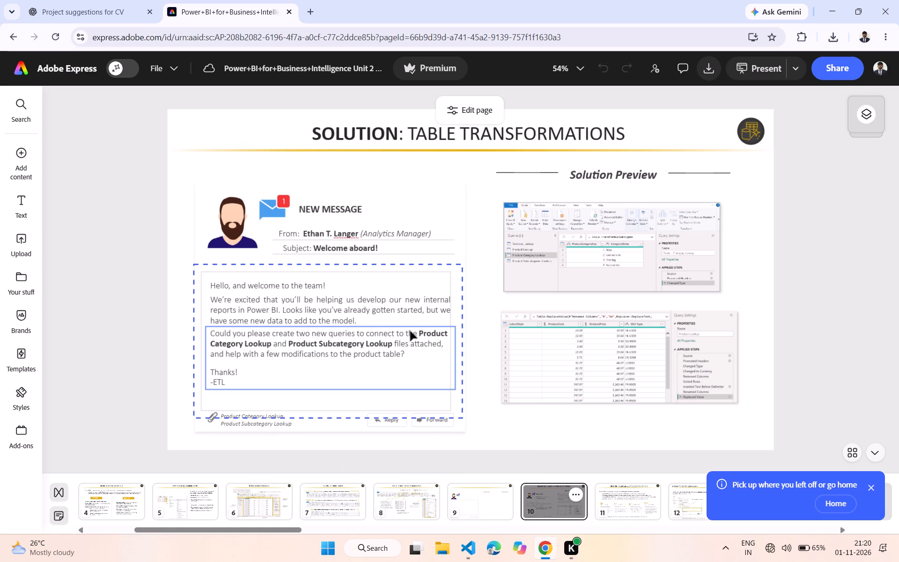
left_click_drag(410, 331, 413, 331)
left_click_drag(413, 331, 391, 337)
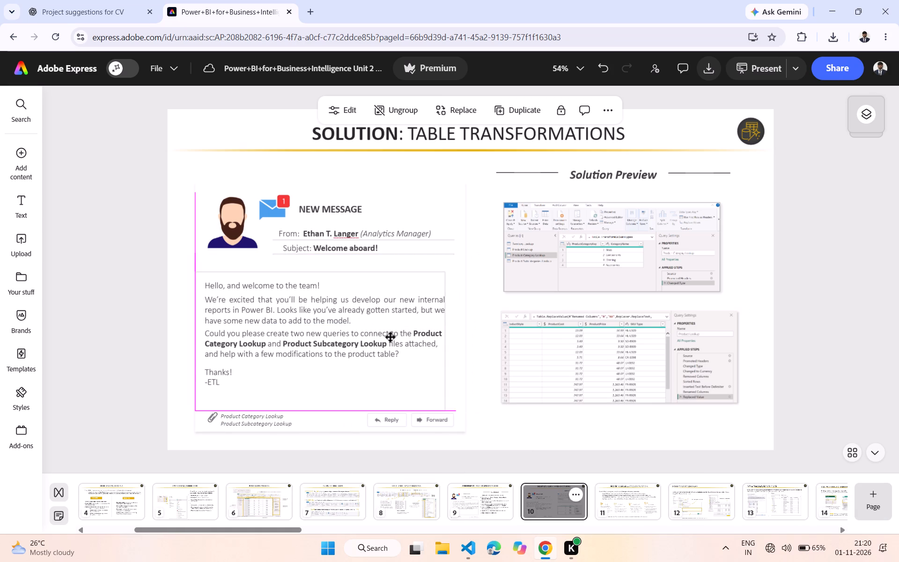
left_click_drag(391, 337, 394, 334)
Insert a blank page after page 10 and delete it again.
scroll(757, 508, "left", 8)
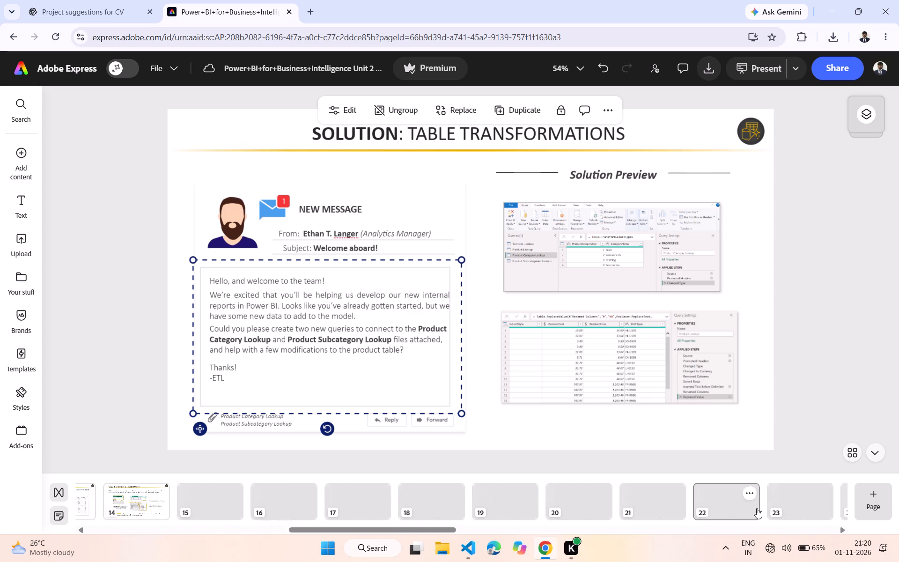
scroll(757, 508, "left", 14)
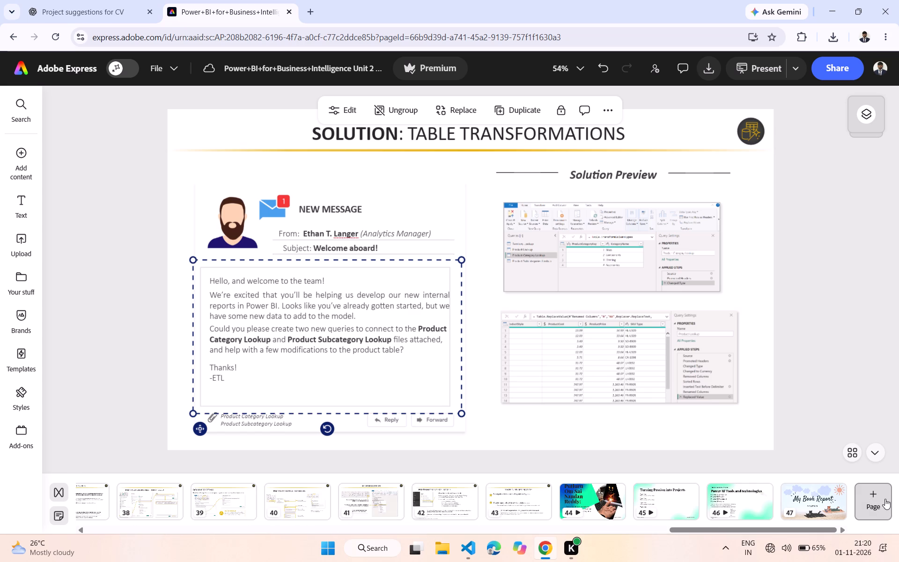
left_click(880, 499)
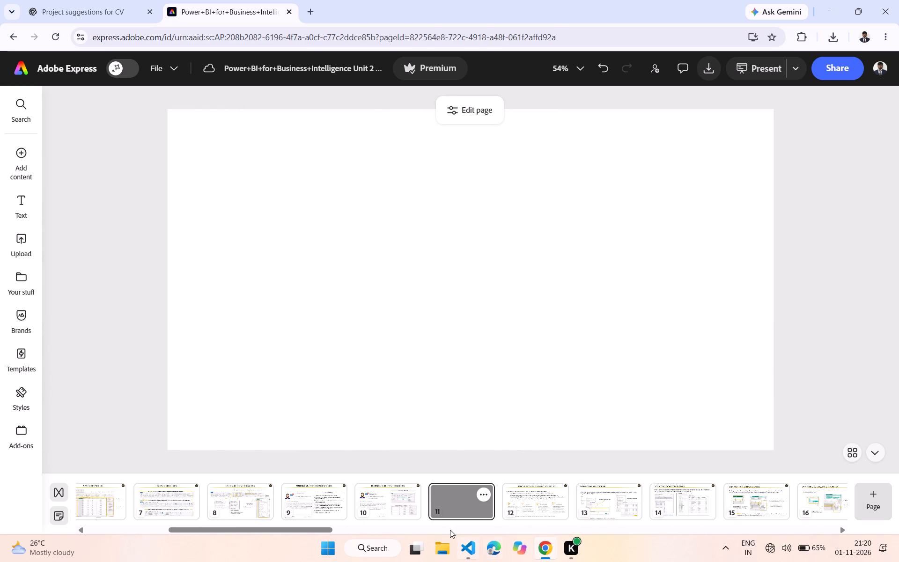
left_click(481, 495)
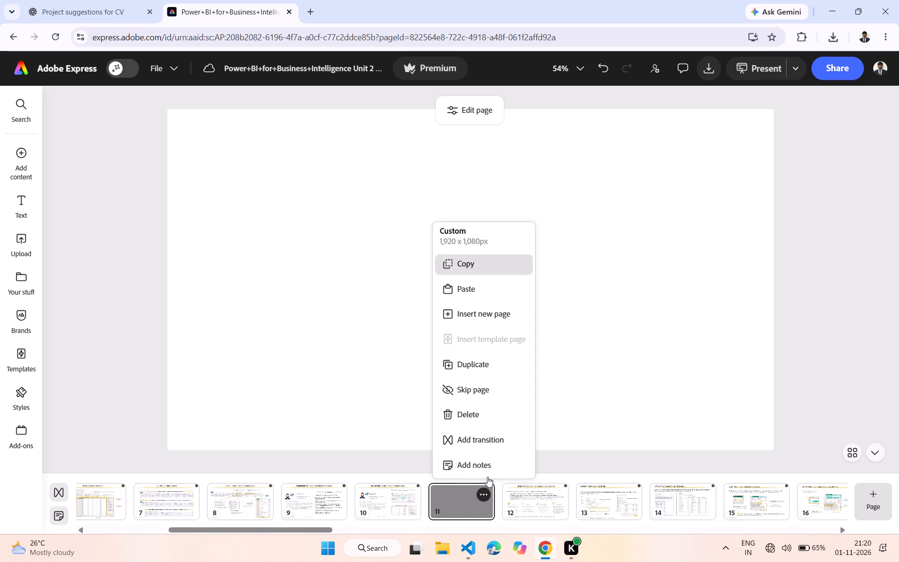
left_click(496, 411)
Add the Peach Brown White Poem Recitation Presentation template as pages after page 47, "My Book Report".
scroll(597, 481, "left", 7)
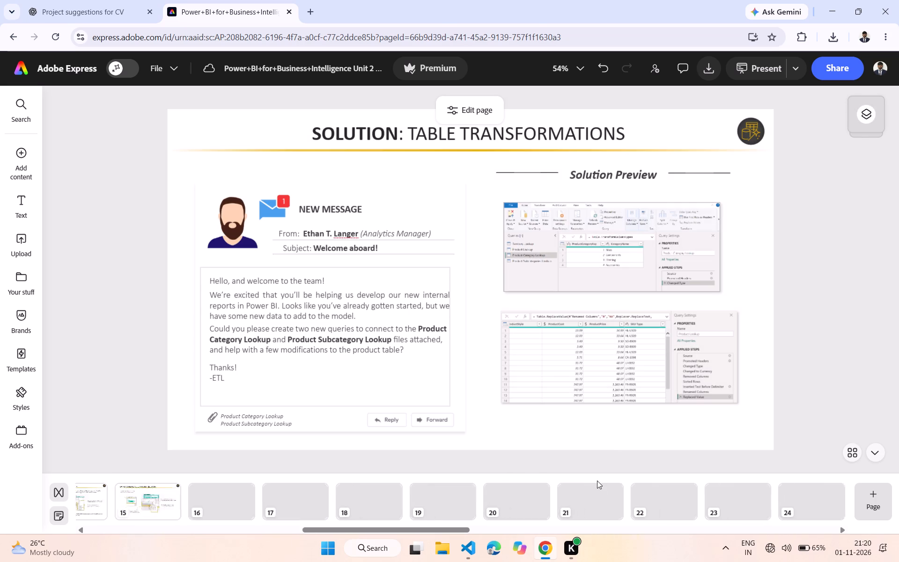
scroll(597, 481, "left", 14)
left_click(800, 519)
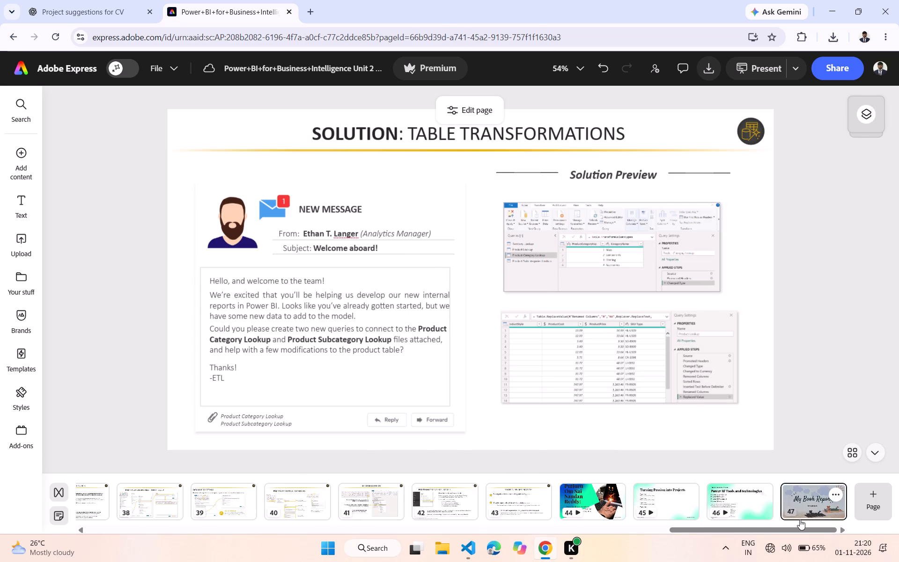
left_click(26, 359)
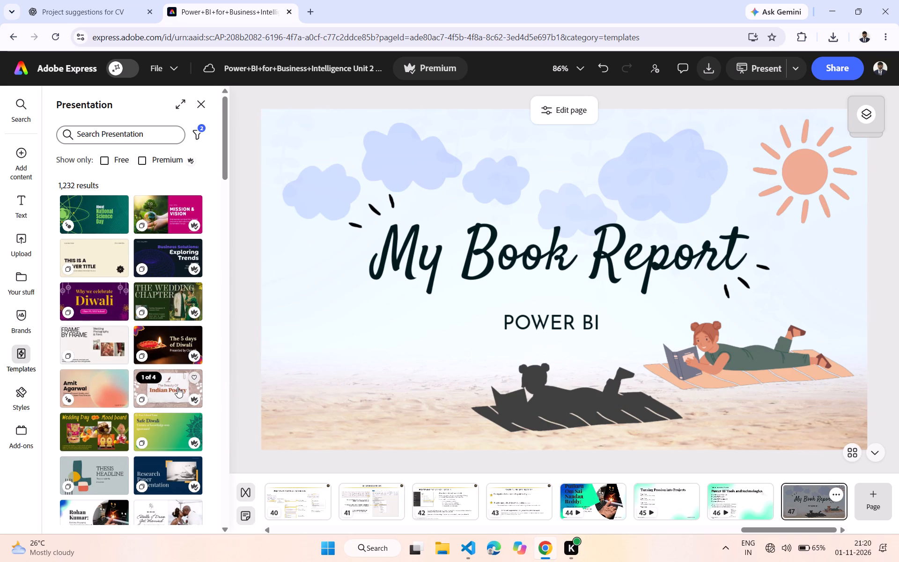
left_click(177, 387)
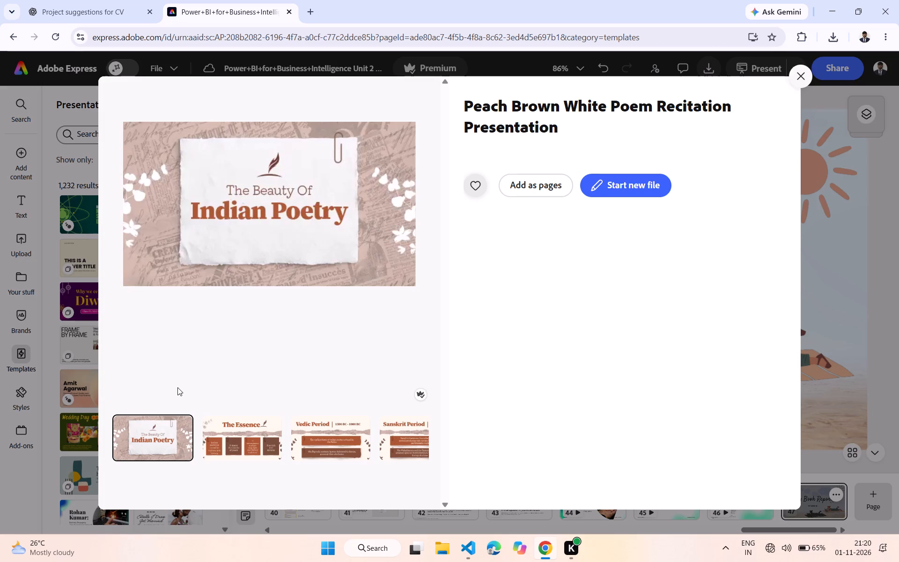
left_click(522, 189)
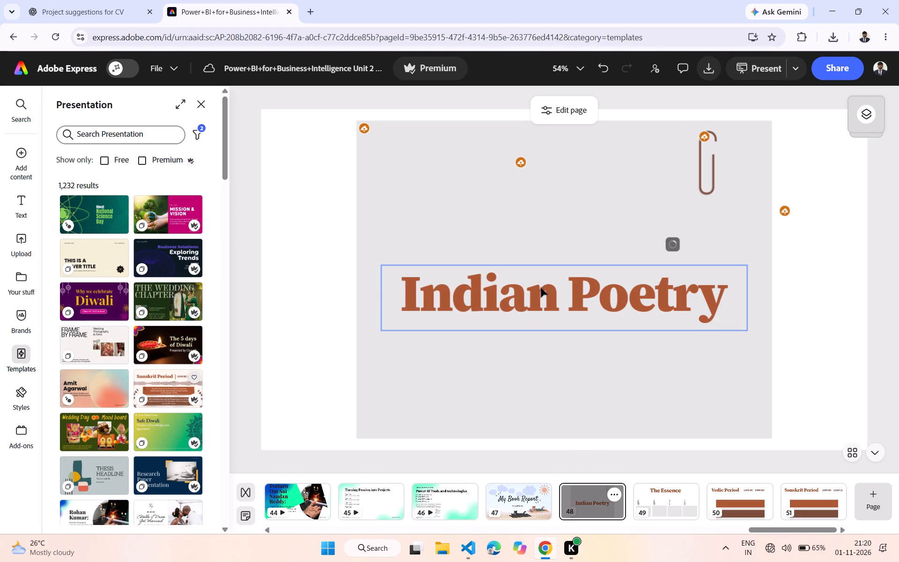
Open the "Indian Poetry" title text on page 48 for editing, with the cursor at its end.
left_click(541, 288)
left_click(728, 289)
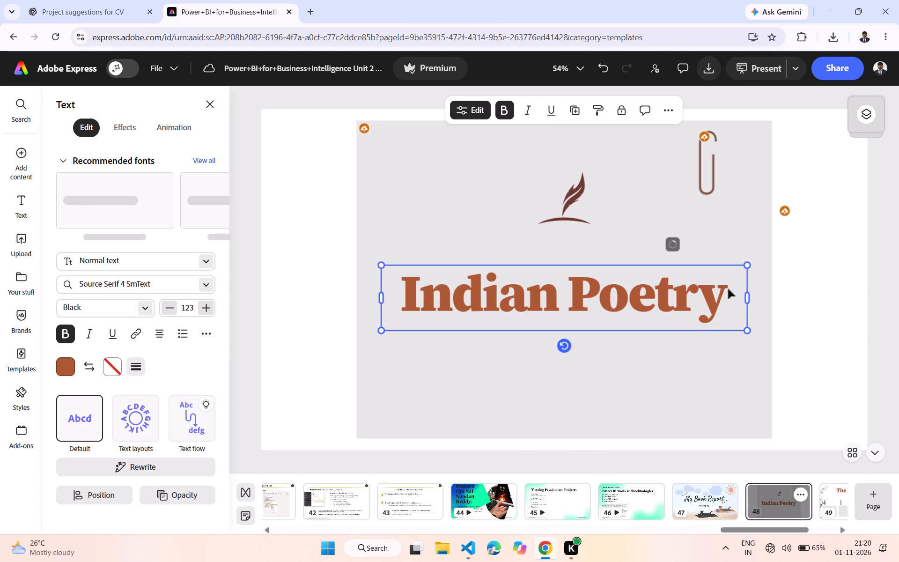
left_click(728, 289)
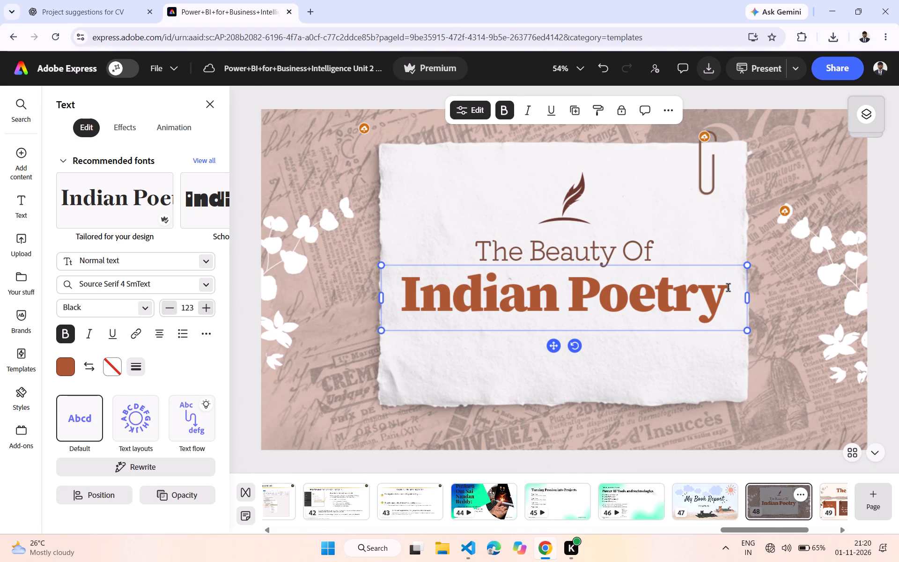
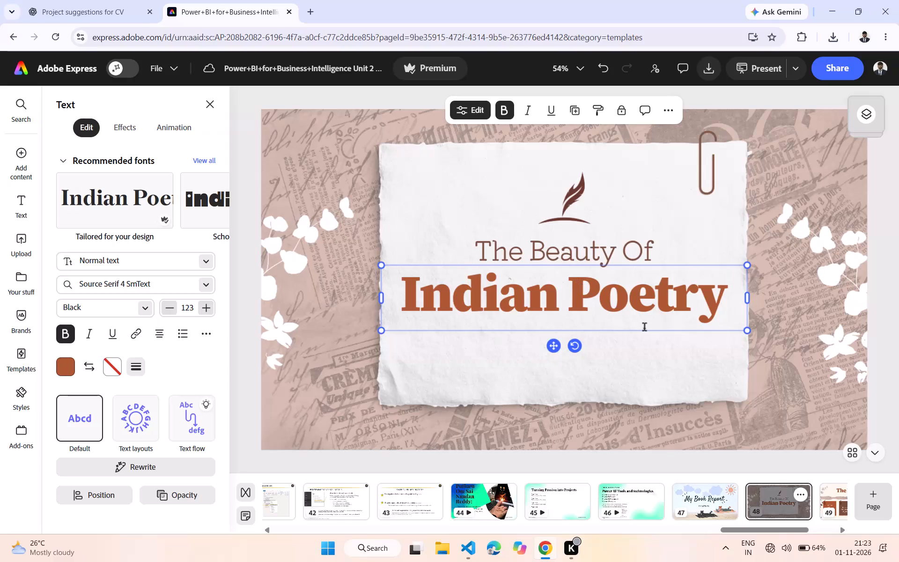
Delete all of the "Indian Poetry" title text on page 48, leaving its text box empty and open for editing.
key("BackSpace")
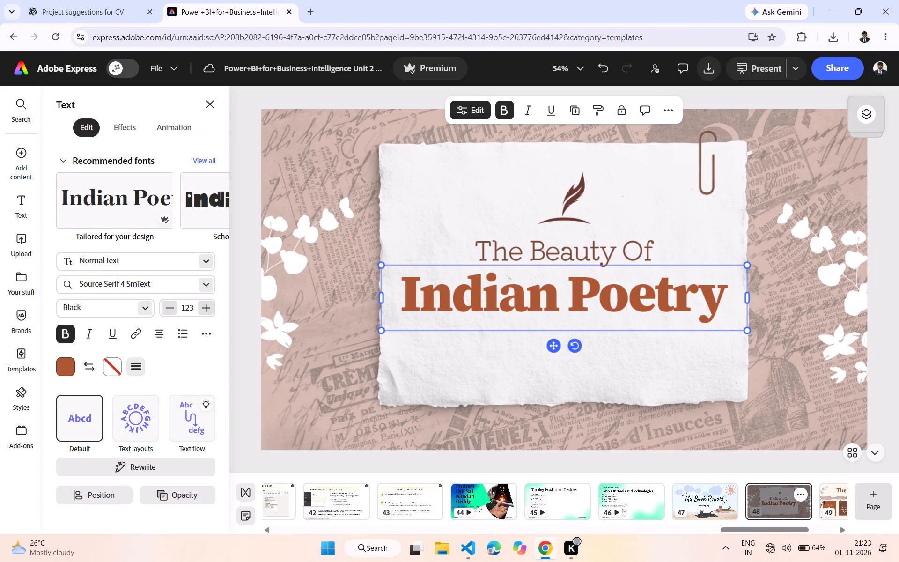
key("BackSpace")
key("BackSpace")
key("BackSpace")
key("BackSpace")
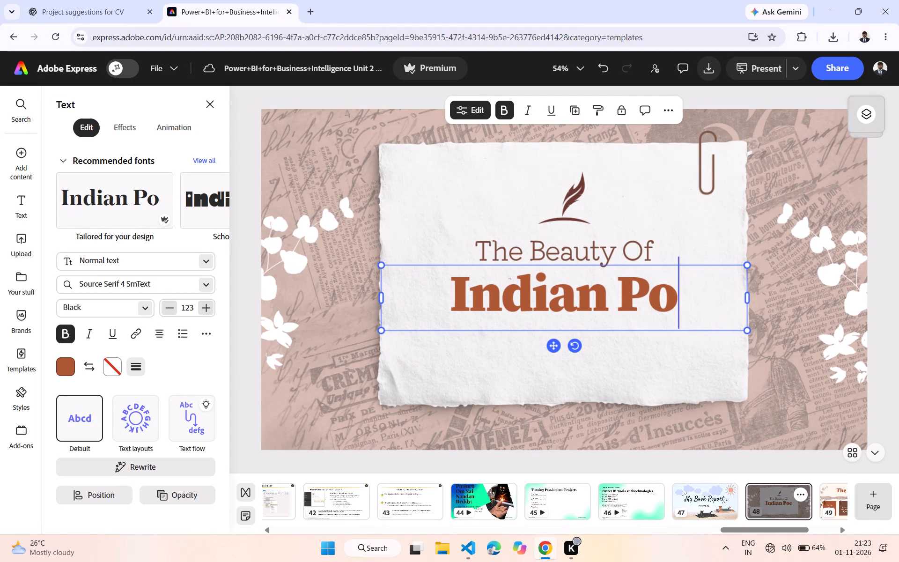
key("BackSpace")
key("BackSpace")
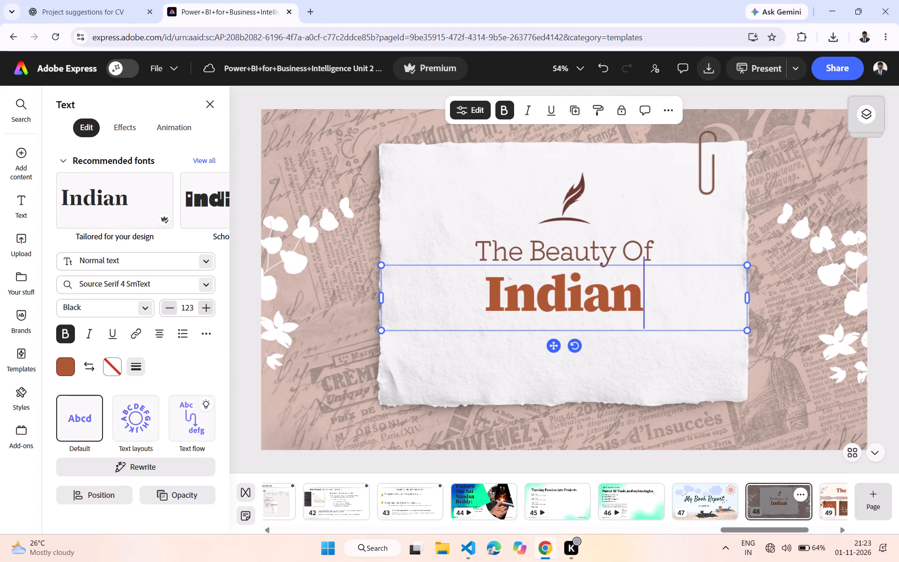
key("BackSpace")
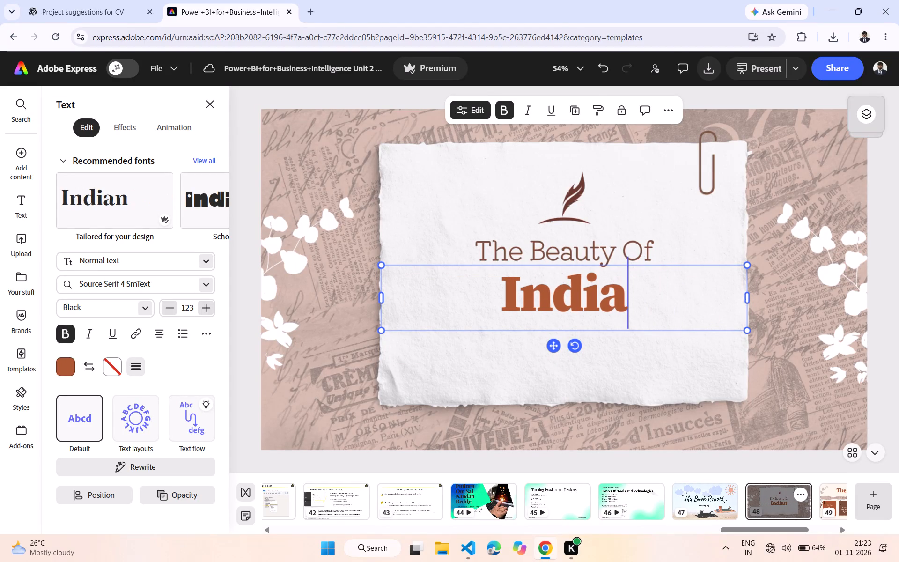
key("BackSpace")
key("BackSpace")
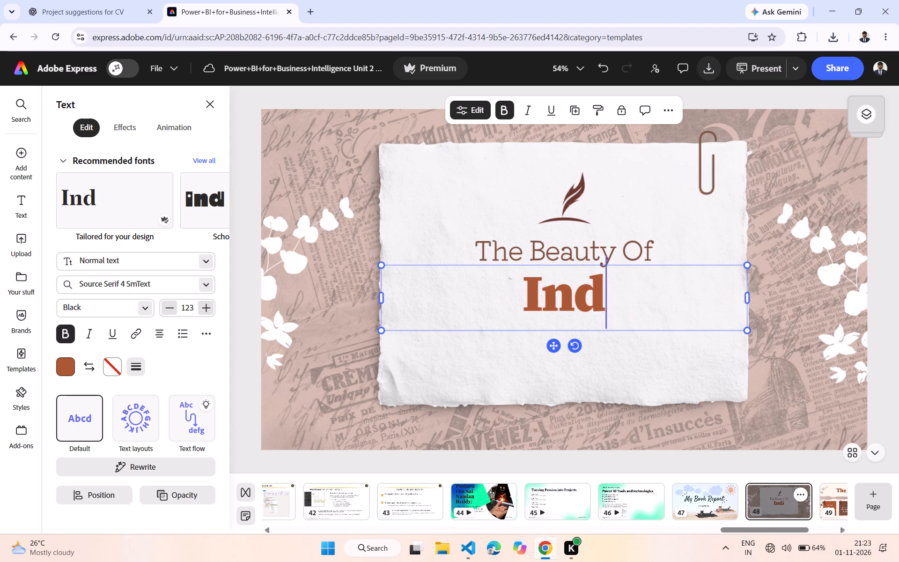
key("BackSpace")
key("BackSpace")
key("BackSpace")
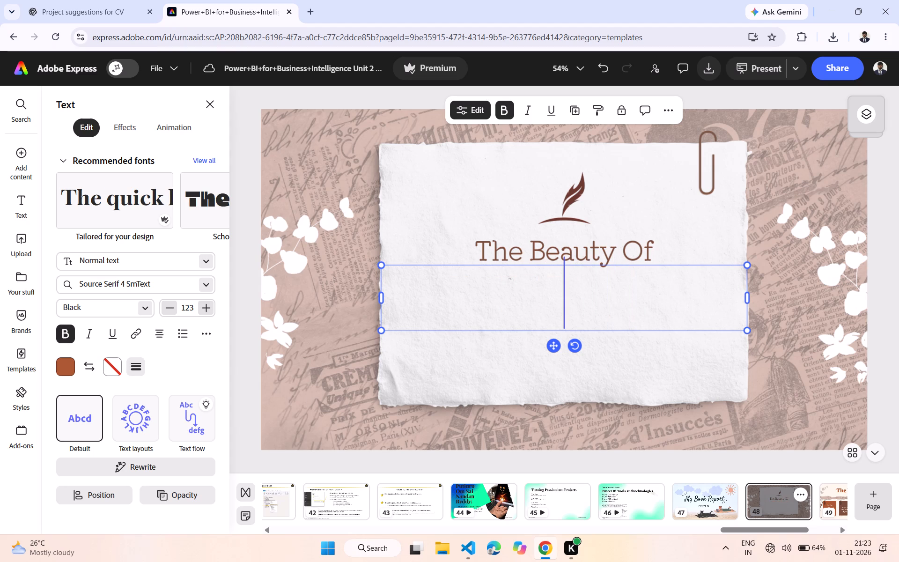
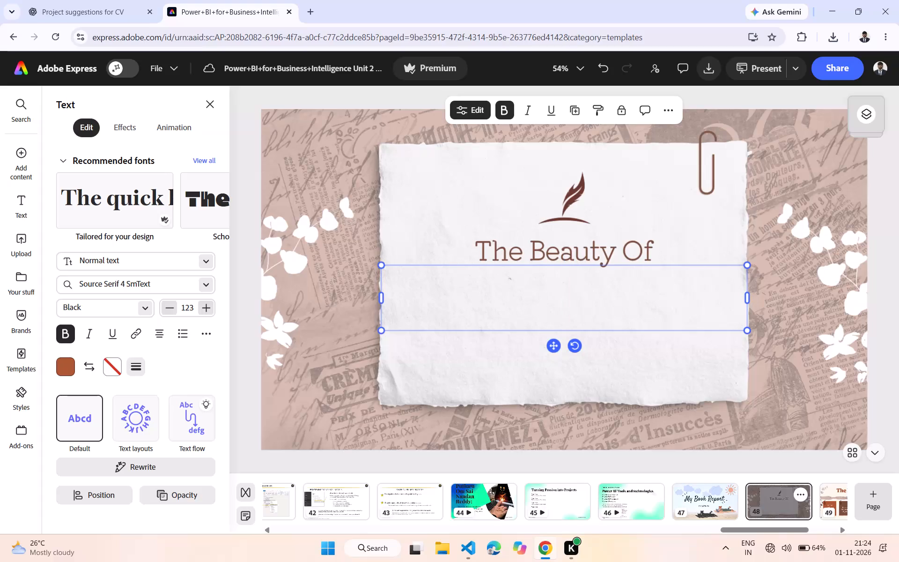
Enter "Power BI in data analytics" as the large title in the empty text box on page 48.
key("i")
key("BackSpace")
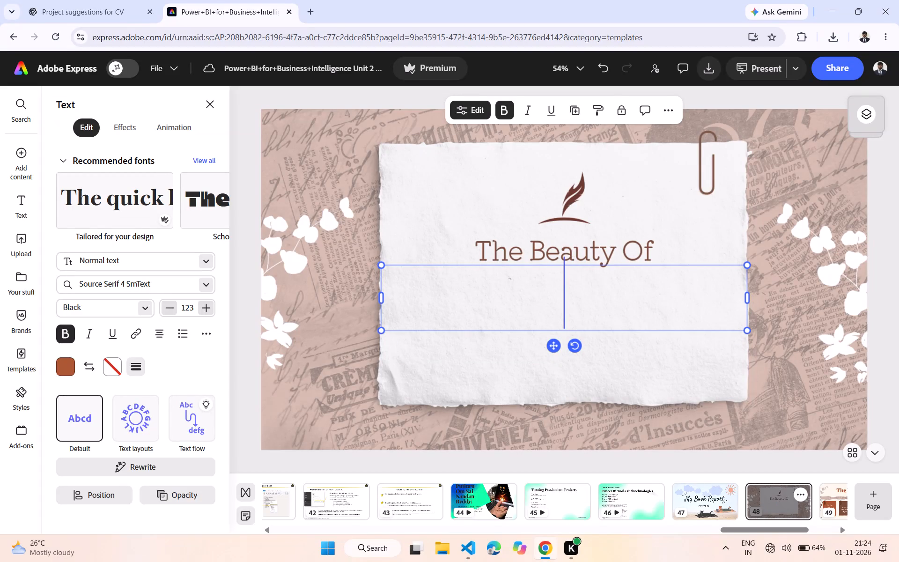
type("Power BI in data analytics")
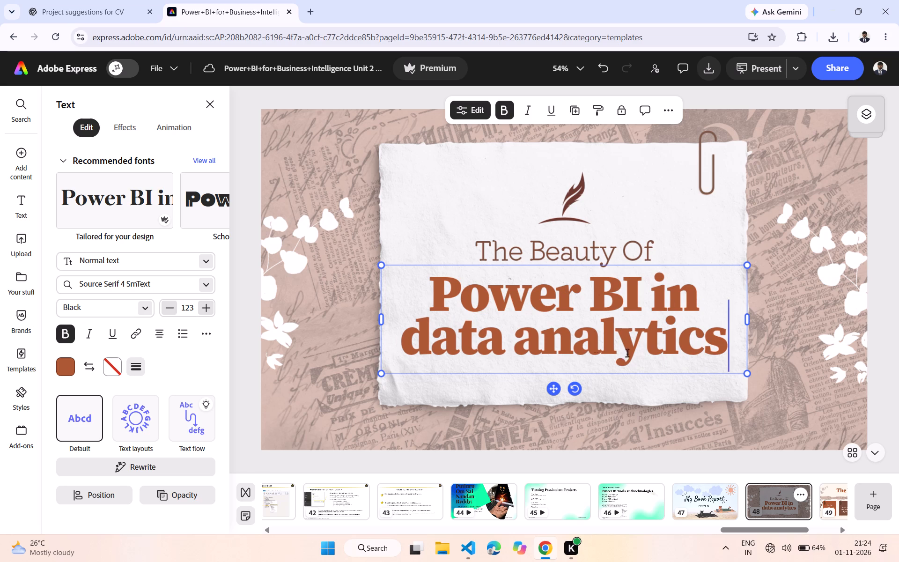
left_click(835, 274)
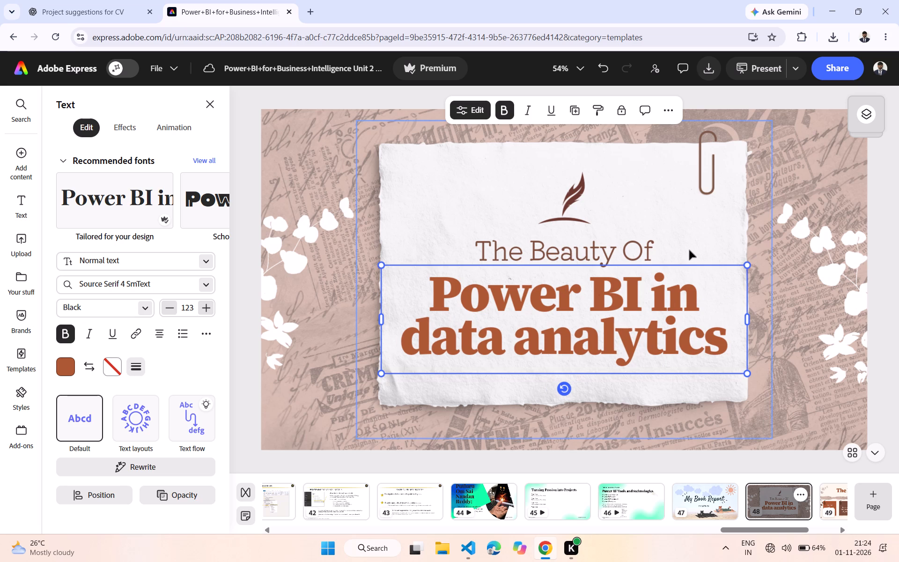
Shift the torn paper image slightly to the right and raise the quill logo higher above the title on page 48.
left_click(689, 250)
left_click_drag(587, 198, 598, 190)
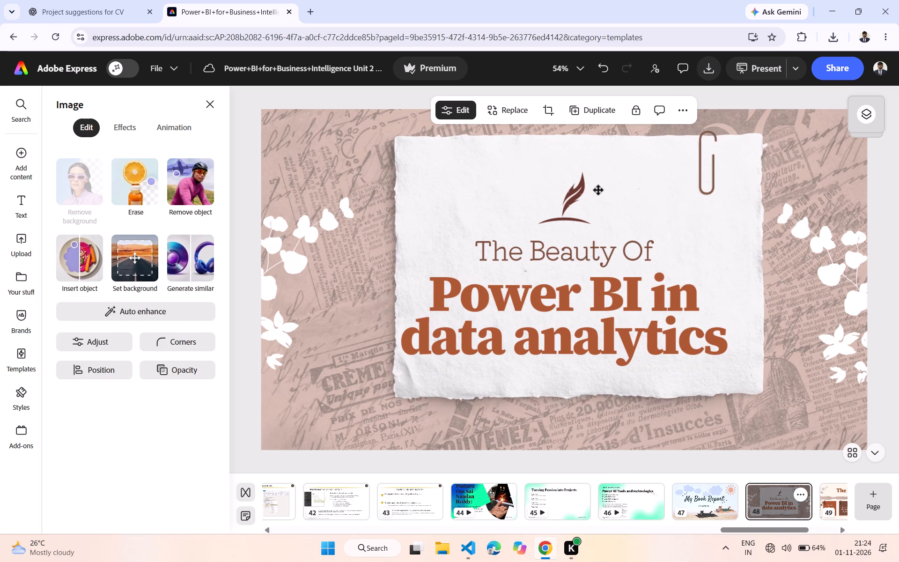
left_click_drag(598, 190, 594, 191)
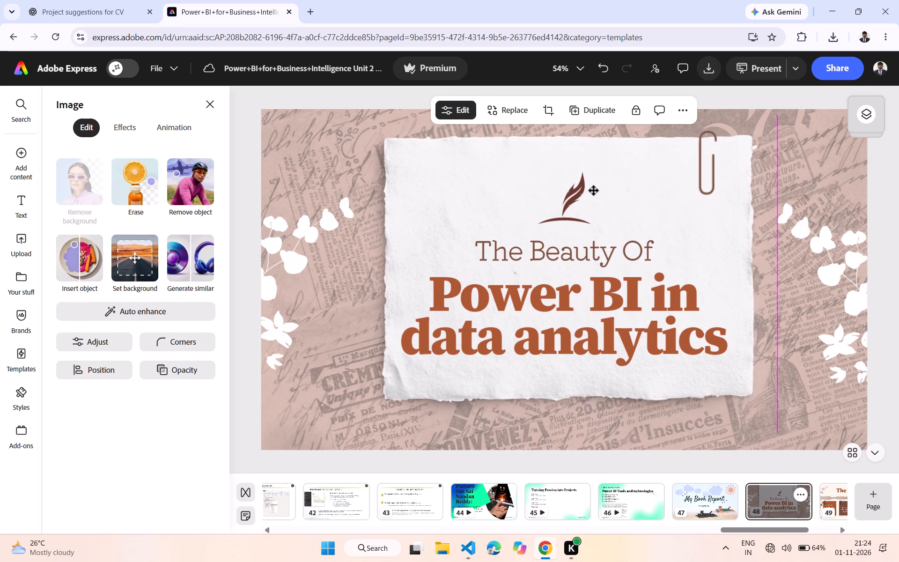
left_click_drag(594, 191, 594, 180)
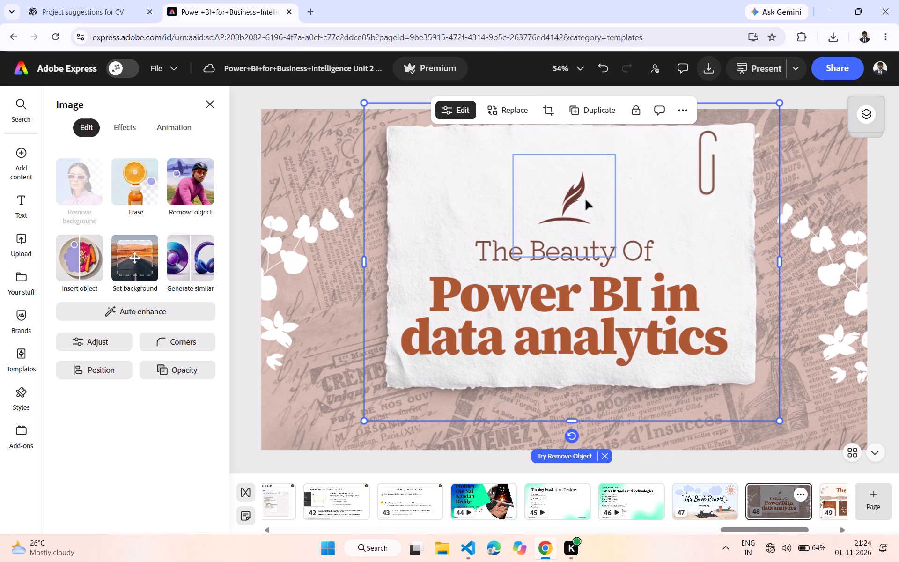
left_click(542, 215)
left_click_drag(542, 215, 539, 206)
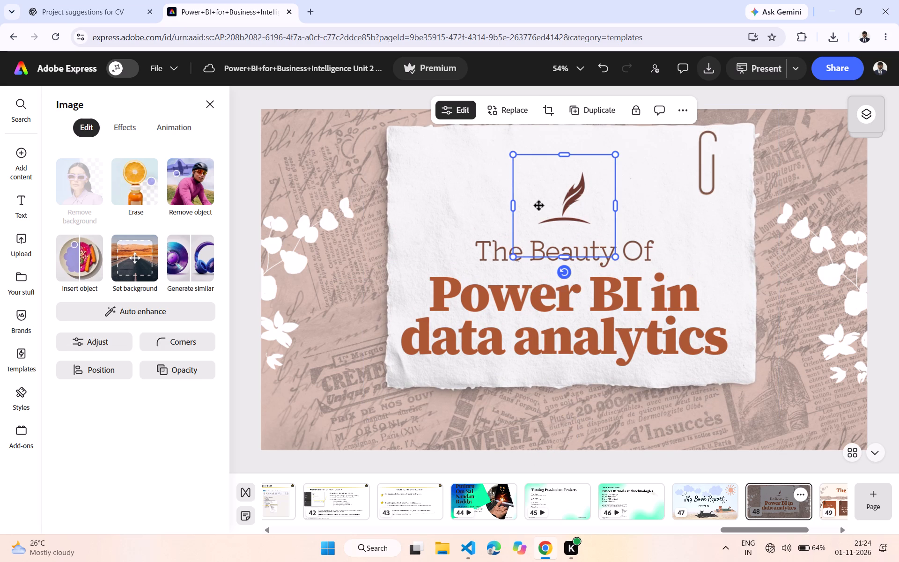
left_click_drag(539, 206, 541, 200)
left_click(472, 190)
left_click_drag(472, 190, 473, 205)
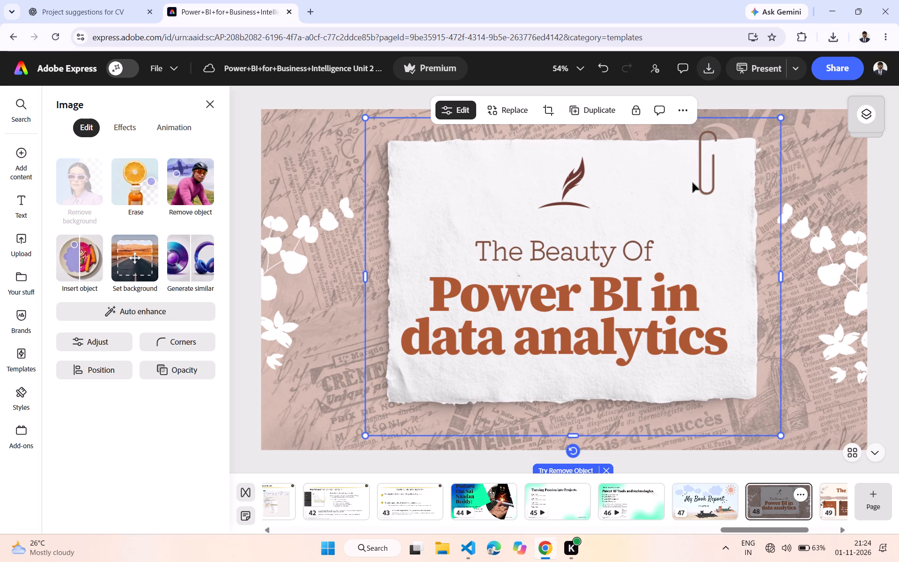
Lower the paper clip fully onto the torn paper and nudge the "The Beauty Of" line slightly upward.
left_click(706, 183)
left_click_drag(706, 183, 707, 204)
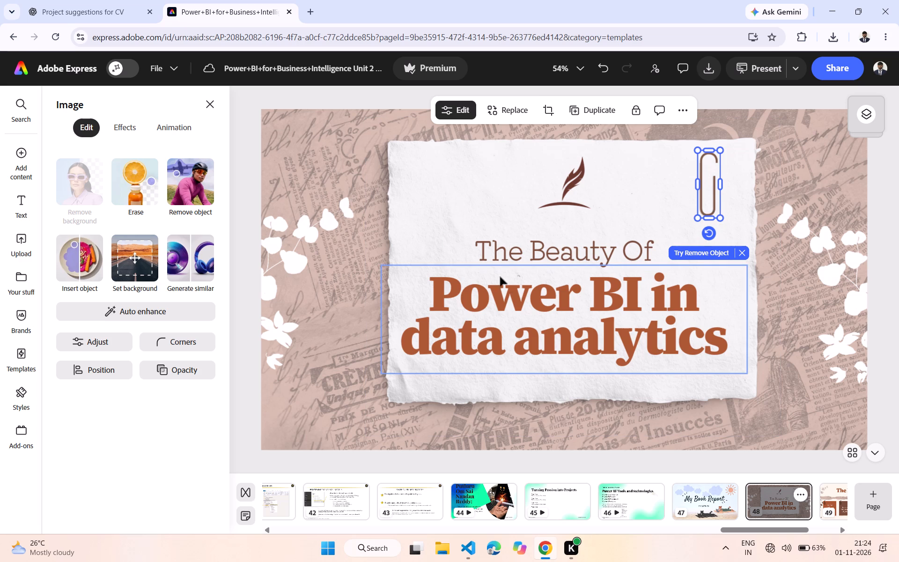
left_click_drag(503, 253, 505, 247)
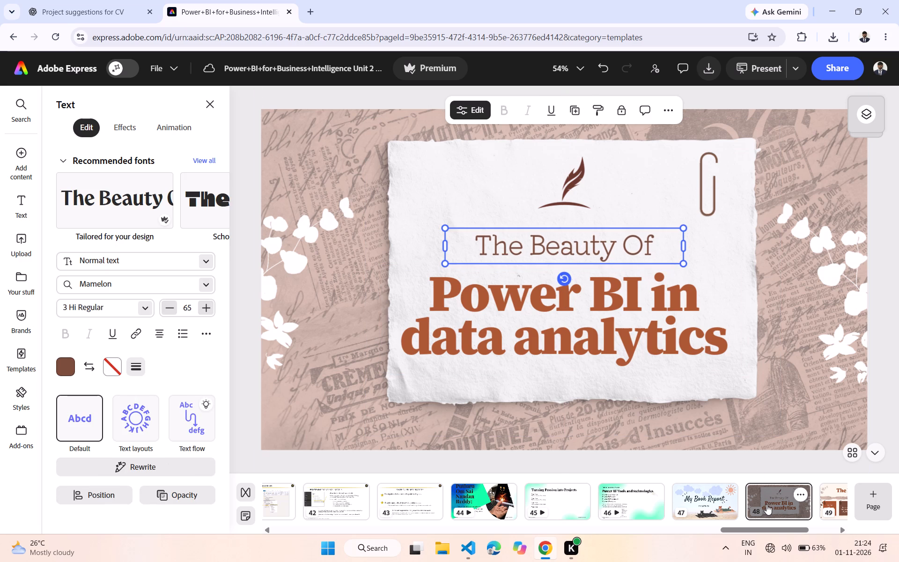
Open page 49 and move the quill logo a little to the right, away from the "The Essence" title.
scroll(766, 504, "left", 3)
left_click(720, 501)
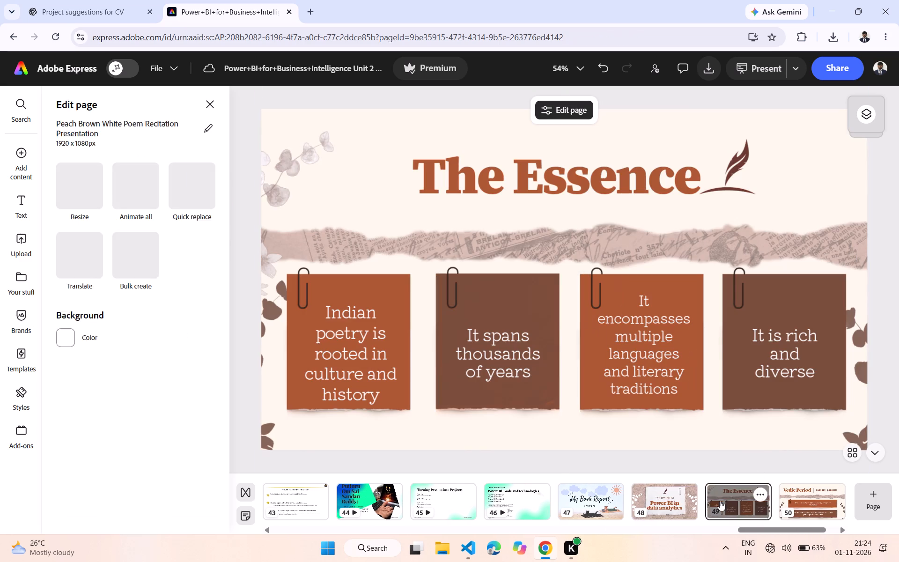
left_click(680, 186)
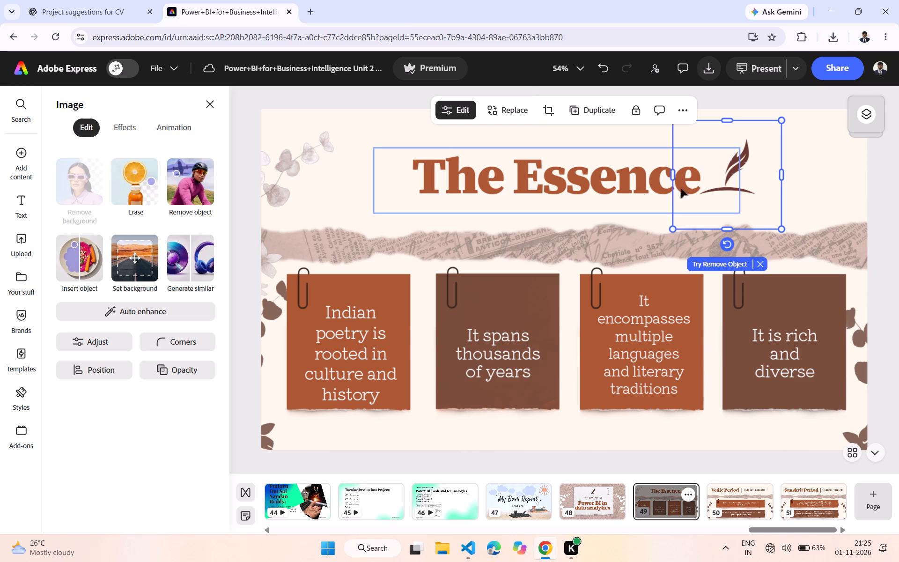
left_click_drag(734, 185, 756, 185)
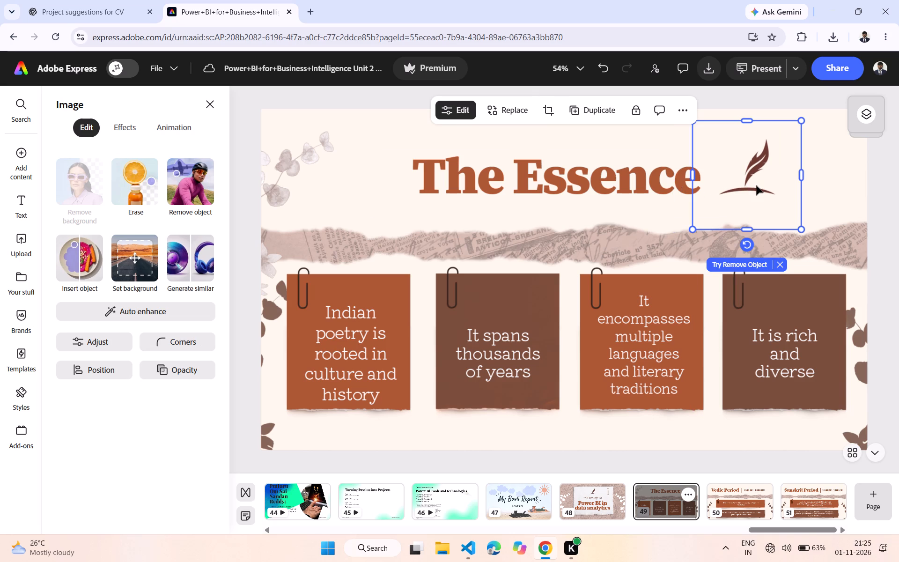
Replace the "The Essence" title on page 49 with "Tools and technolgies".
left_click(649, 182)
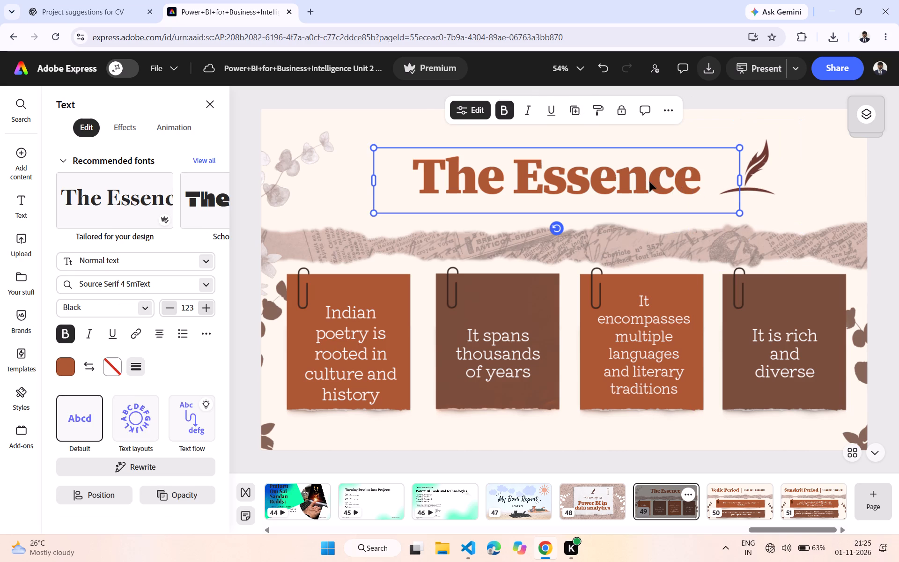
left_click(649, 182)
left_click(703, 181)
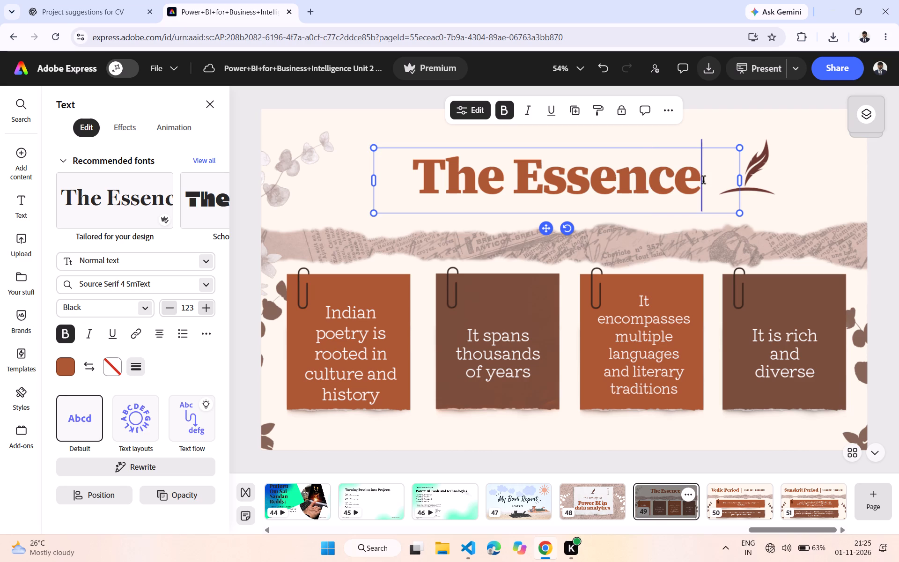
key("BackSpace")
key("BackSpace")
key("BackSpace")
key("BackSpace")
key("BackSpace")
key("BackSpace")
key("BackSpace")
key("BackSpace")
key("BackSpace")
key("BackSpace")
key("BackSpace")
key("BackSpace")
key("BackSpace")
key("BackSpace")
key("BackSpace")
key("BackSpace")
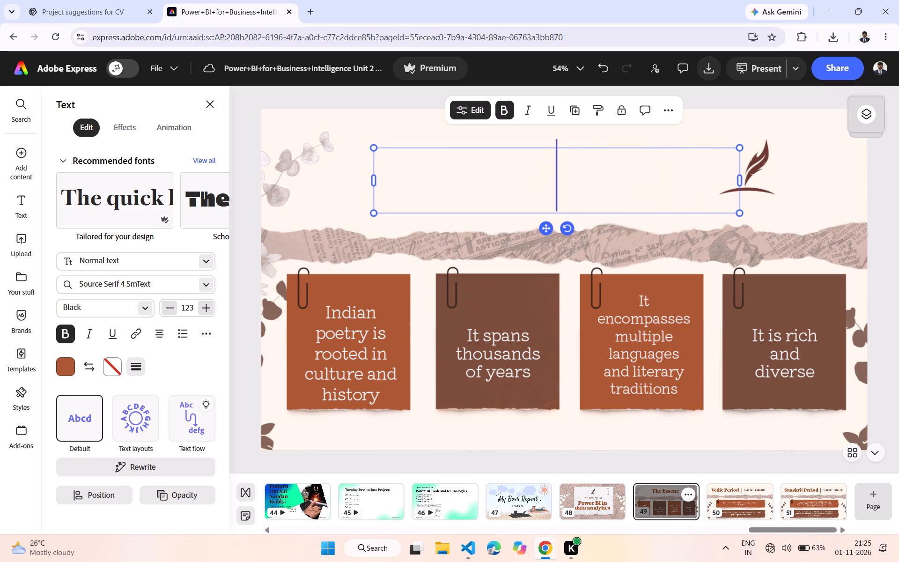
type("Tool")
type("s and technolgies")
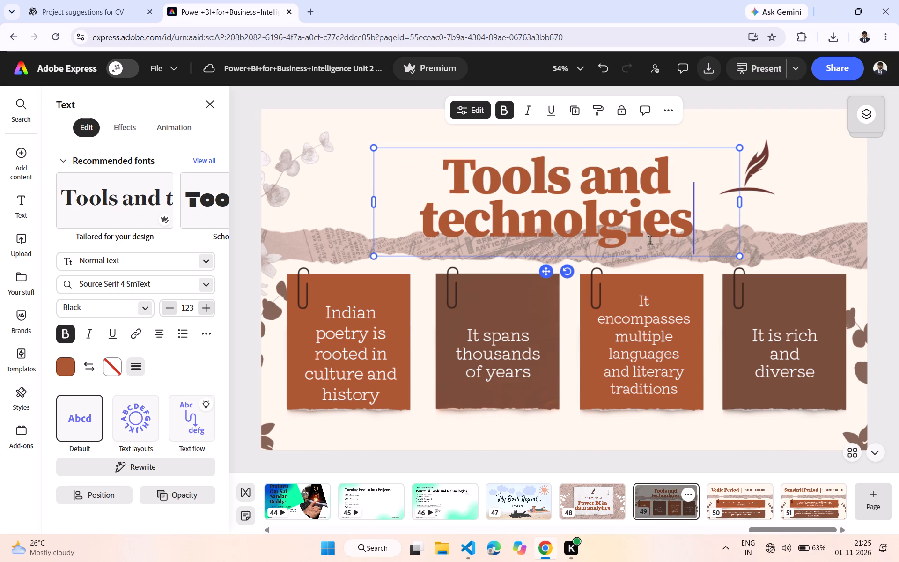
left_click(353, 292)
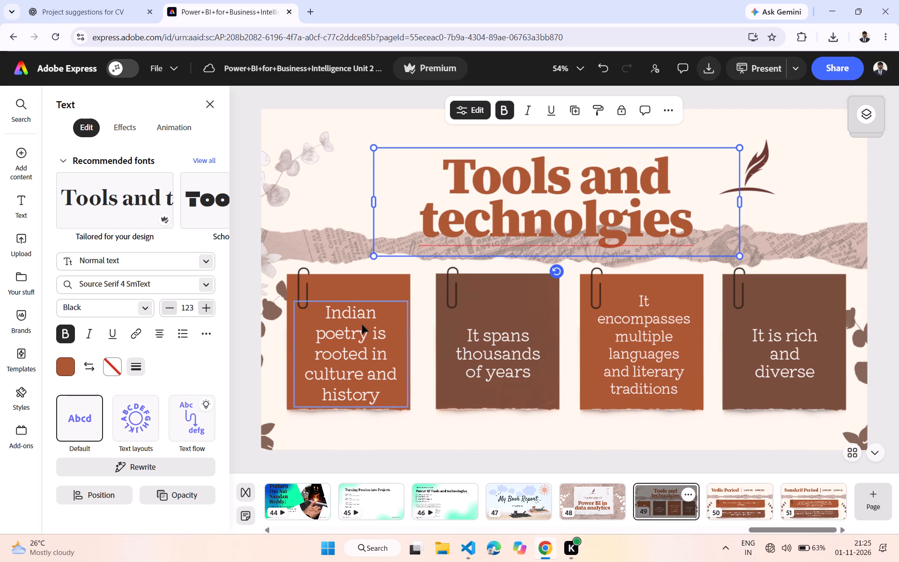
Replace the first card's Indian poetry text on page 49 with "Power Query Editor", one word per line.
left_click(362, 325)
key("shift+p")
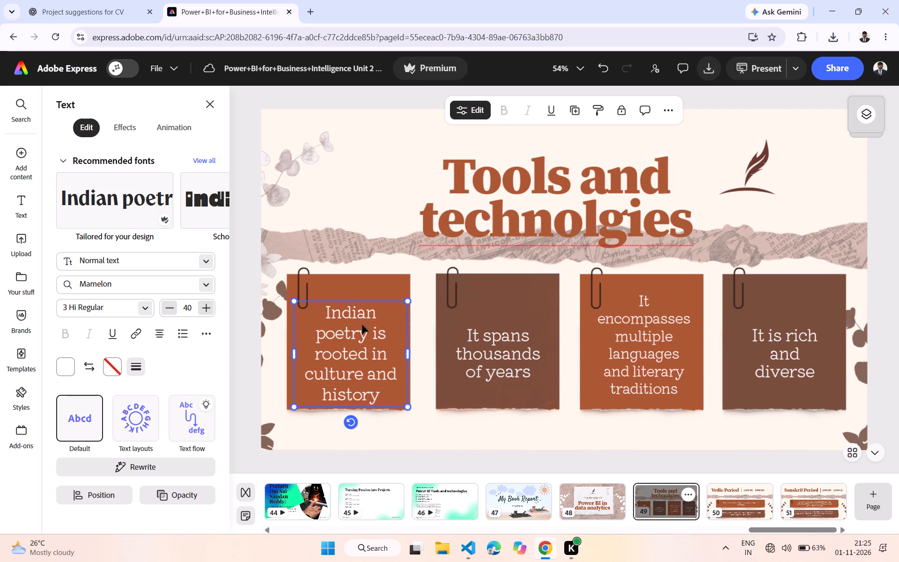
key("Down")
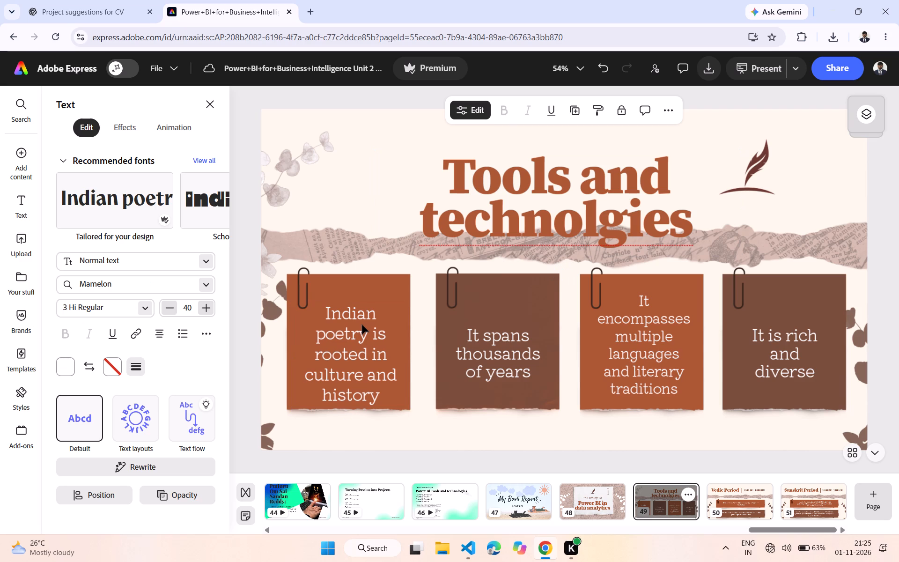
left_click(362, 325)
double_click(362, 325)
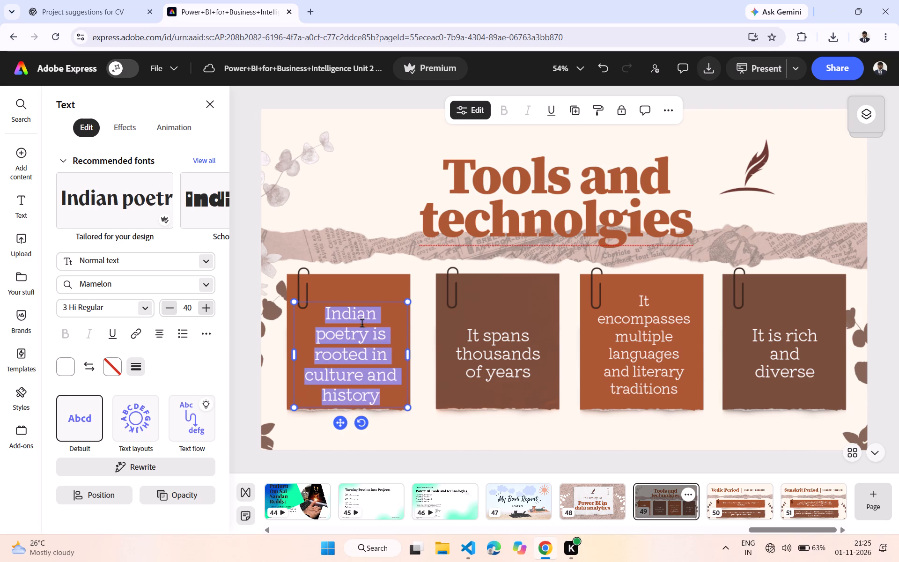
key("BackSpace")
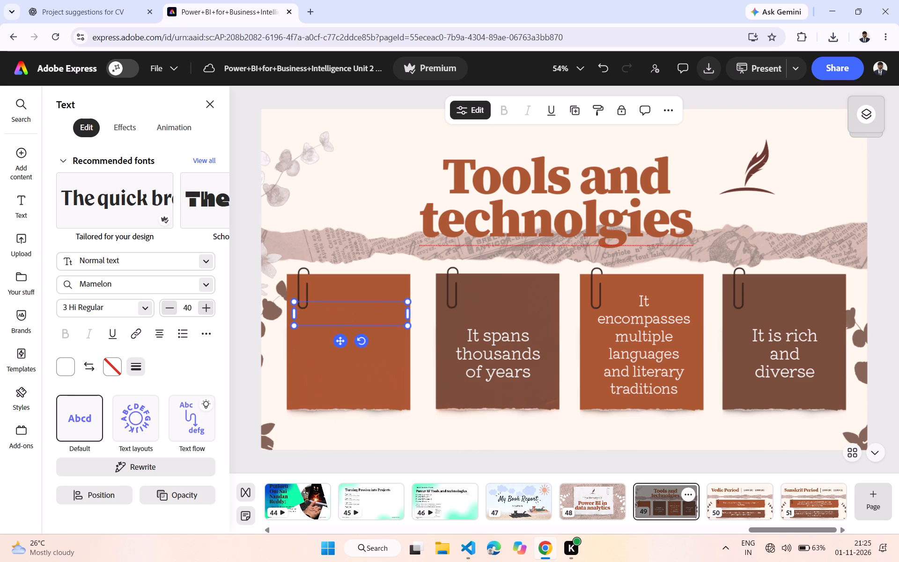
type("Power")
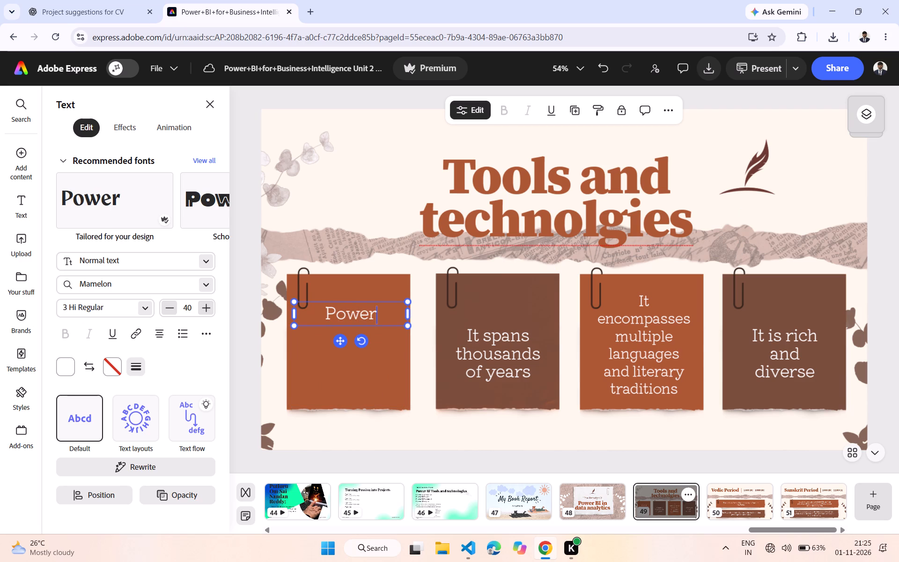
key("space")
key("shift+Return")
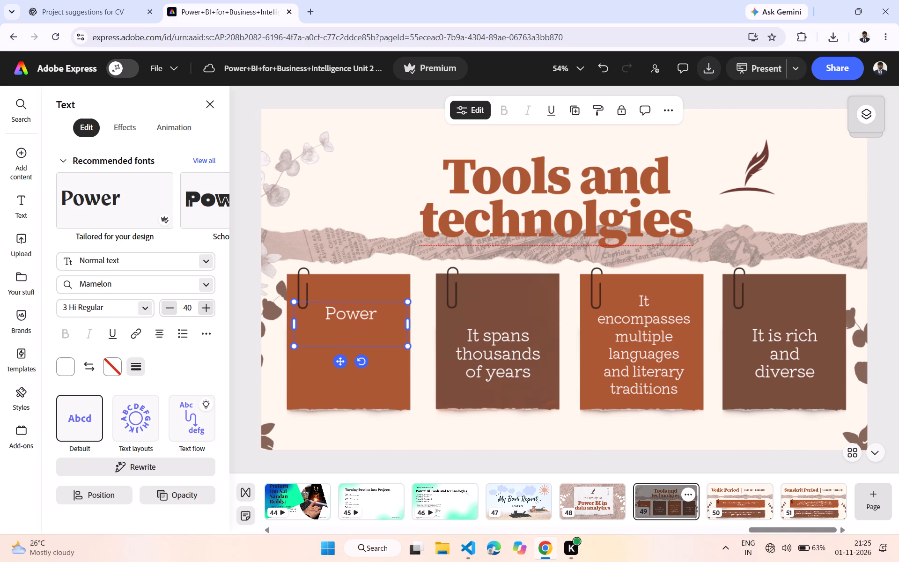
type("Query")
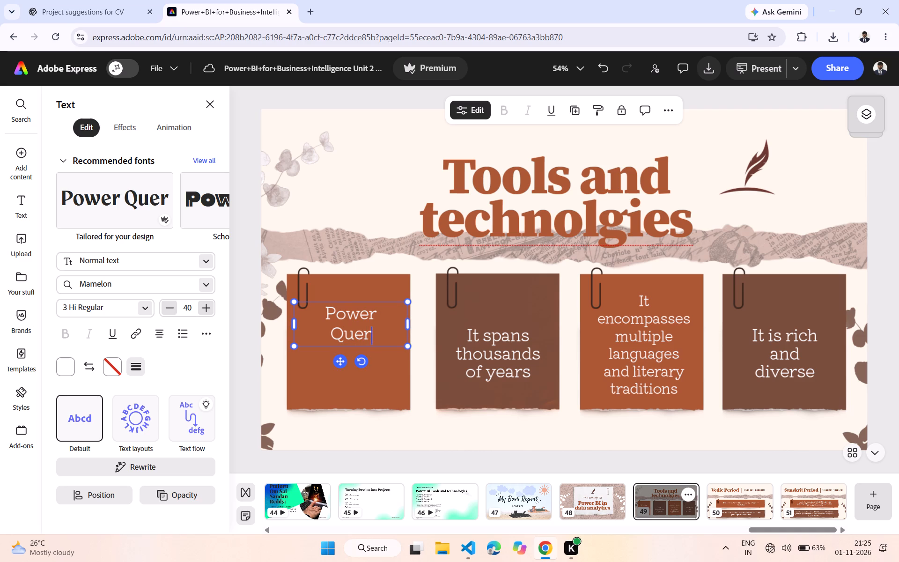
key("space")
key("shift+Return")
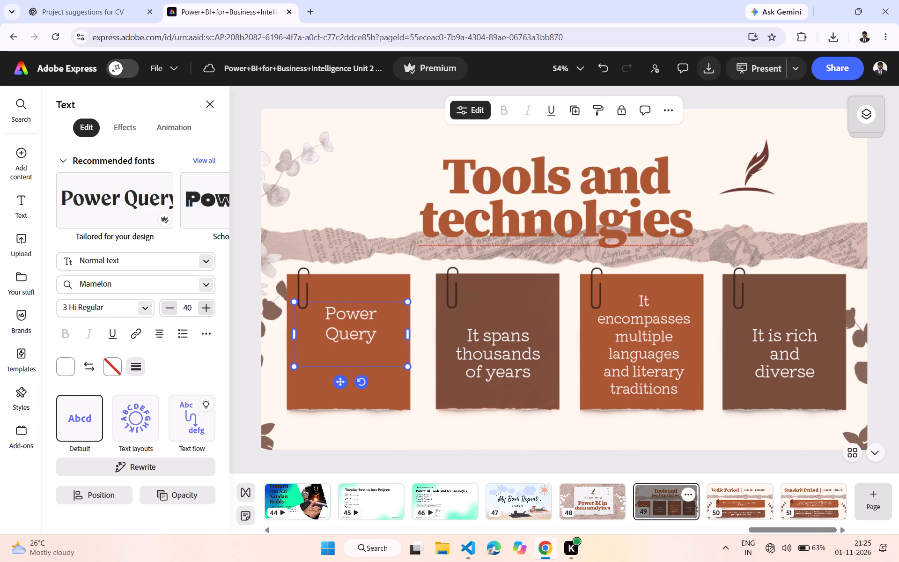
type("Editor")
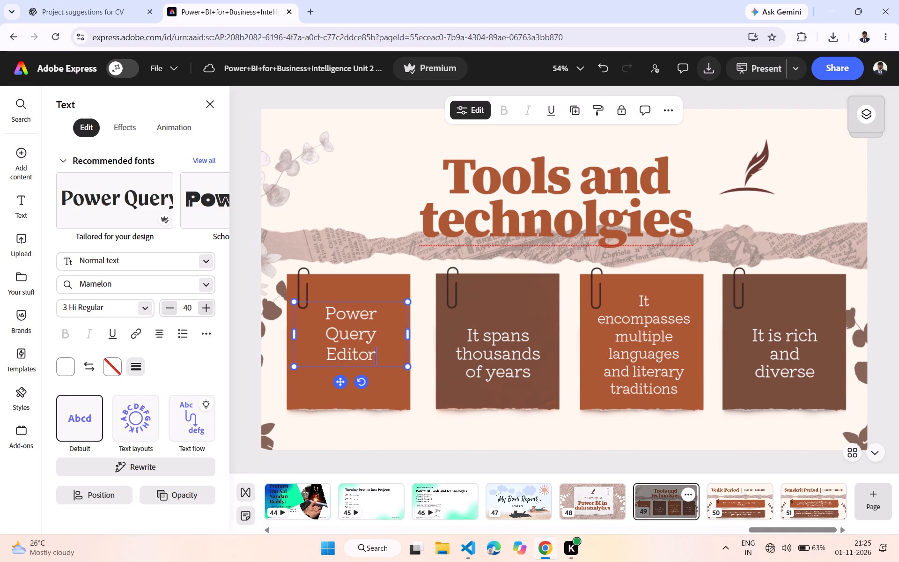
key("Tab")
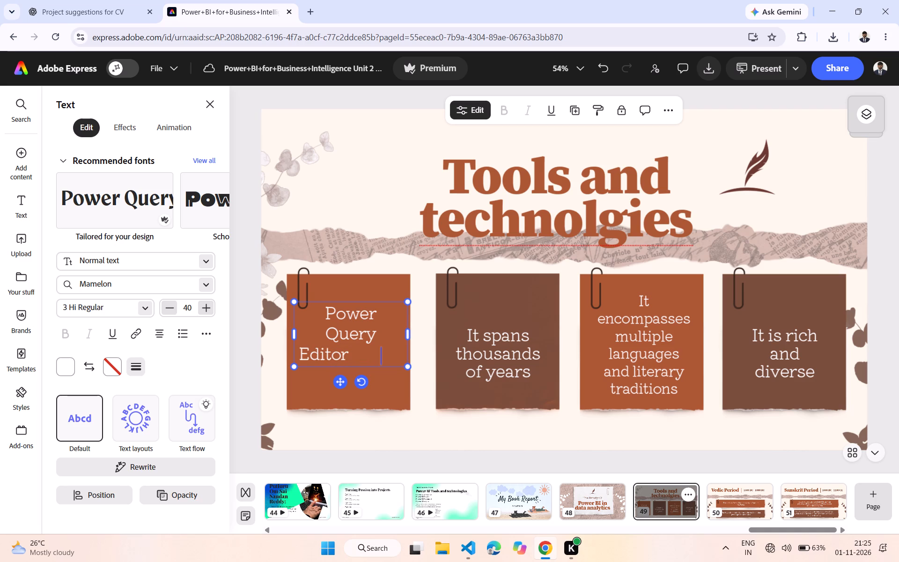
key("BackSpace")
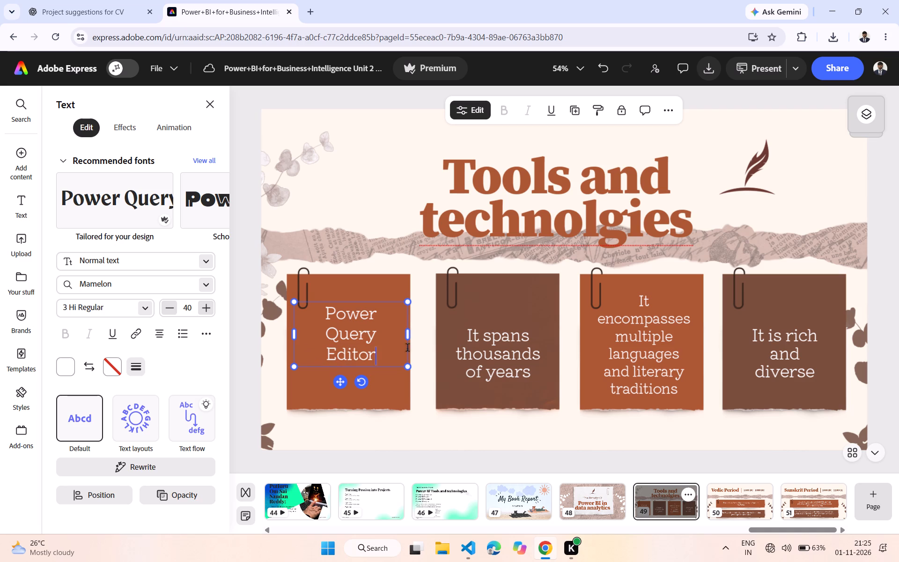
Replace the second card's "It spans thousands of years" text on page 49 with "Power".
left_click(511, 339)
left_click(511, 339)
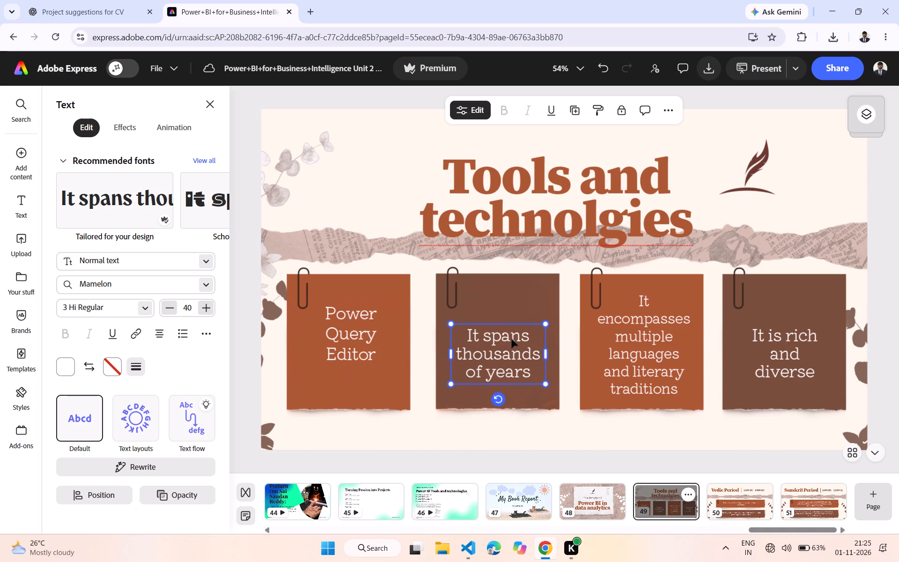
double_click(511, 339)
key("BackSpace")
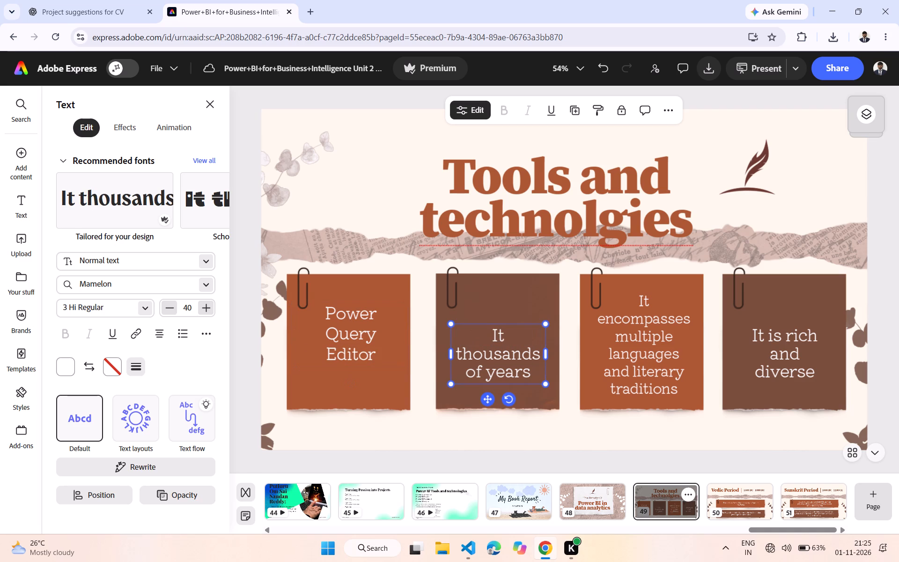
key("shift+a")
key("BackSpace")
key("ctrl+a")
key("BackSpace")
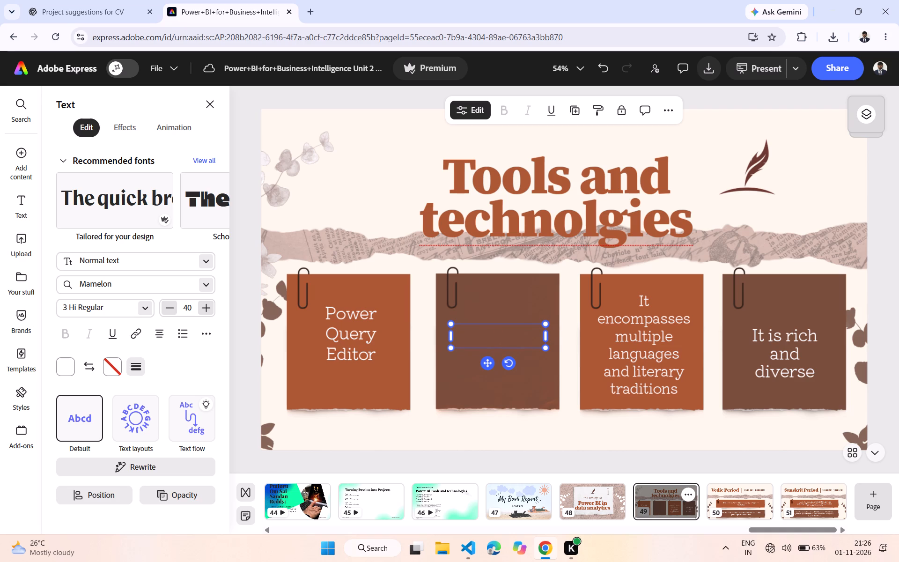
type("Po")
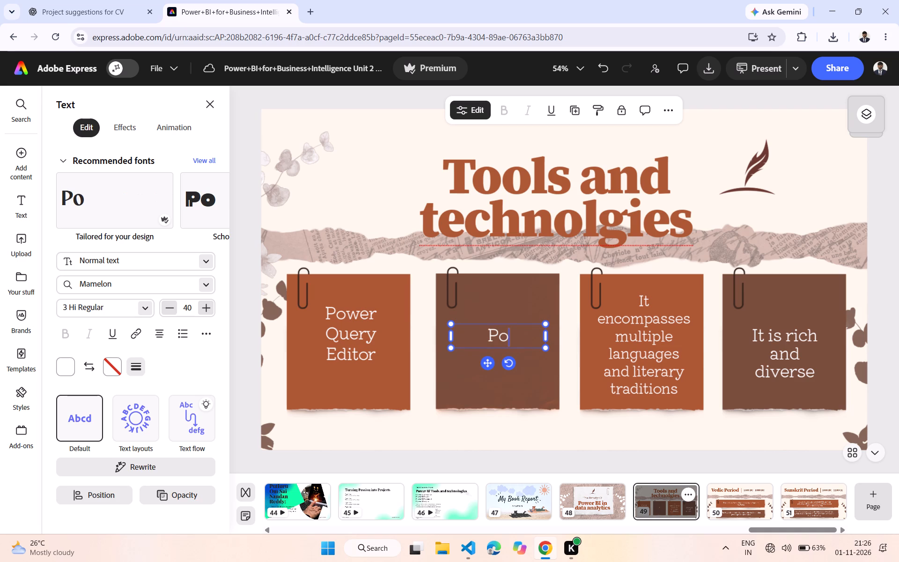
type("wer")
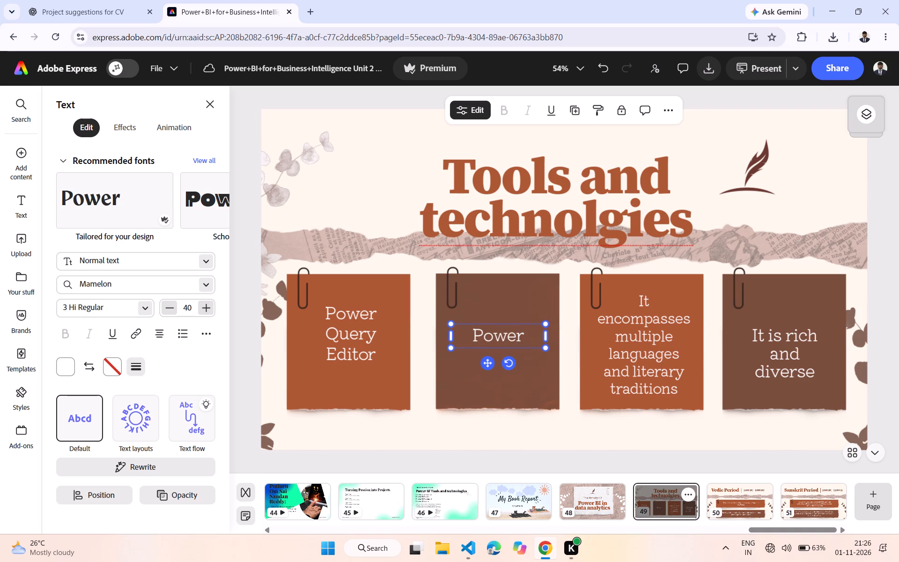
Go back to page 3, "Connecting & Shaping Data", and copy all the topic boxes with their labels under "Topics we'll cover".
scroll(369, 525, "right", 6)
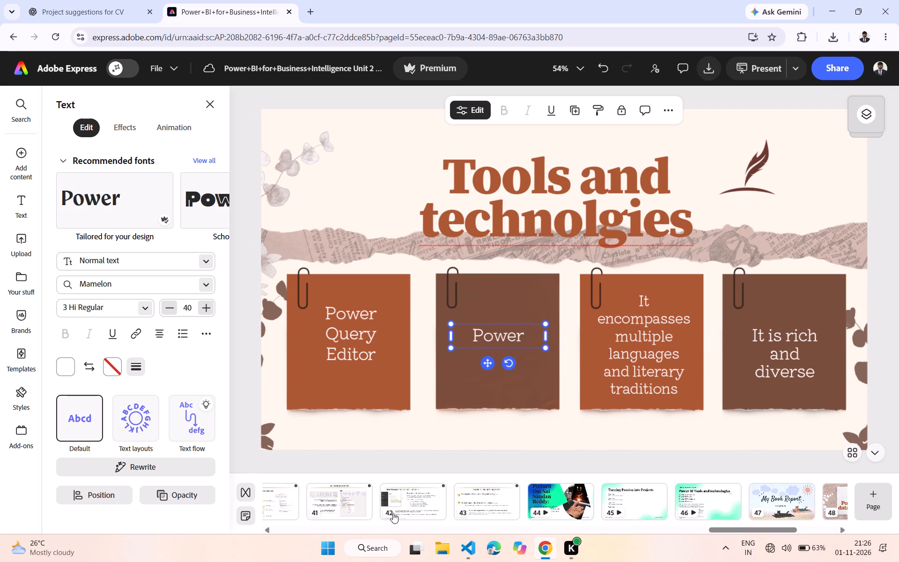
scroll(414, 505, "right", 1)
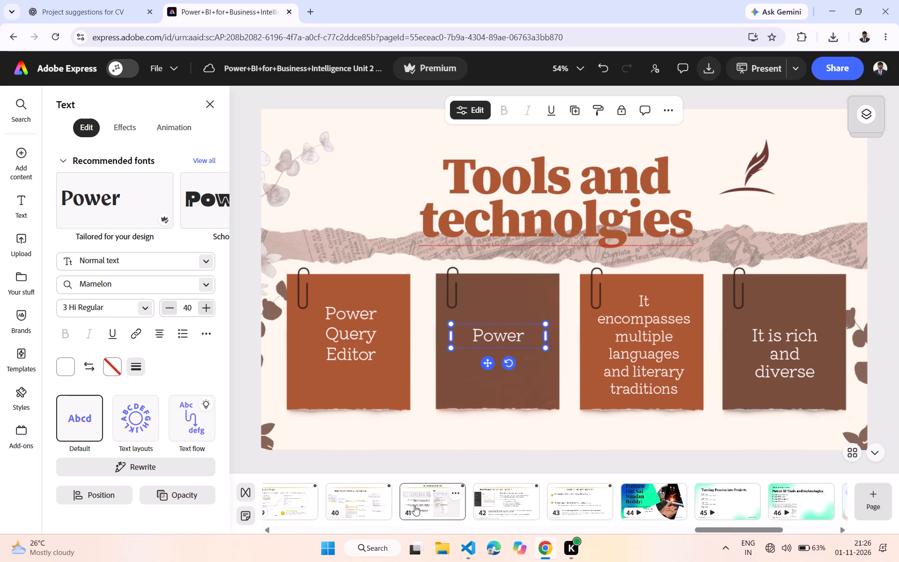
scroll(414, 505, "right", 2)
left_click(297, 506)
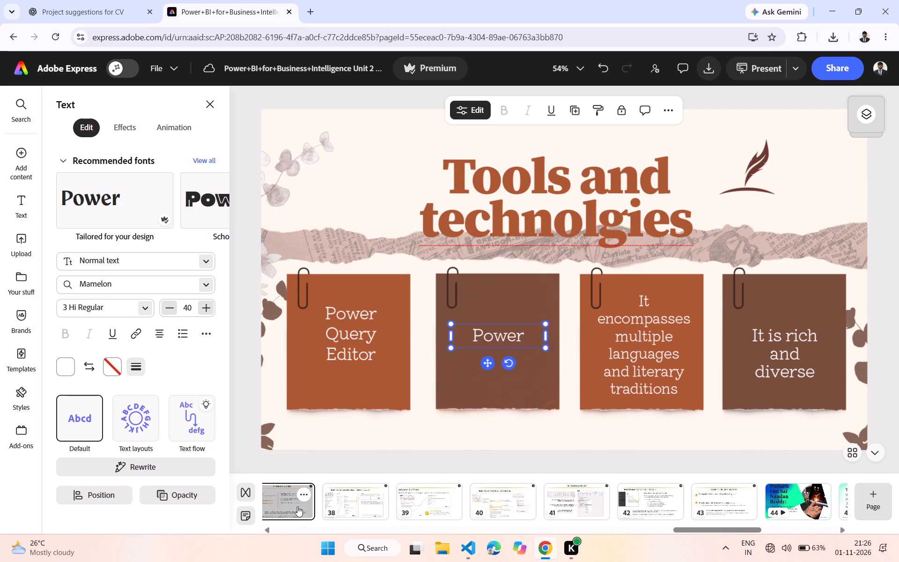
left_click(460, 387)
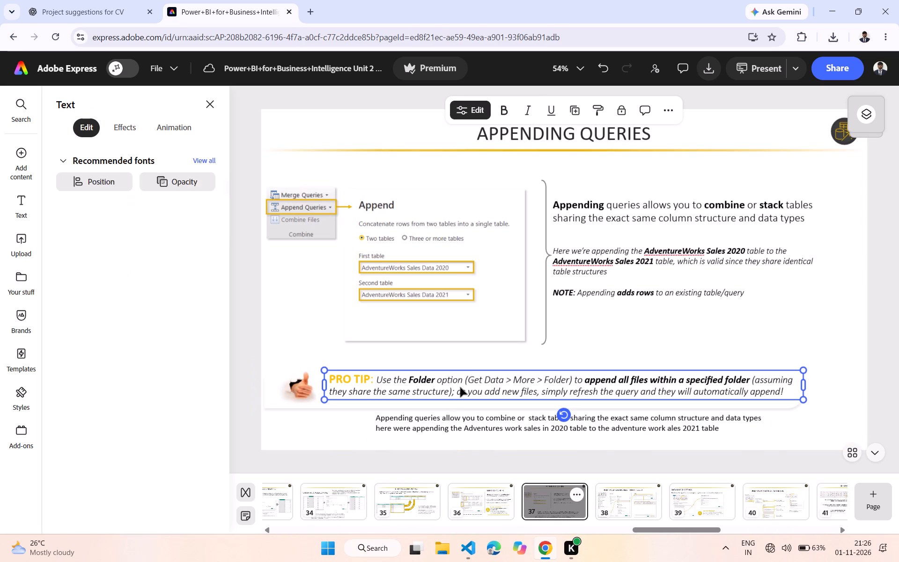
scroll(409, 518, "right", 5)
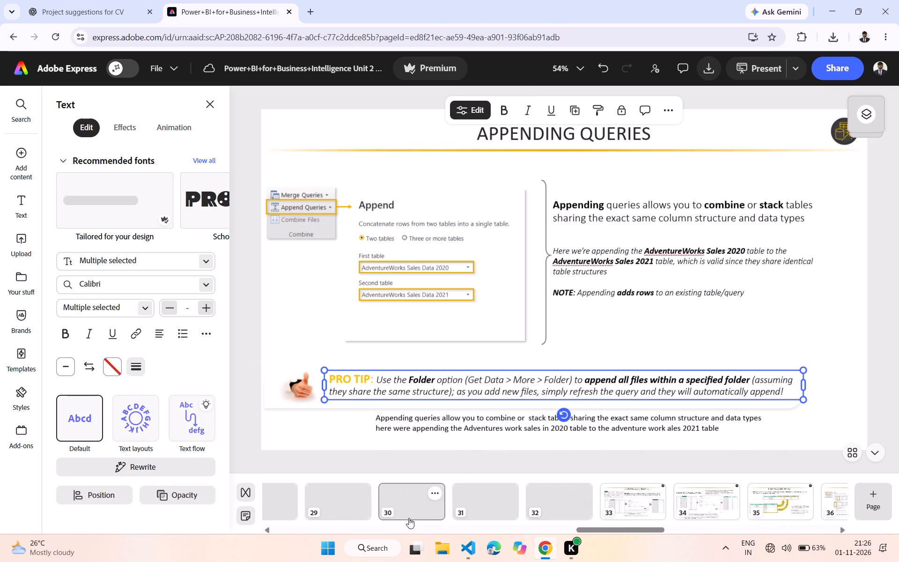
scroll(409, 518, "right", 6)
left_click(370, 505)
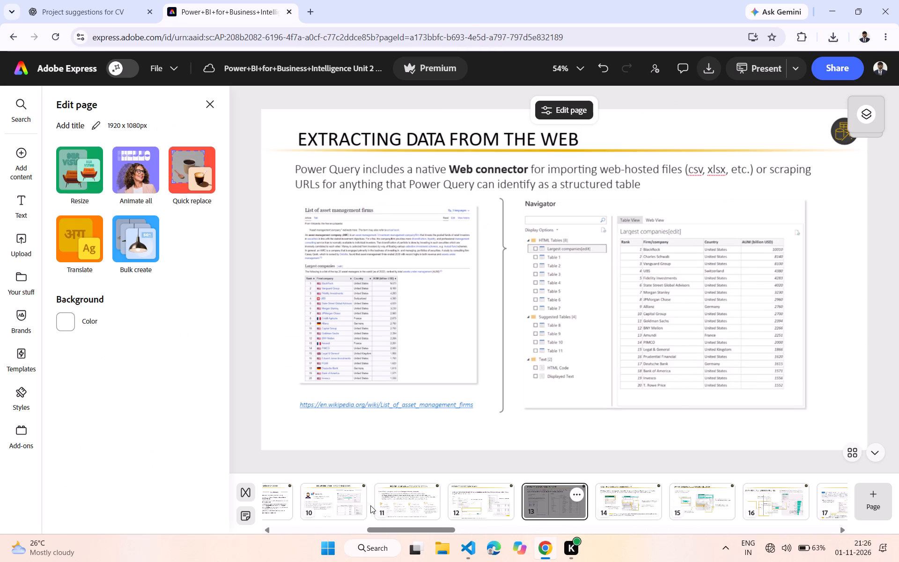
scroll(370, 505, "right", 5)
left_click(441, 509)
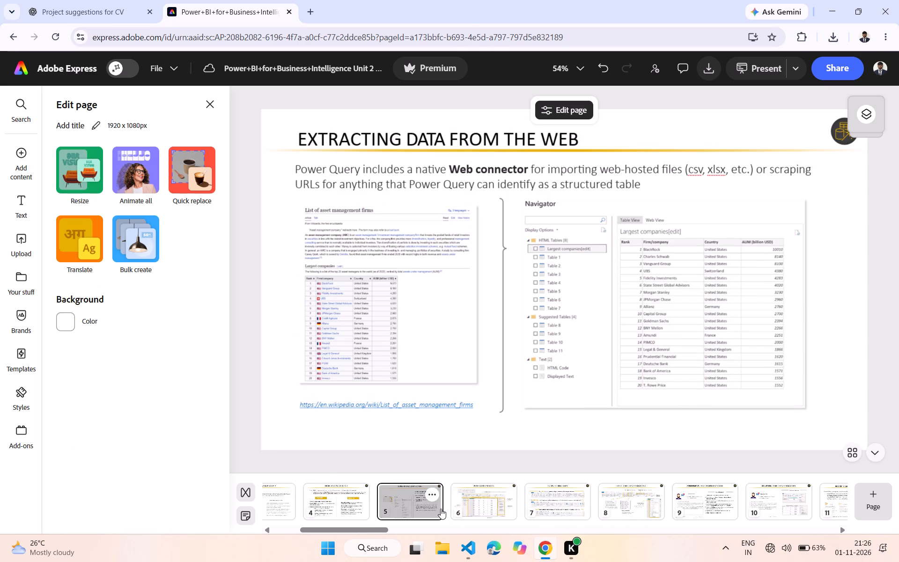
left_click(416, 501)
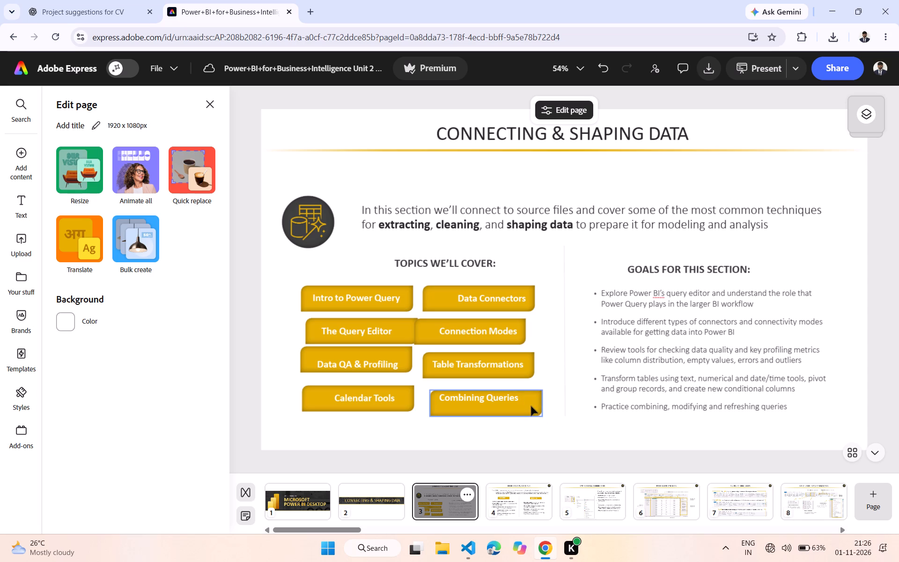
left_click_drag(544, 419, 323, 300)
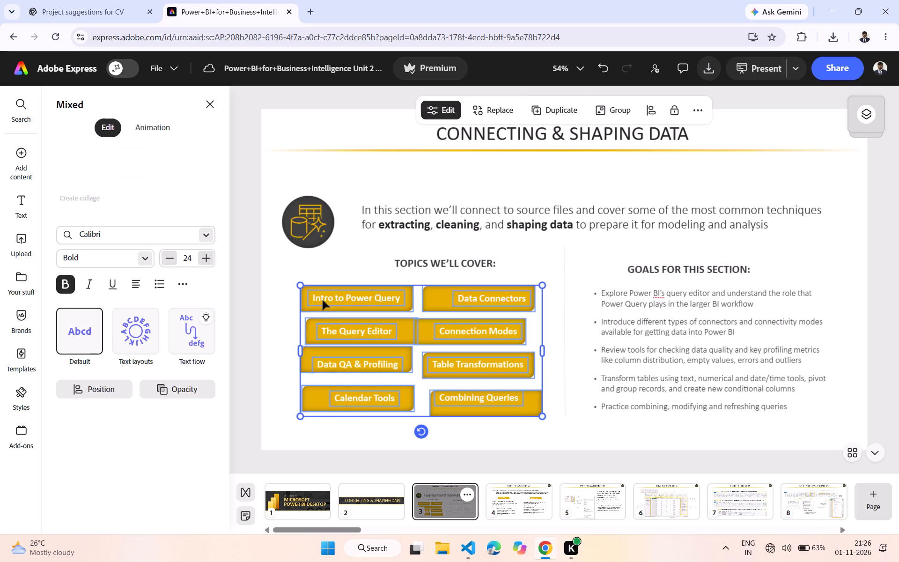
key("ctrl+c")
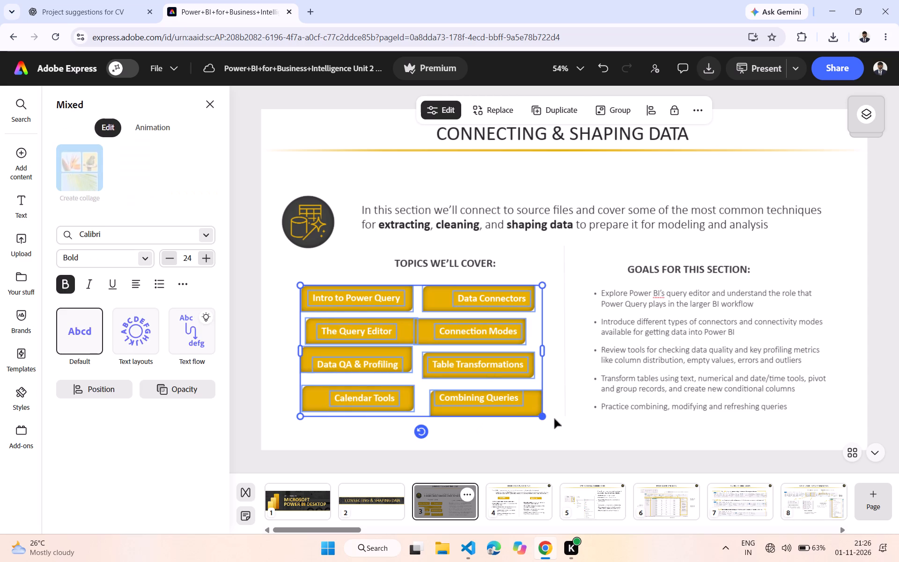
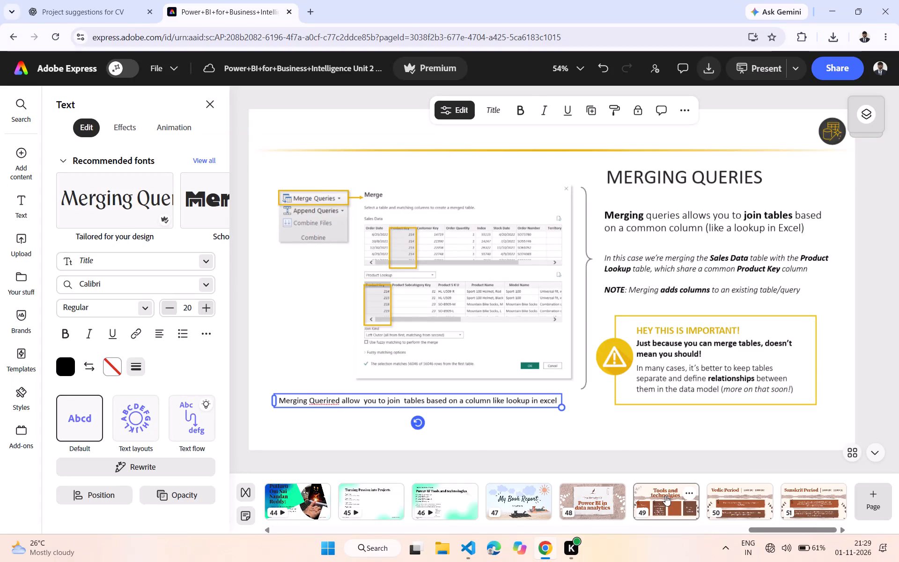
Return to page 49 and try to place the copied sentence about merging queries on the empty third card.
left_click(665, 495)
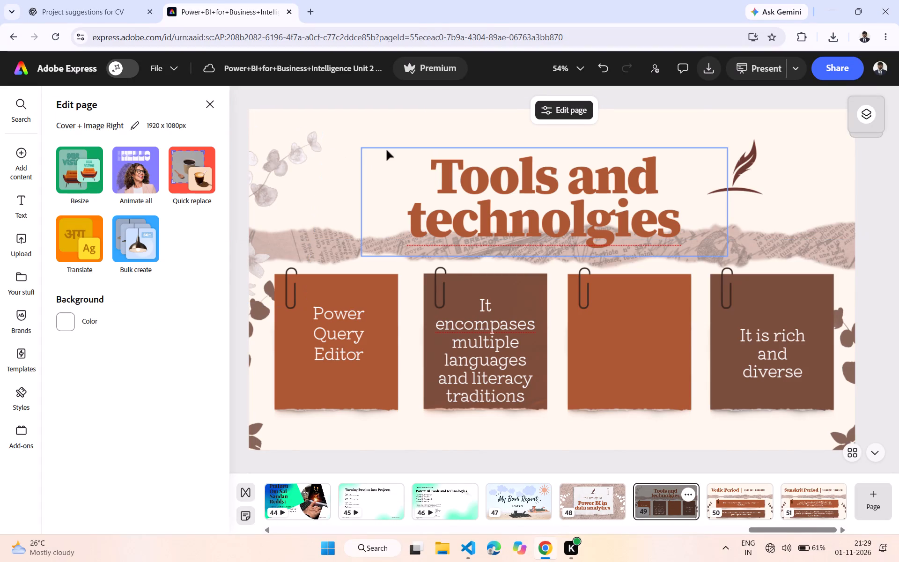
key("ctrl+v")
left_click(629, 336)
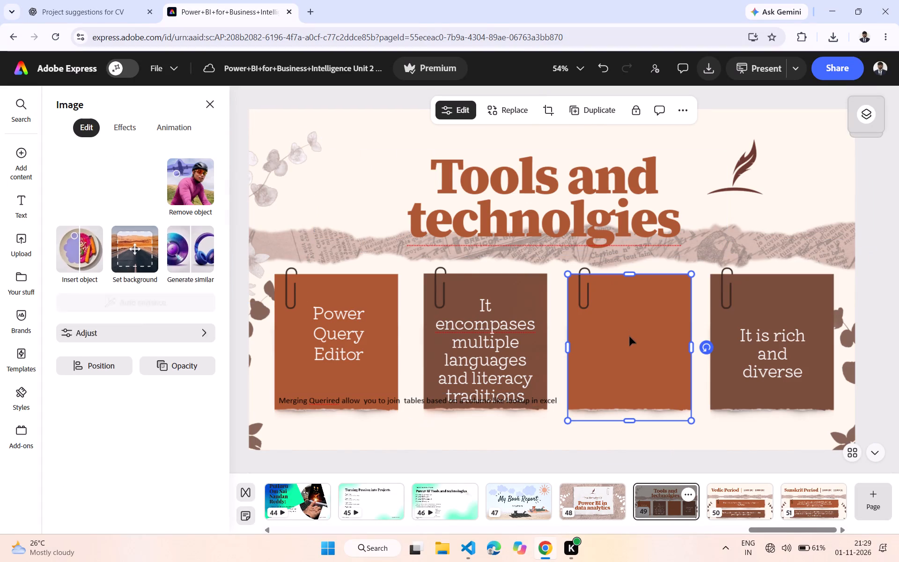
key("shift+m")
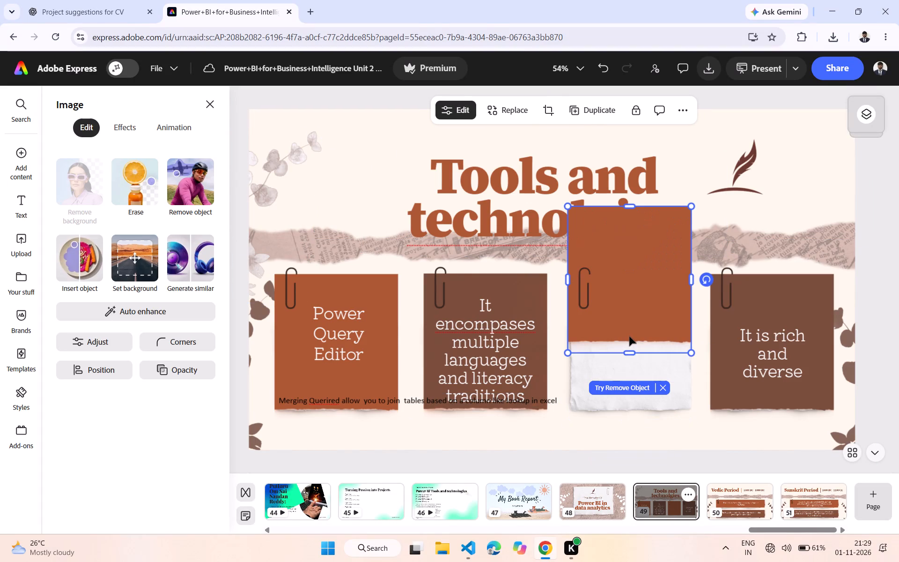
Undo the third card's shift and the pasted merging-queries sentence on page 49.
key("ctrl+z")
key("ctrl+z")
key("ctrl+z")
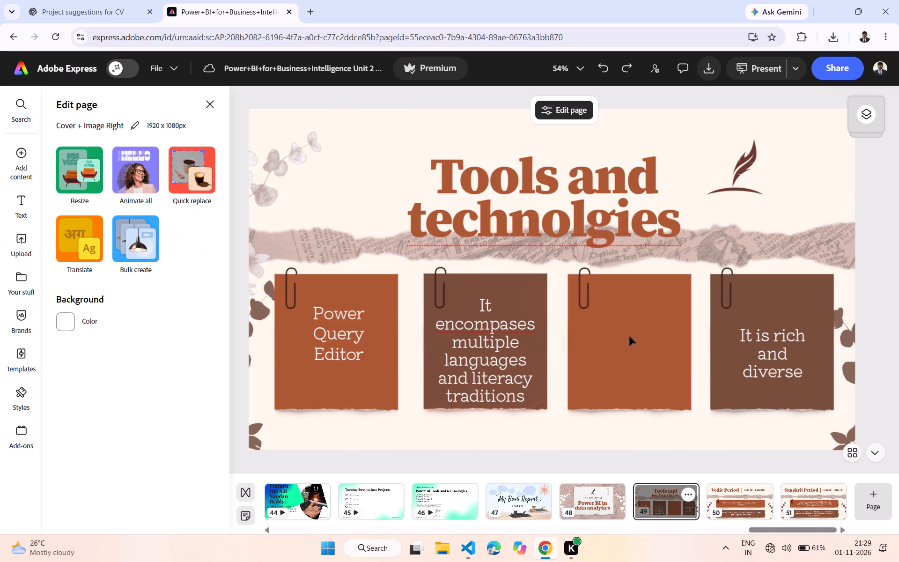
Undo one more change and return to page 49, "Tools and technolgies".
key("ctrl+z")
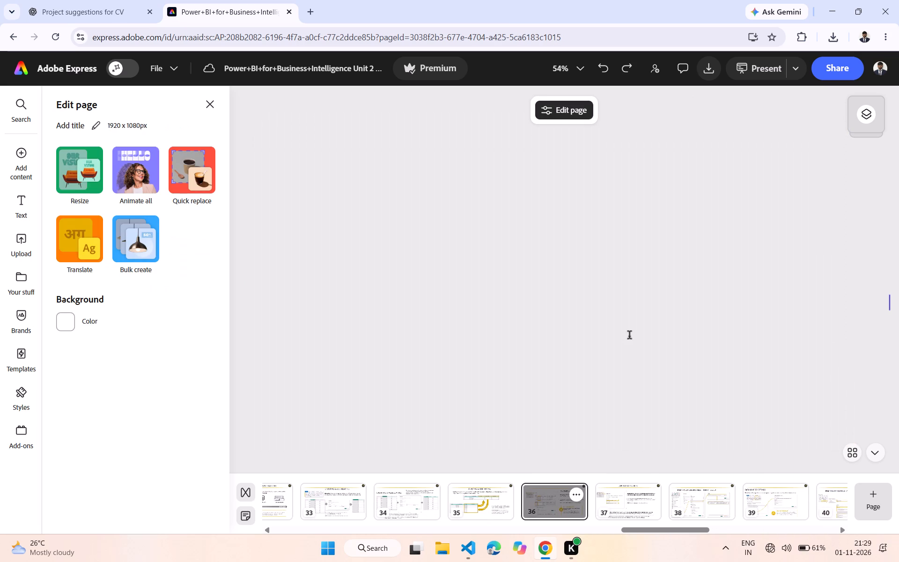
scroll(629, 336, "left", 9)
scroll(762, 479, "left", 5)
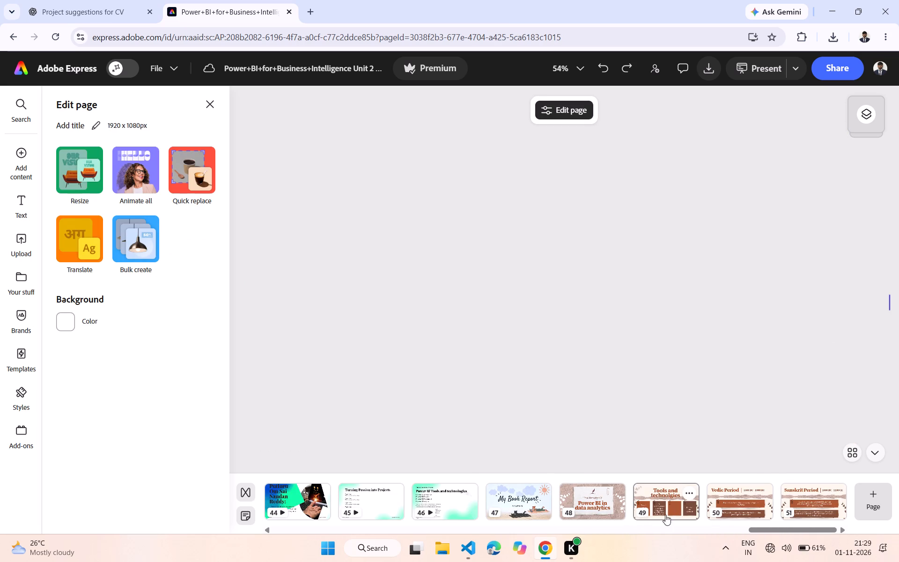
left_click(677, 511)
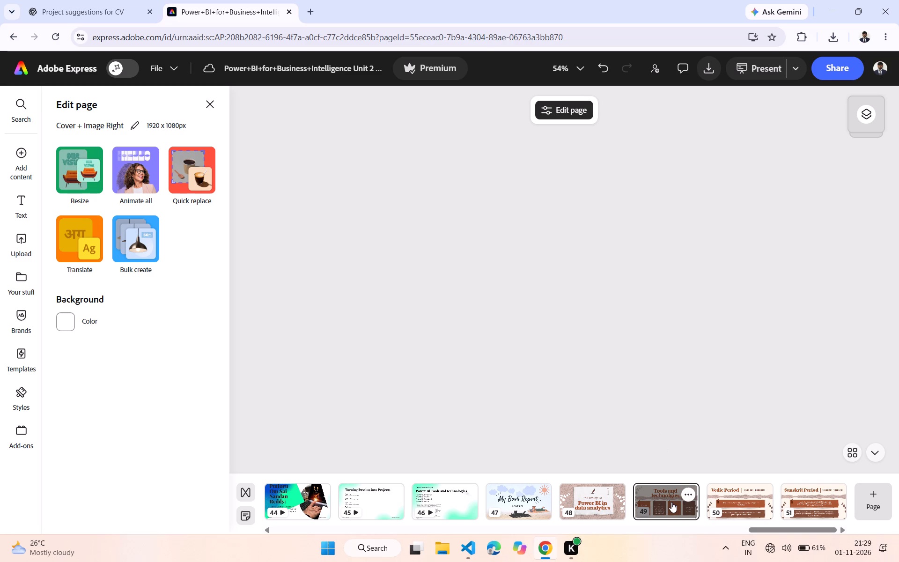
left_click(671, 502)
left_click(656, 516)
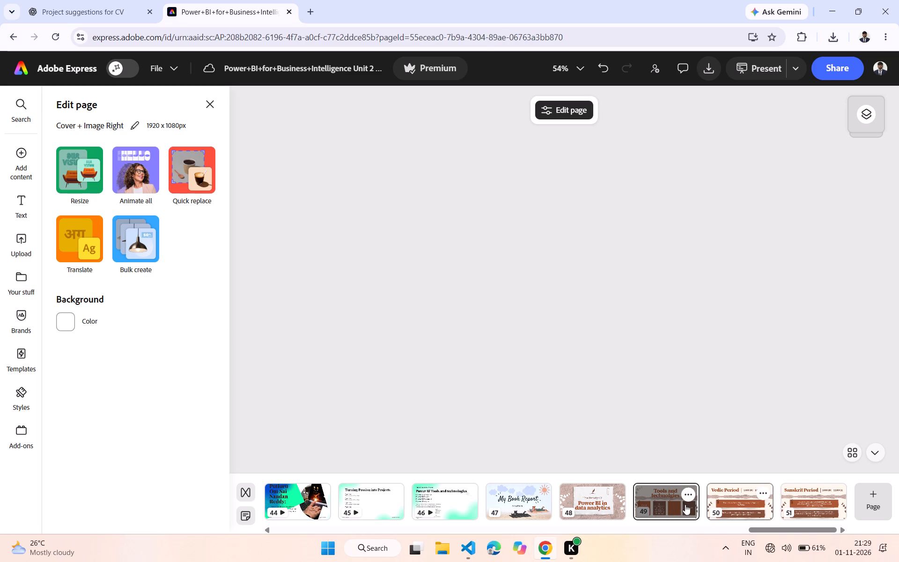
left_click(616, 510)
left_click(677, 510)
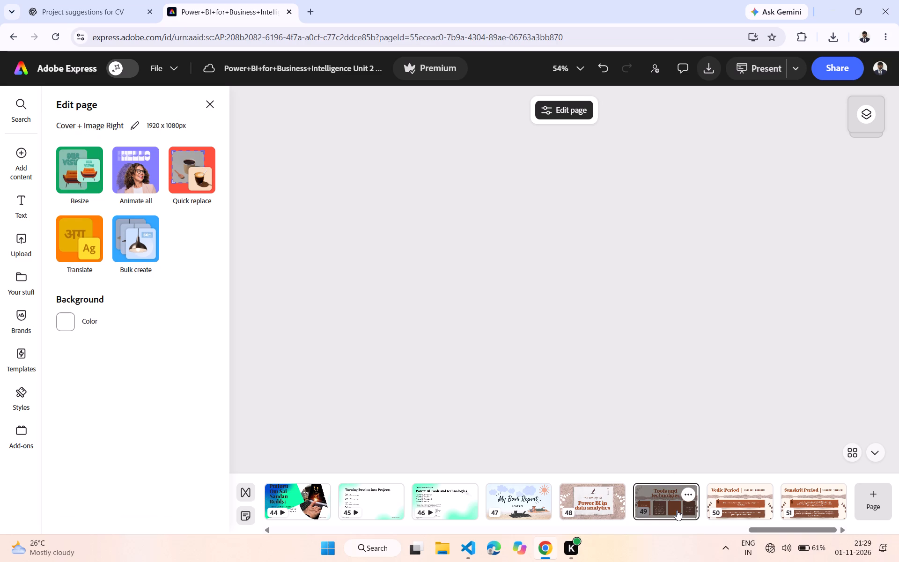
Open the Windows quick settings to check the network connection.
left_click(779, 556)
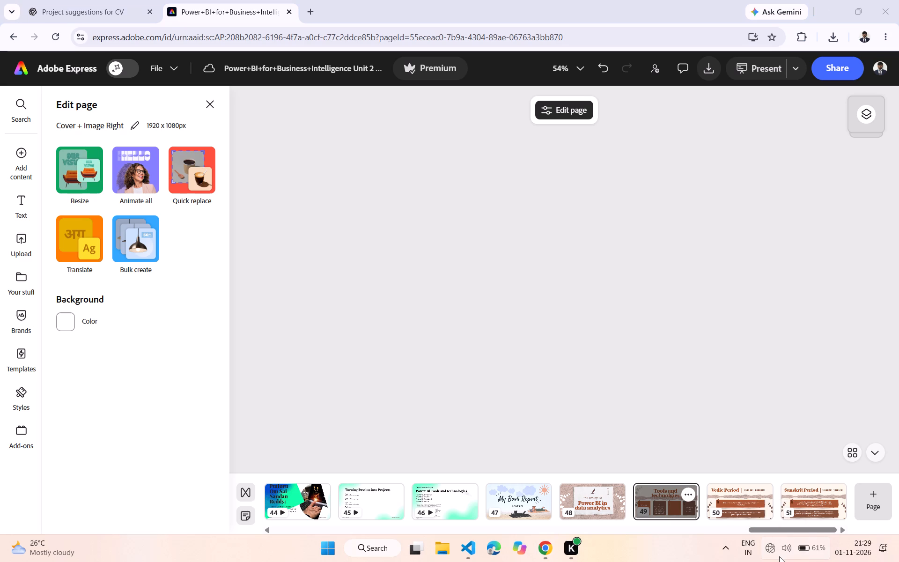
left_click(774, 548)
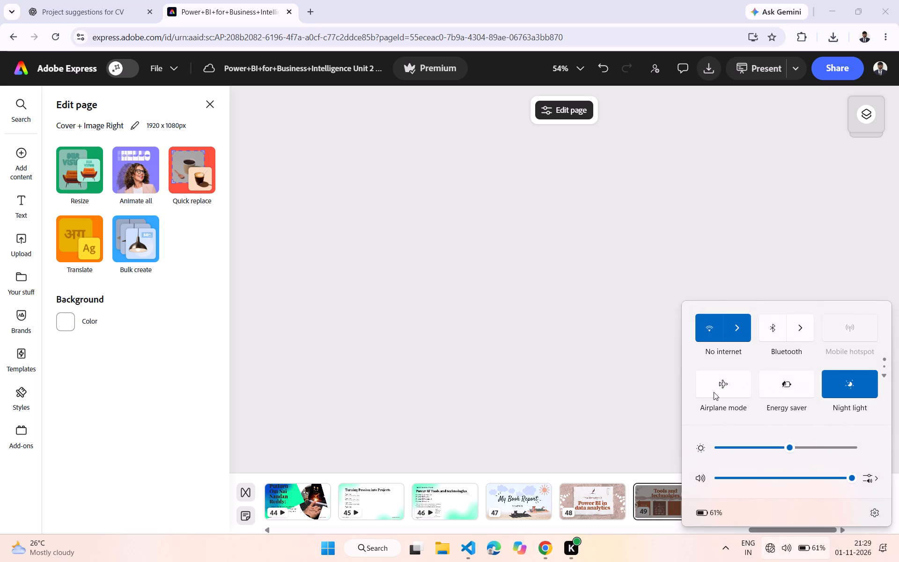
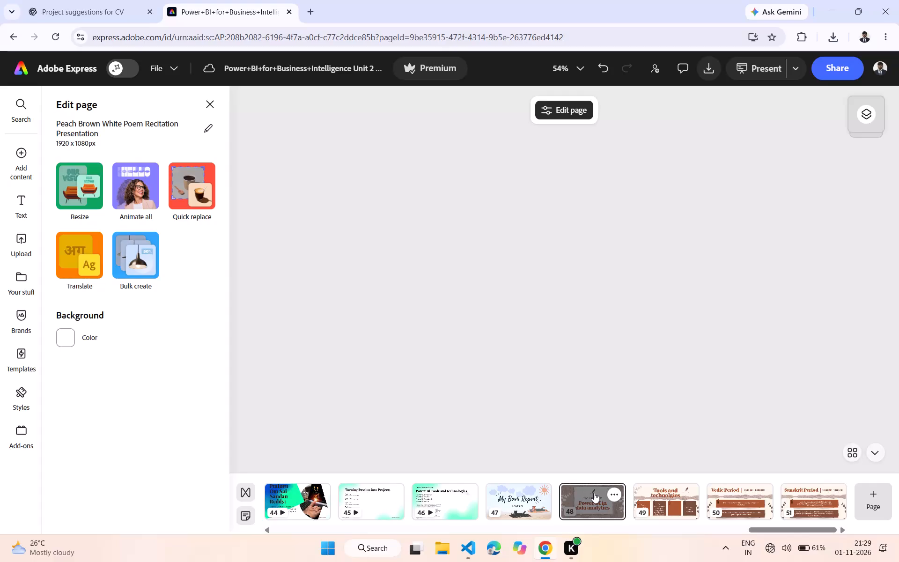
Go back to page 49, "Tools and technologies", to view it on the canvas.
left_click(660, 503)
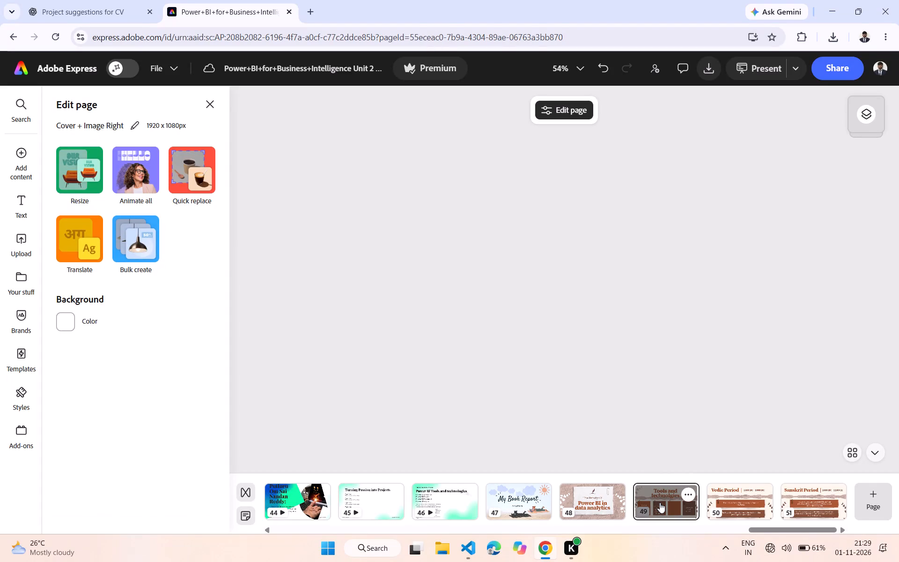
left_click(660, 503)
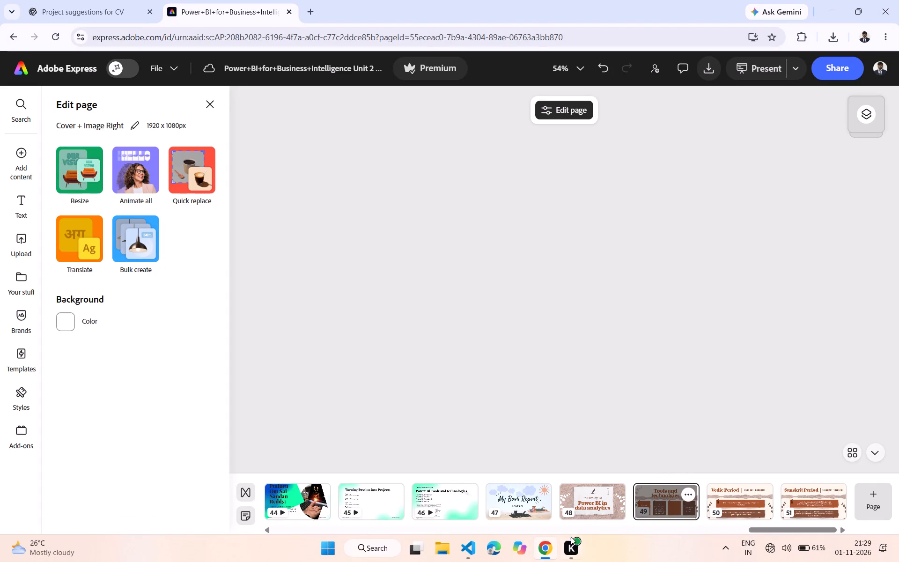
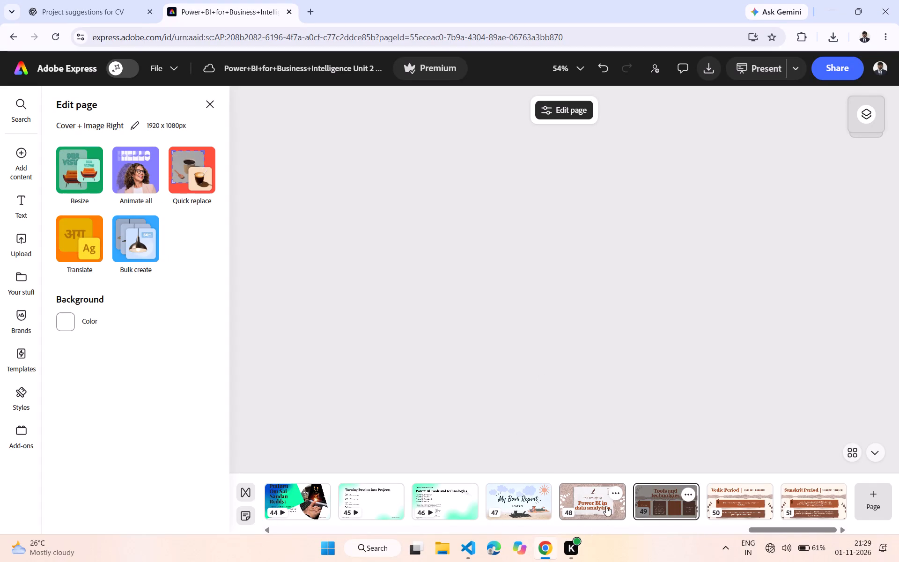
Reselect page 49 and check the computer's Wi-Fi connection.
left_click(670, 491)
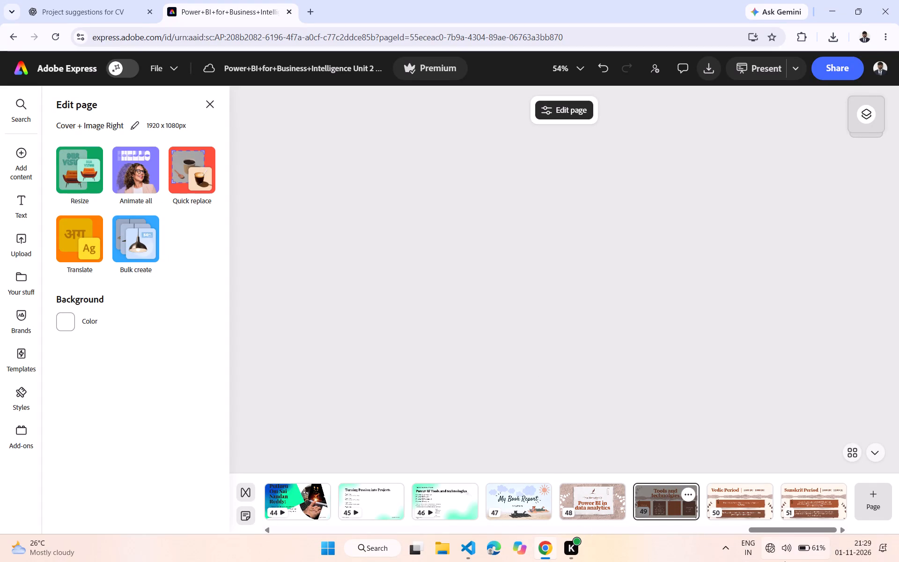
left_click(785, 561)
left_click(740, 324)
scroll(740, 324, "up", 3)
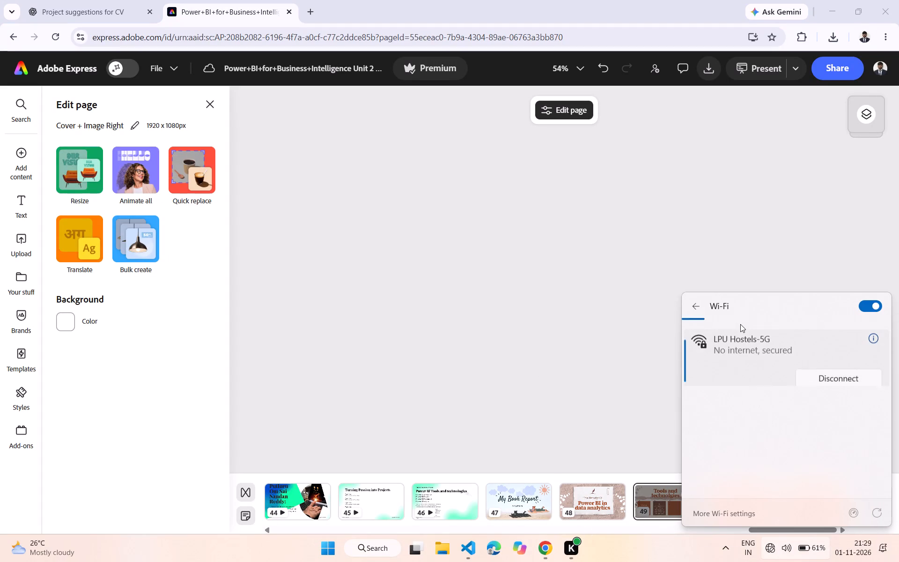
scroll(740, 324, "up", 2)
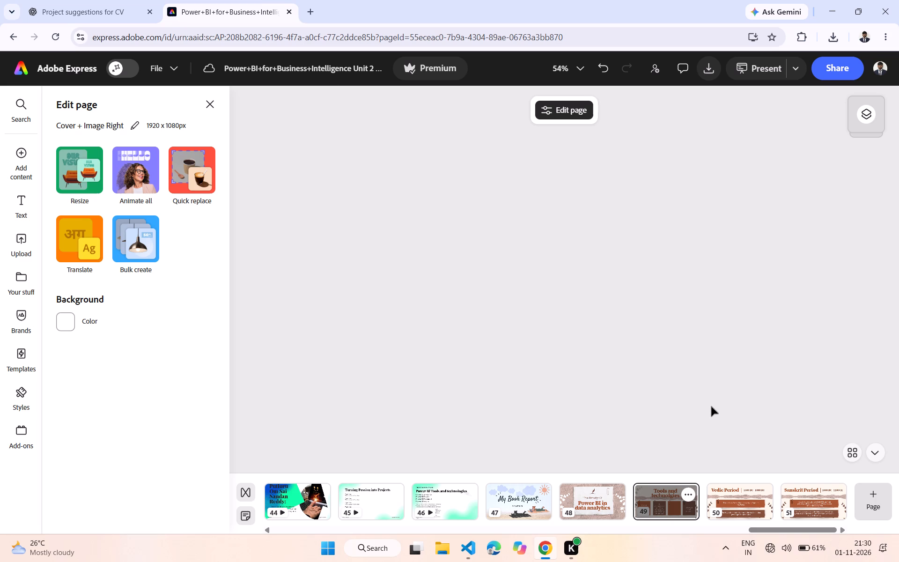
left_click(778, 543)
Switch to pages 50 and 48, and undo the most recent changes to bring back page 49, "Tools and technologies".
left_click(723, 487)
left_click(613, 503)
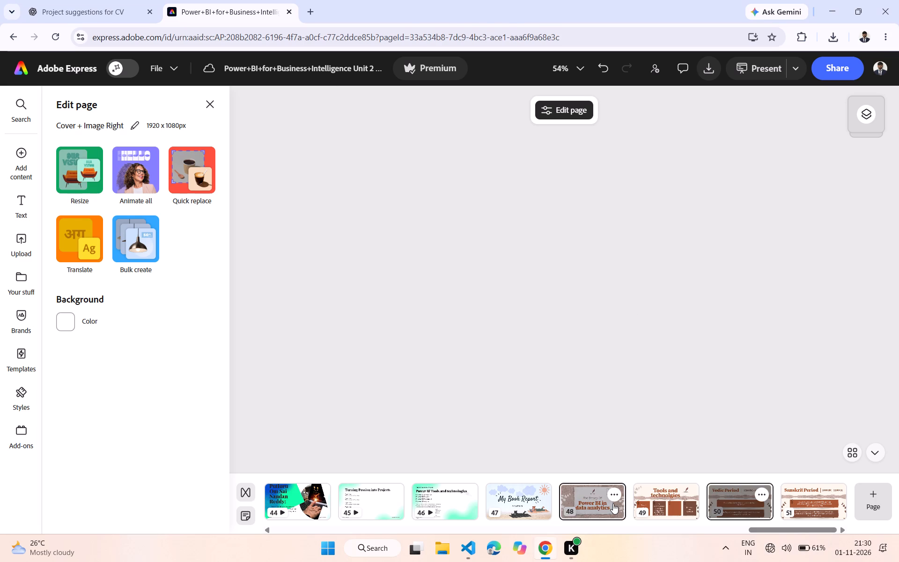
key("ctrl+z")
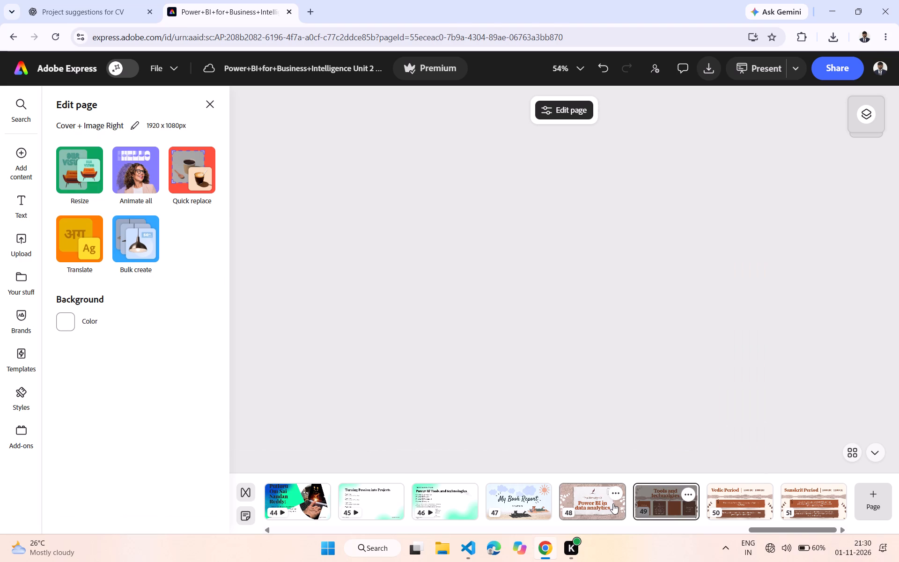
key("ctrl+z")
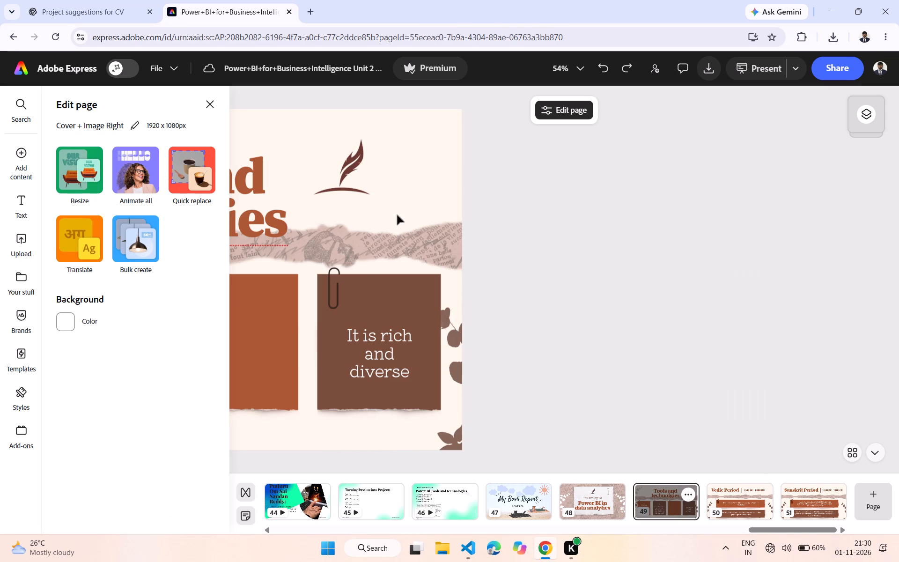
left_click_drag(403, 218, 434, 252)
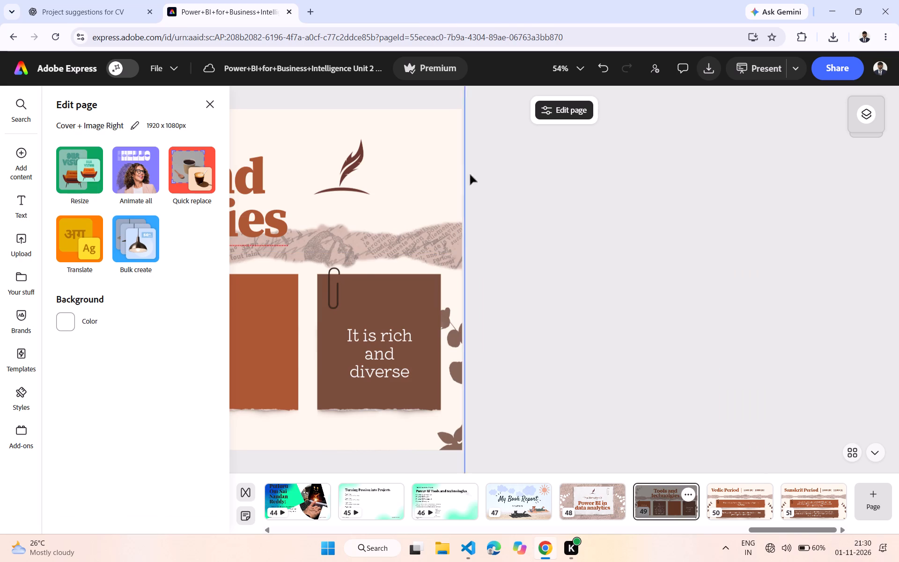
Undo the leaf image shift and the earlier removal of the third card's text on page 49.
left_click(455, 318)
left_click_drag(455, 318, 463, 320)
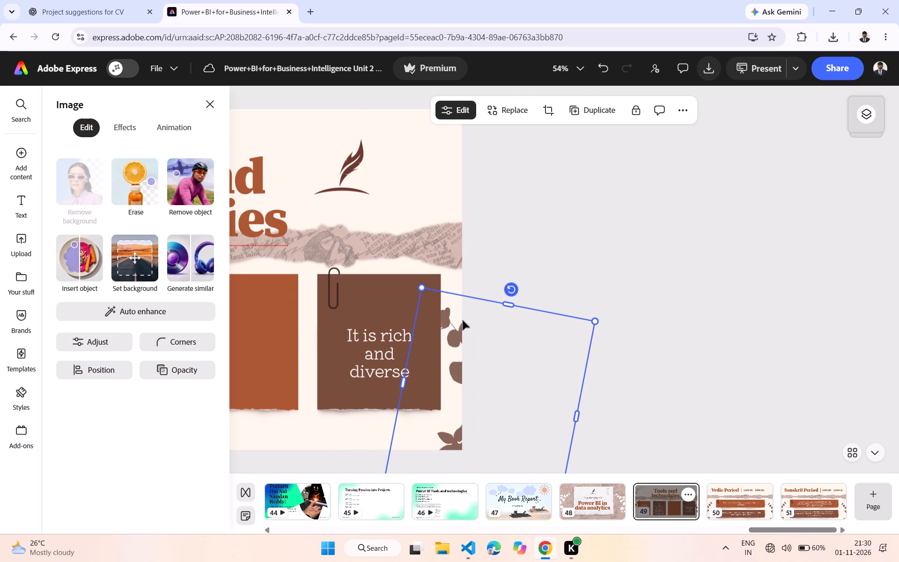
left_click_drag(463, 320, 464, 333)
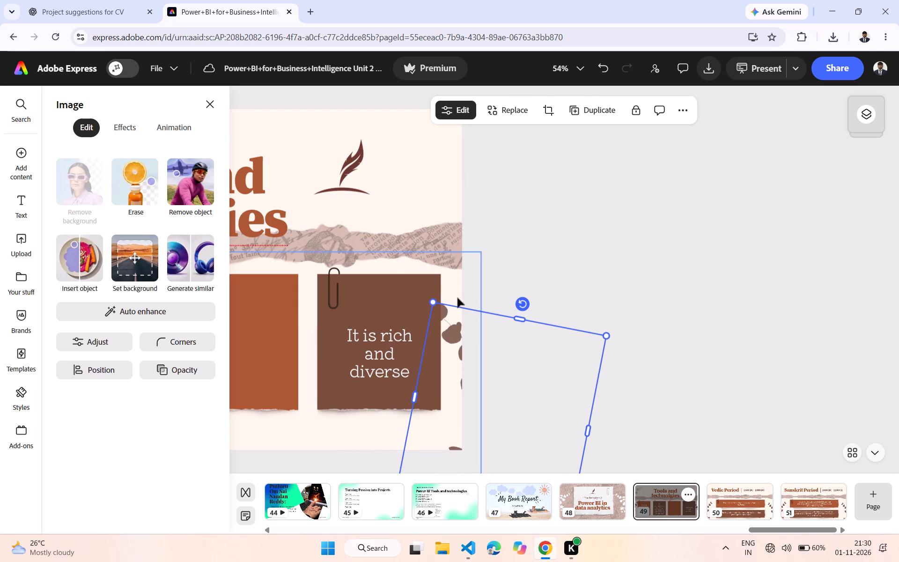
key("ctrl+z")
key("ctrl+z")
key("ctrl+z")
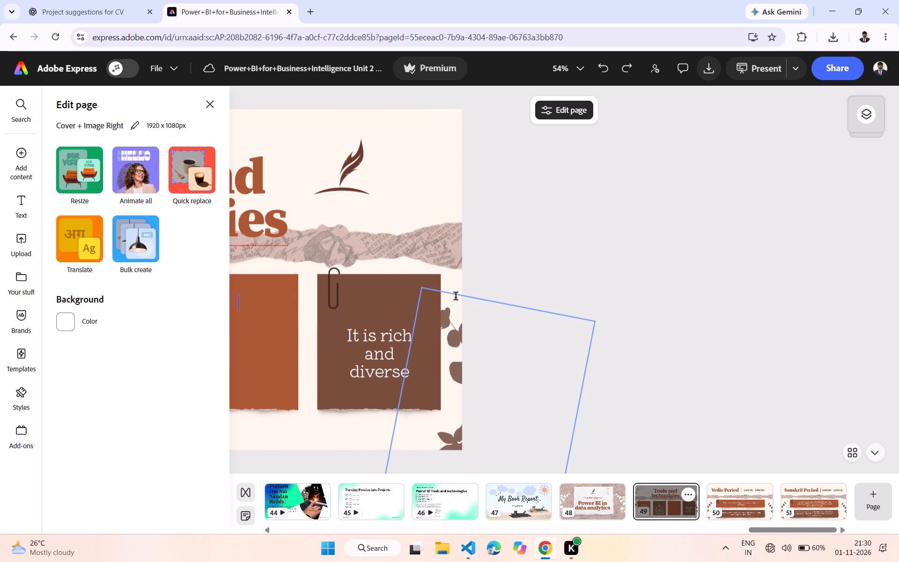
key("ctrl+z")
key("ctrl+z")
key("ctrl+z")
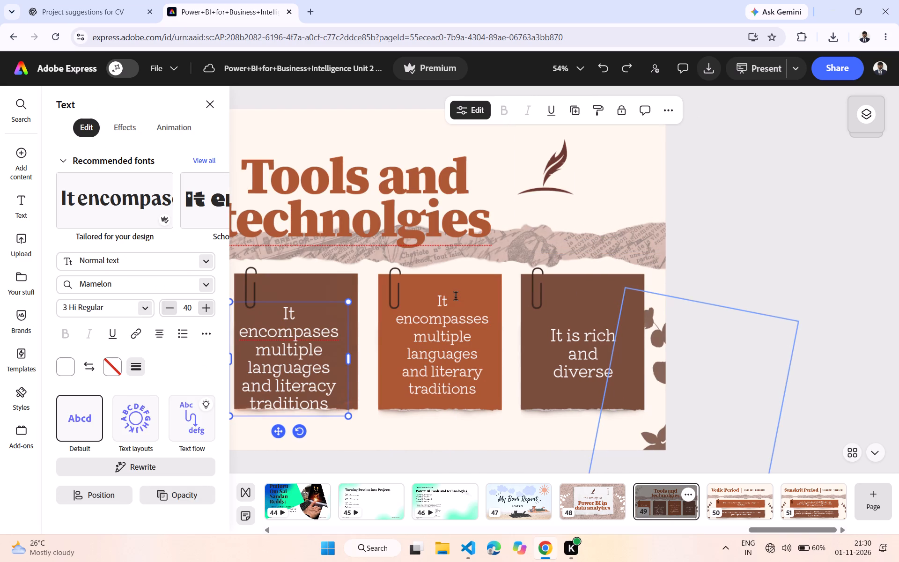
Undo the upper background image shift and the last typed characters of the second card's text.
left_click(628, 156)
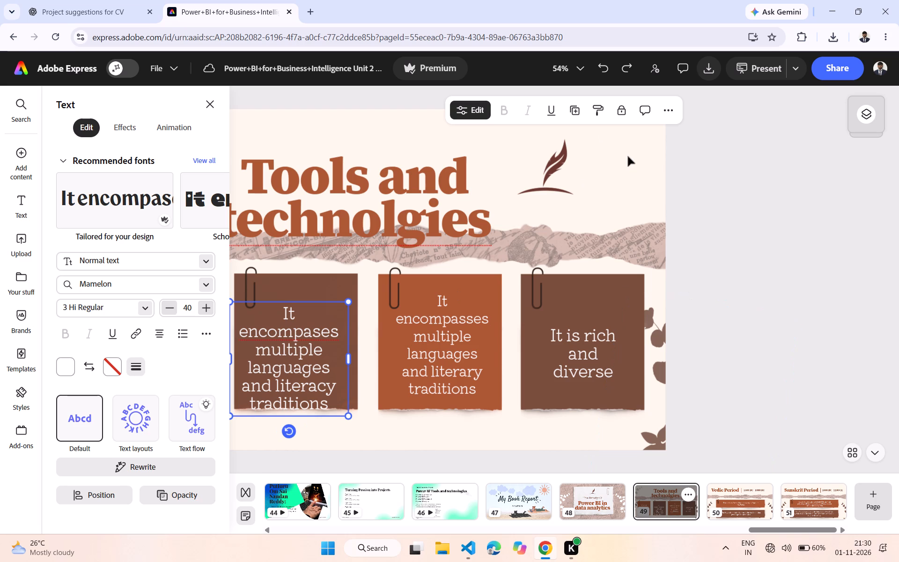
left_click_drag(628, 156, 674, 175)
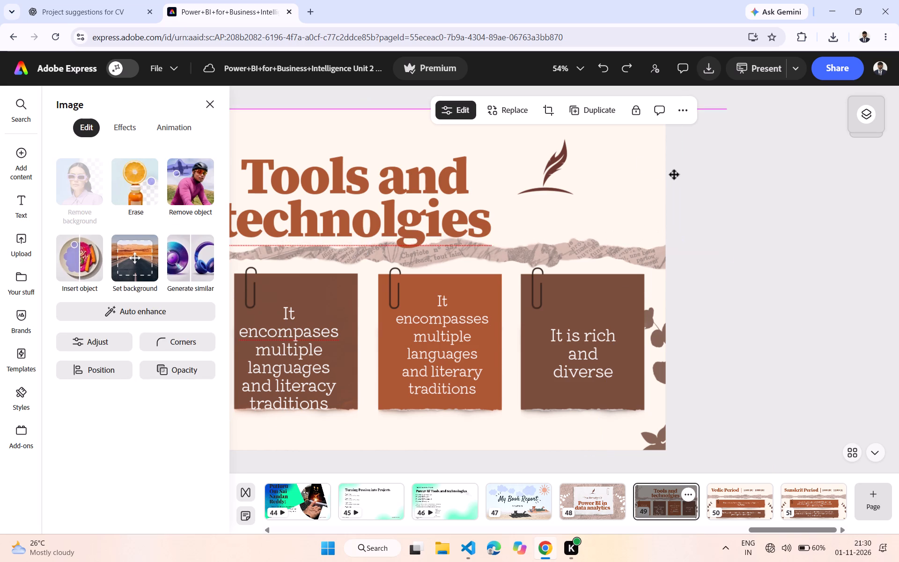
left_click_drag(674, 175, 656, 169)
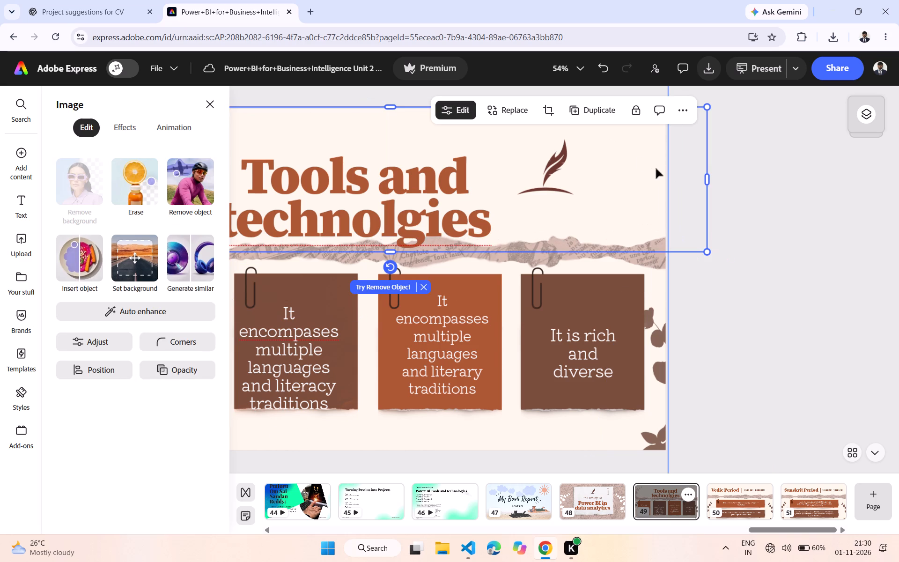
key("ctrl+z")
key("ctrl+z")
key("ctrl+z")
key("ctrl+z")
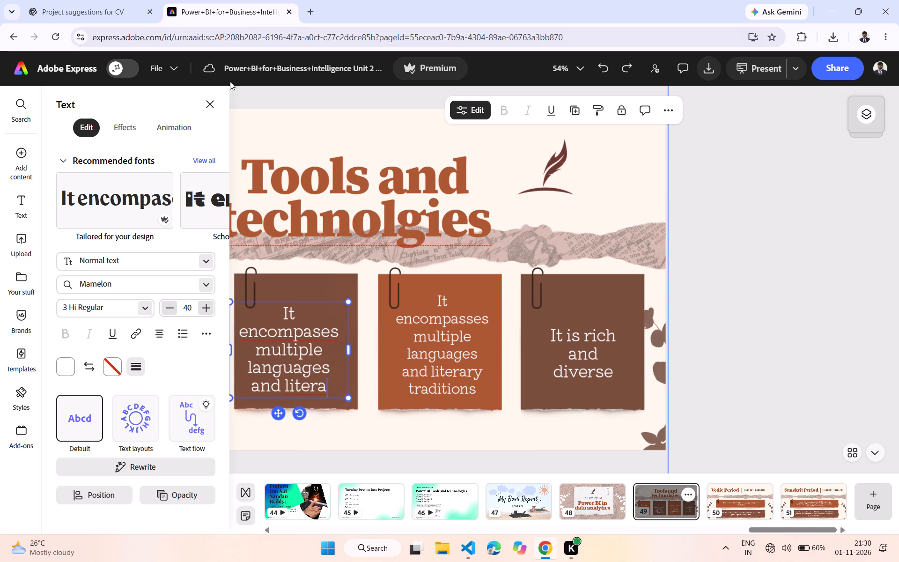
Complete the second card's text so that it ends with "and literacy traditions".
left_click(207, 105)
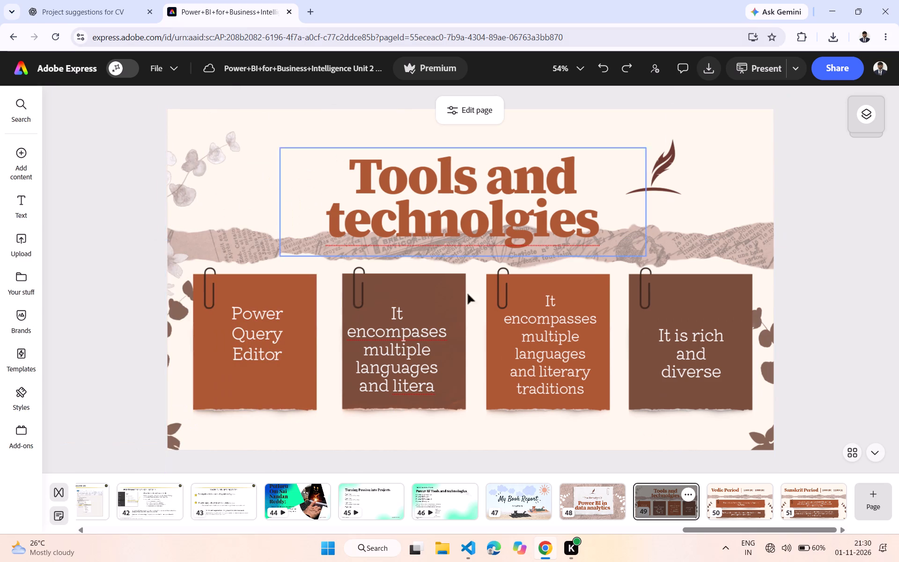
left_click(17, 215)
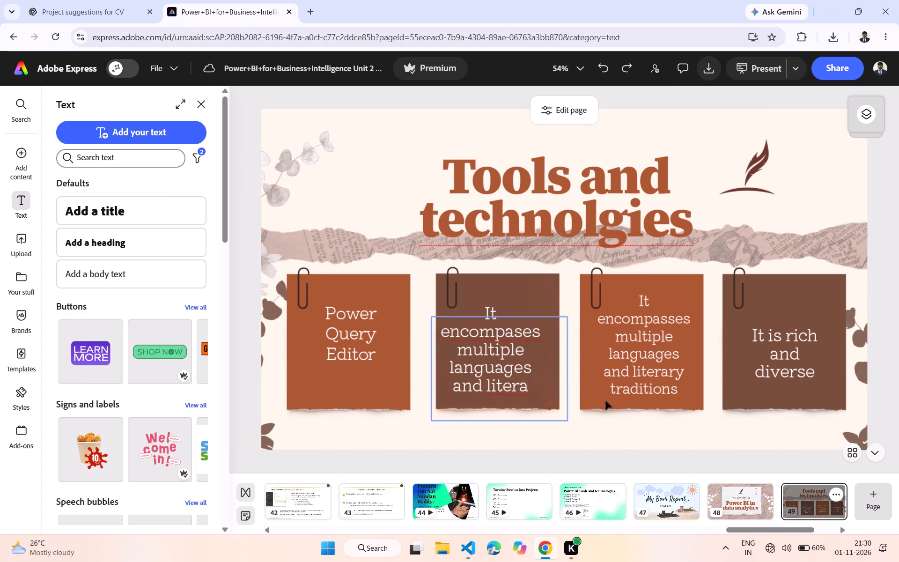
left_click(528, 379)
left_click(534, 386)
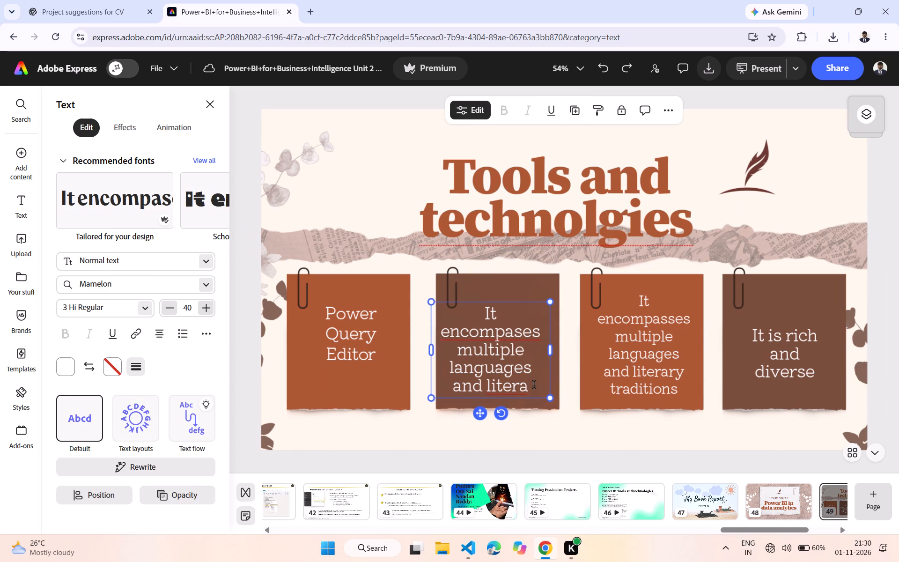
key("r")
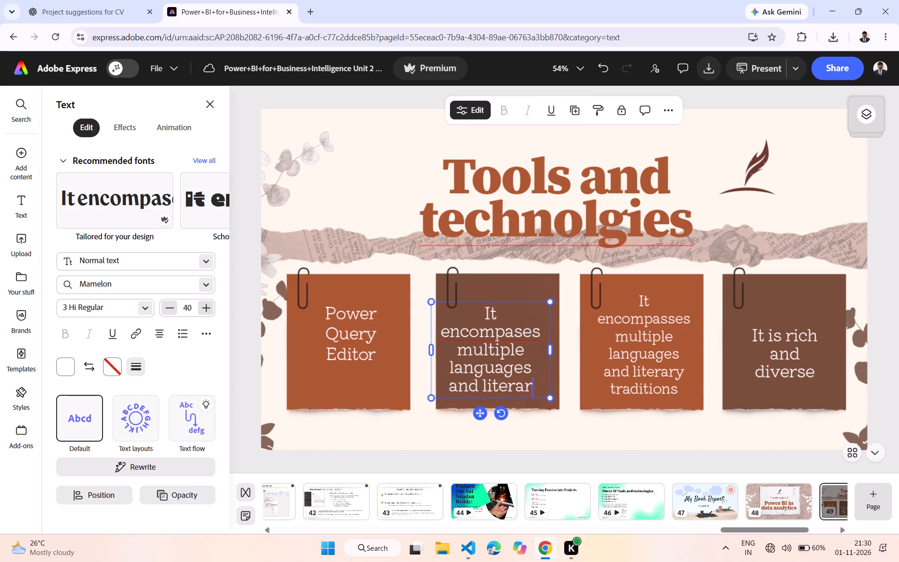
key("BackSpace")
type("cy")
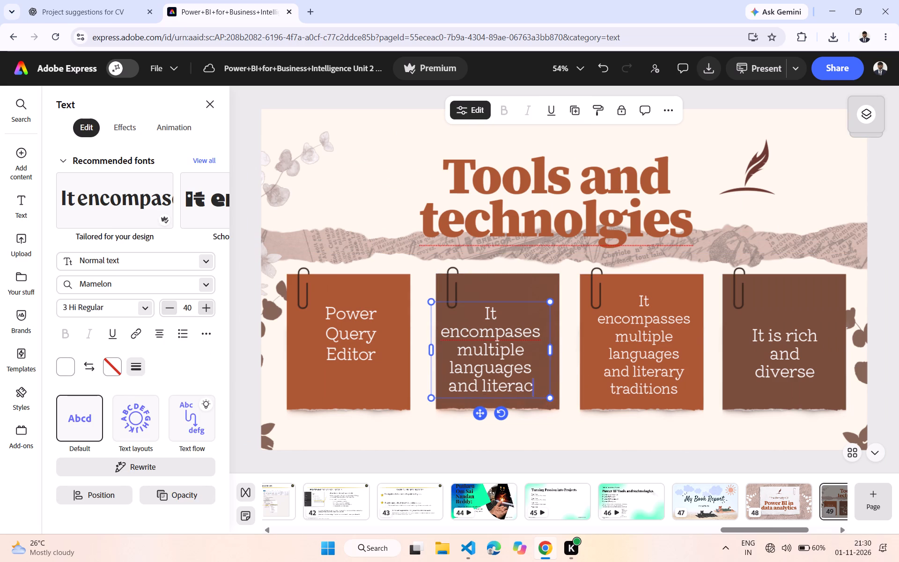
key("space")
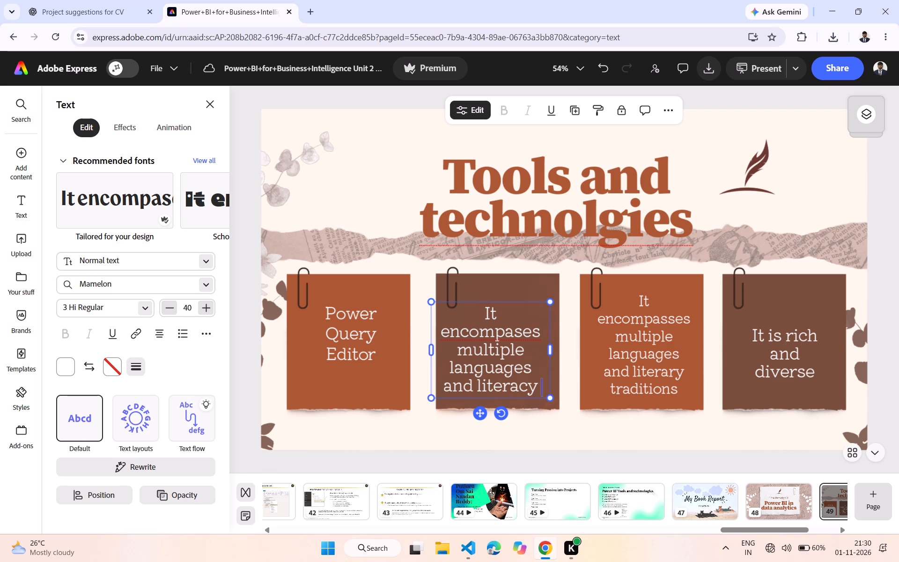
key("t")
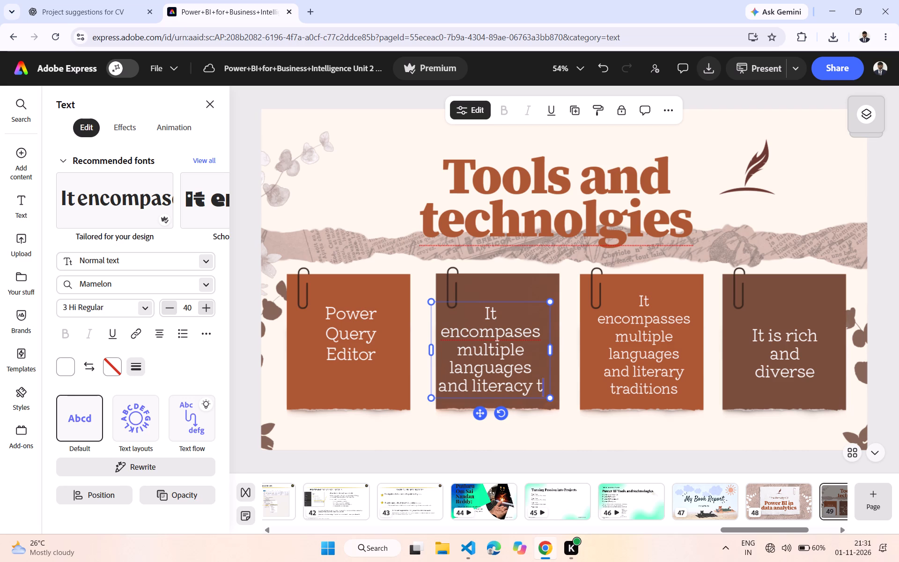
type("raditions")
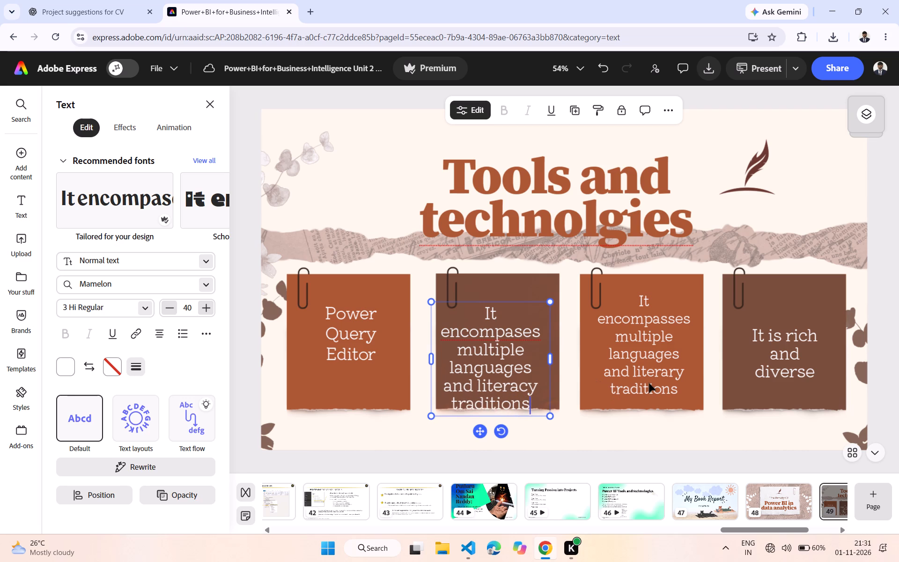
Paste the copied sentence about merging queries onto page 49 as a reference.
left_click(649, 383)
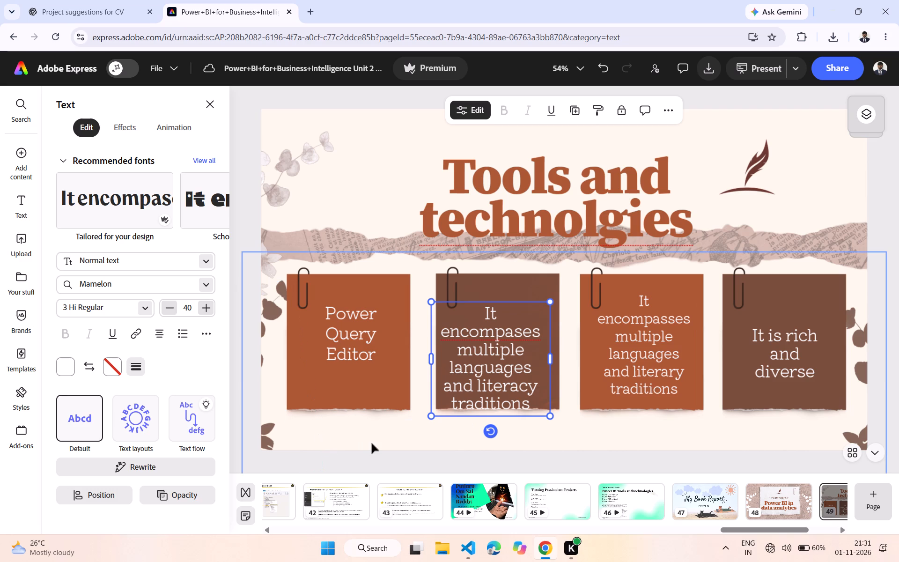
left_click(372, 444)
key("ctrl+v")
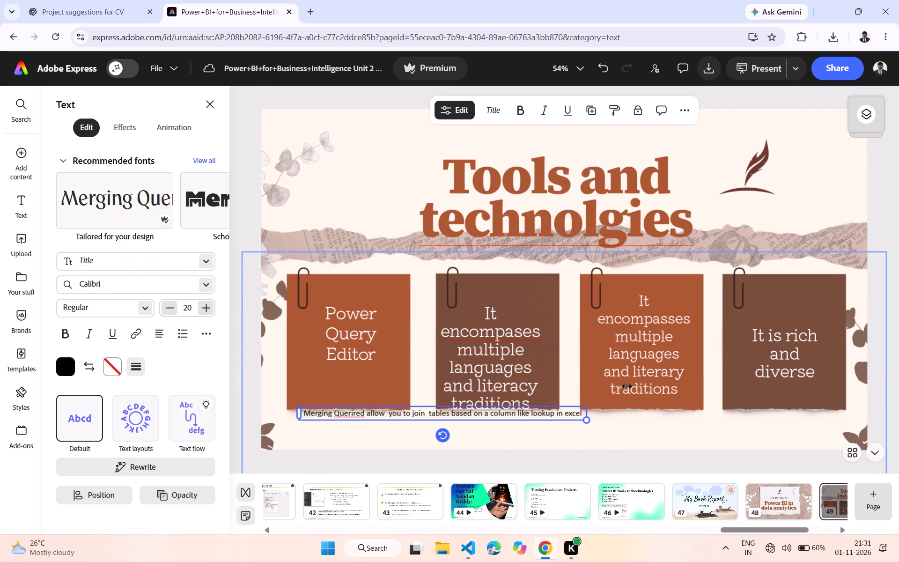
Replace the third card's text on page 49 with the opening words "Merged Queires allow".
left_click(646, 347)
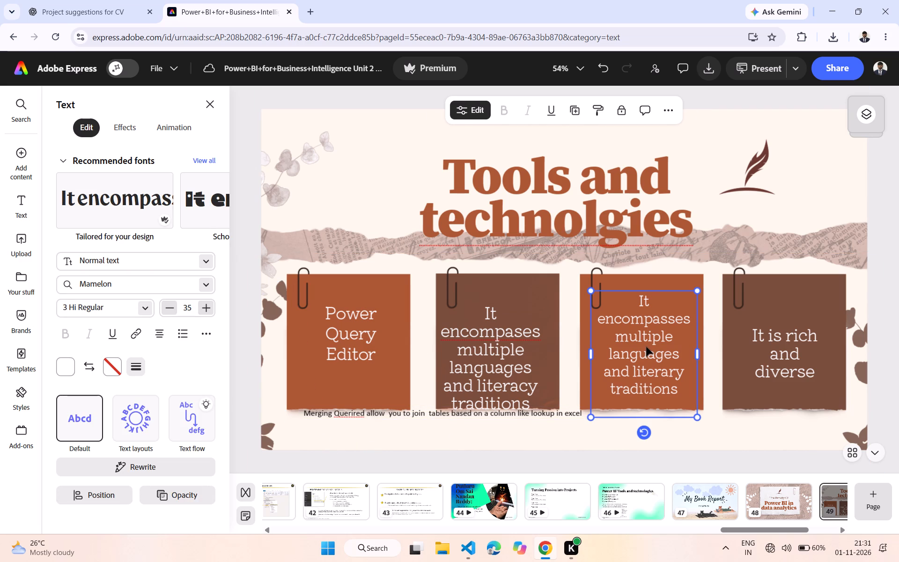
double_click(646, 347)
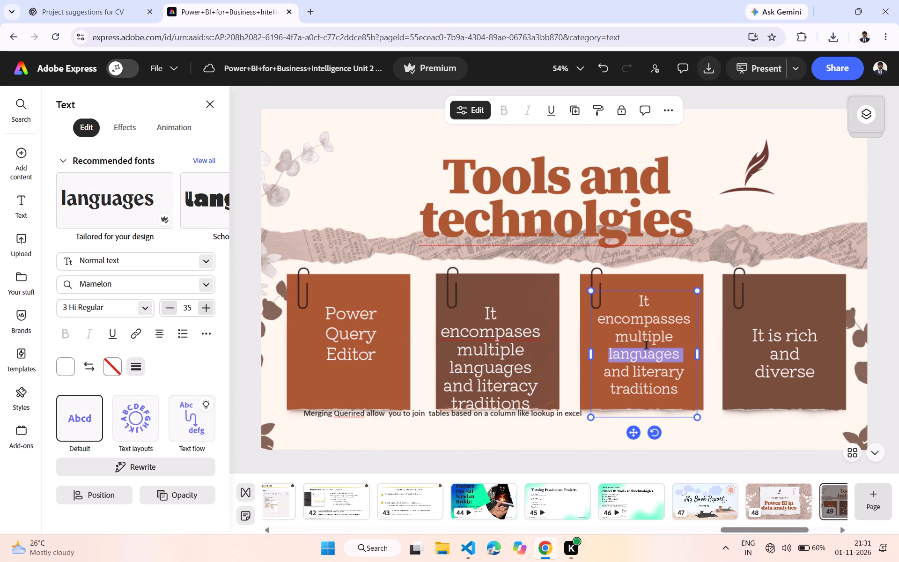
key("ctrl+a")
key("BackSpace")
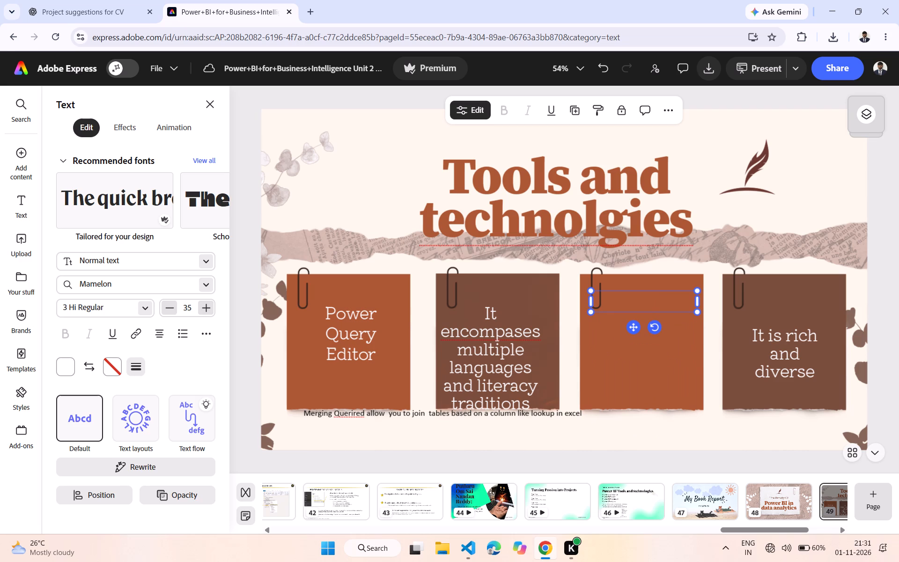
type("Mer")
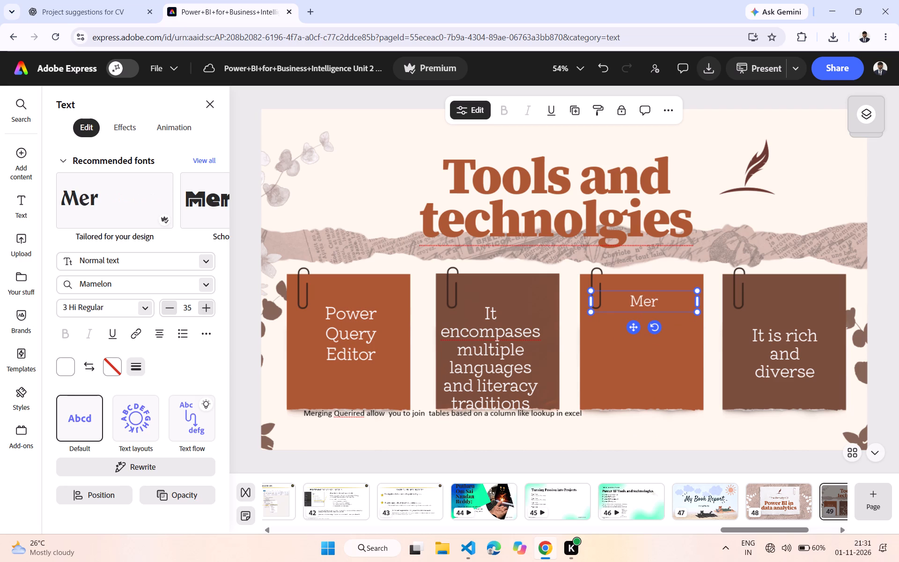
type("ged")
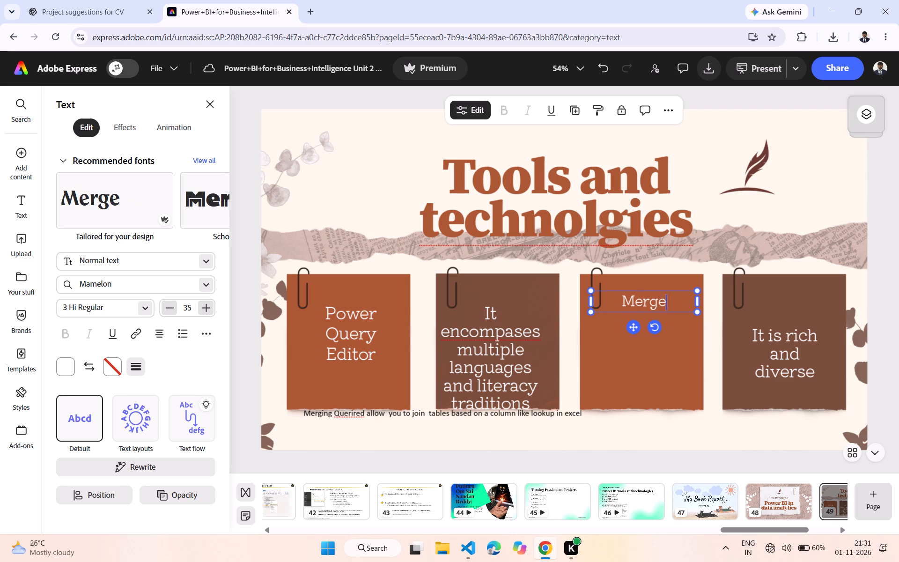
key("space")
key("shift+q")
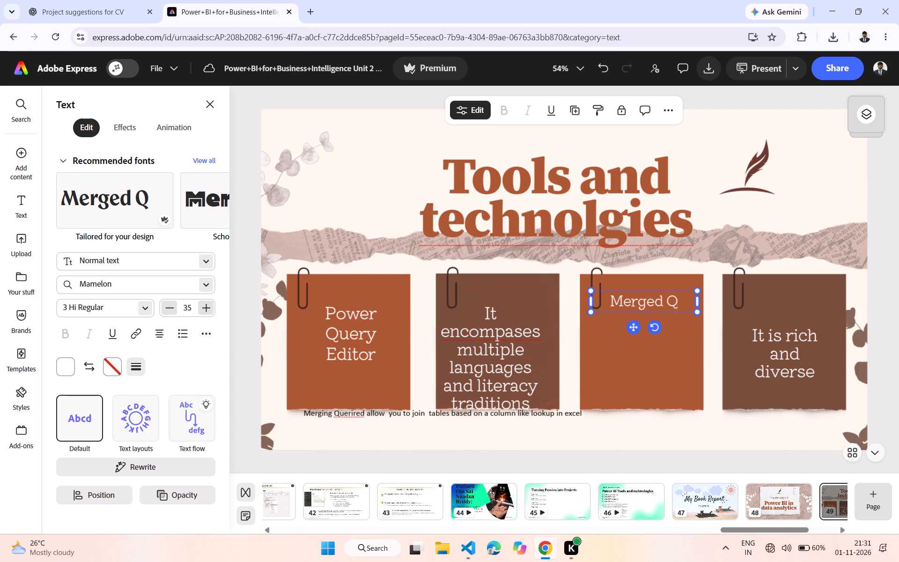
key("u")
key("e")
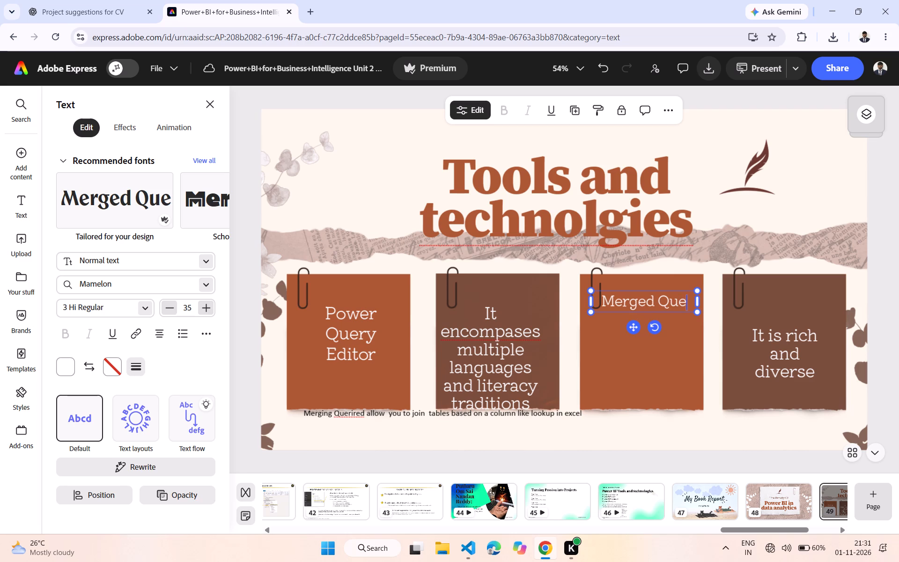
type("ir")
type("es allow")
key("space")
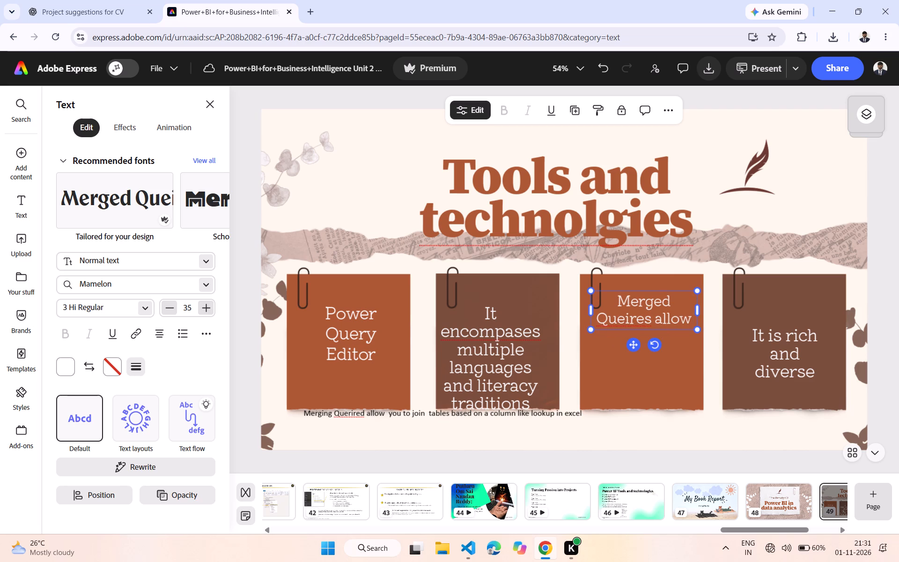
Continue the third card's text with "you to join tables".
key("space")
type("y")
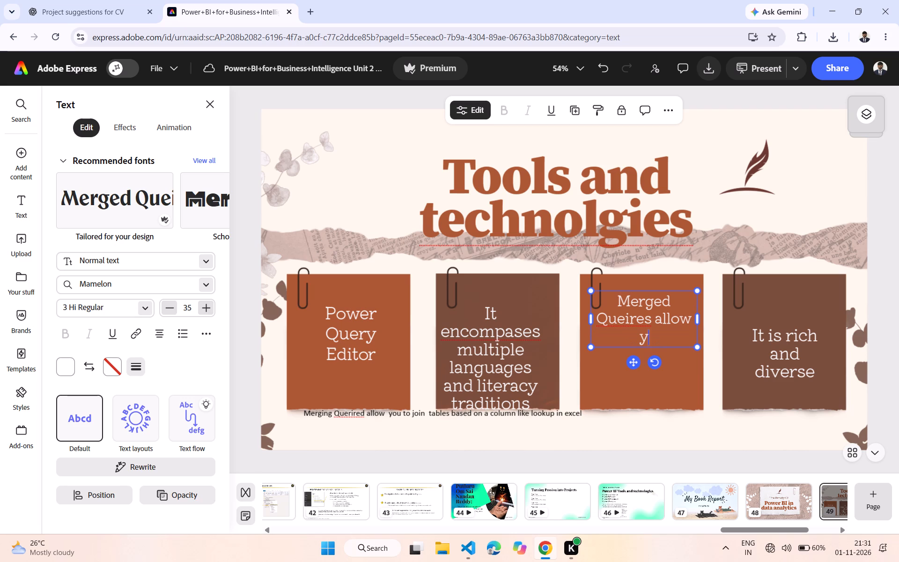
key("o")
type("u to")
key("space")
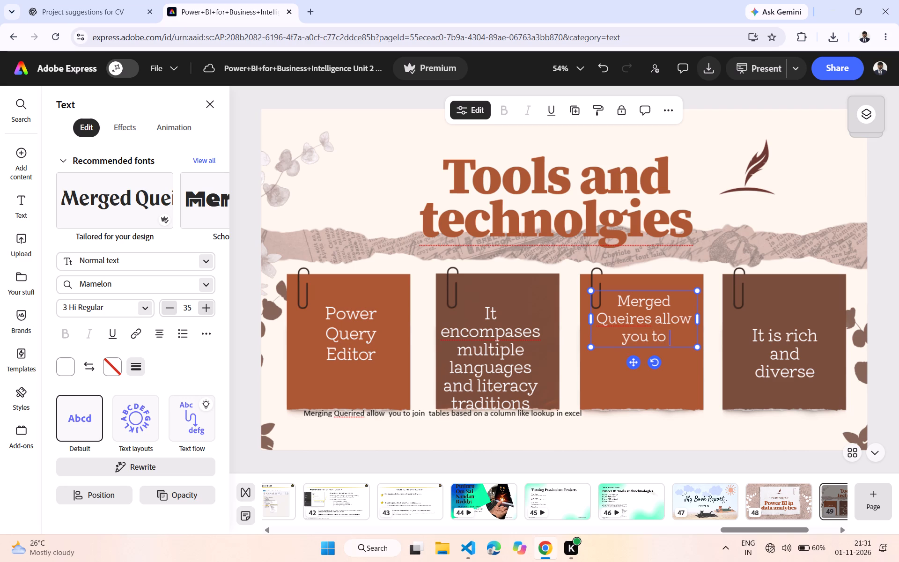
type("join")
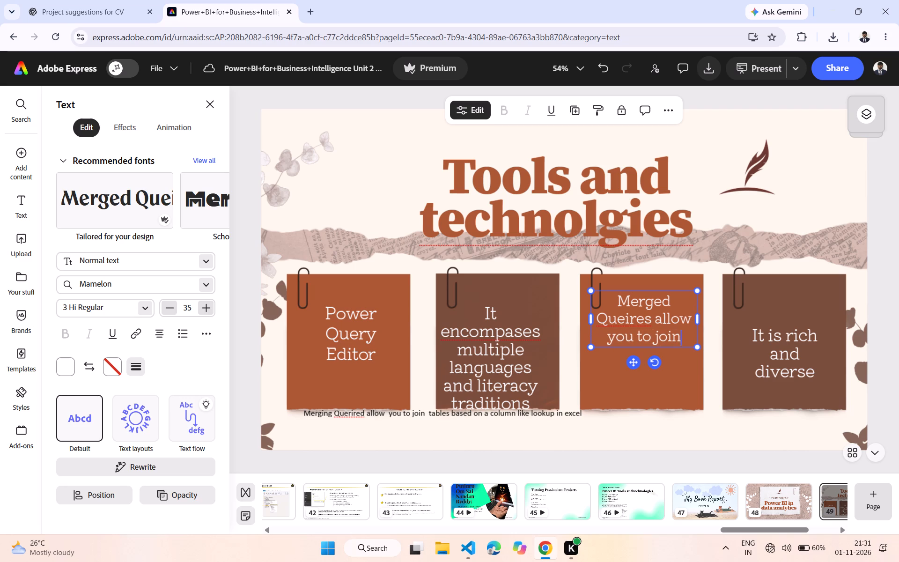
key("space")
type("ta")
type("les")
key("BackSpace")
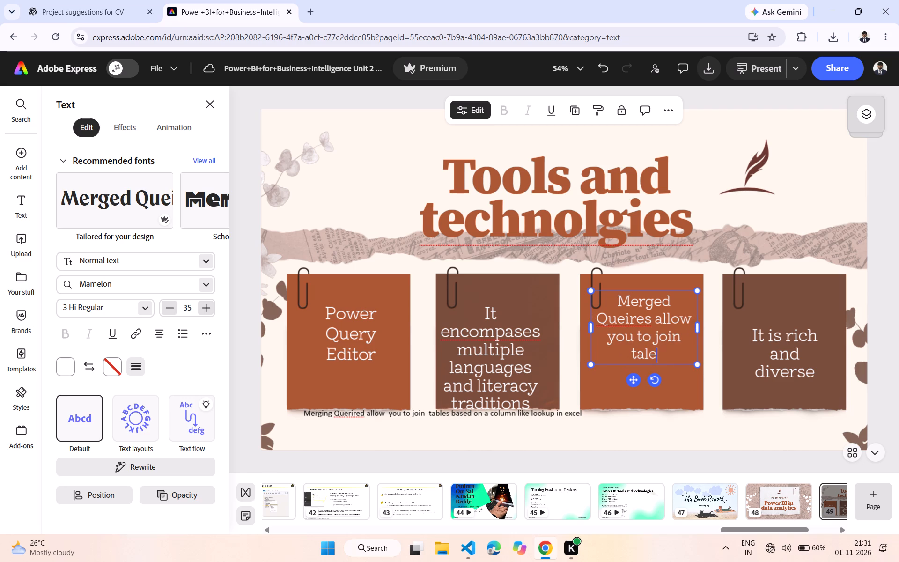
key("BackSpace")
key("BackSpace")
type("bles")
key("space")
Finish the third card's sentence with "based on a colmn like lookups in excel".
type("based o")
type("n a col")
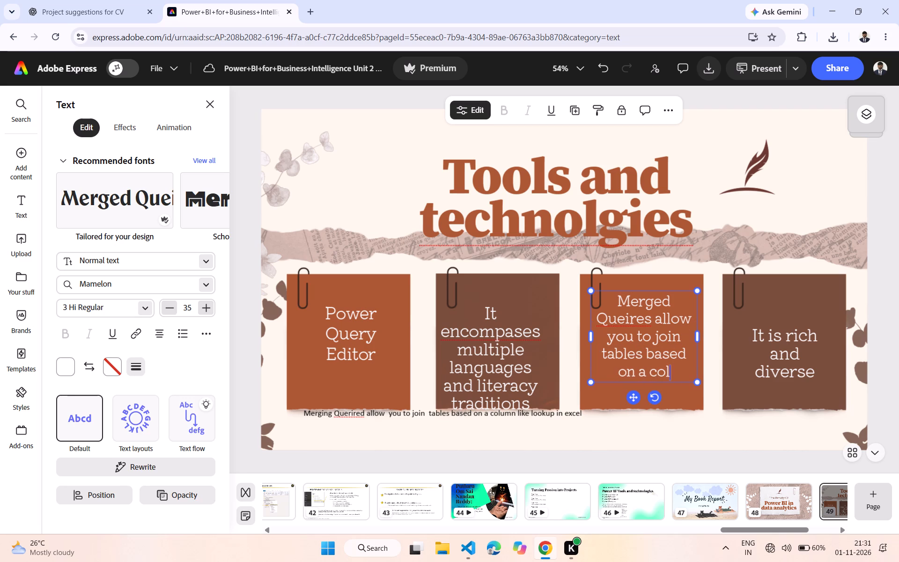
type("mn like")
key("space")
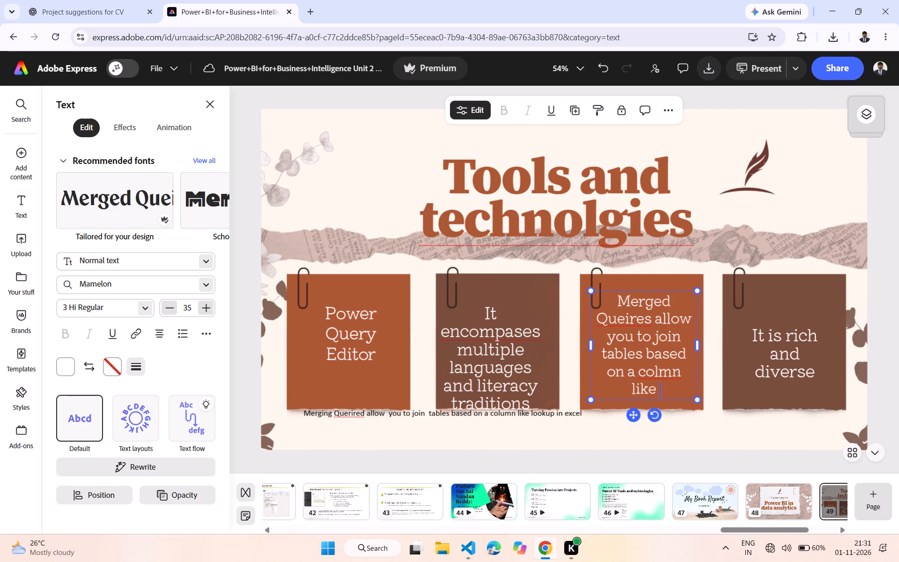
type("look")
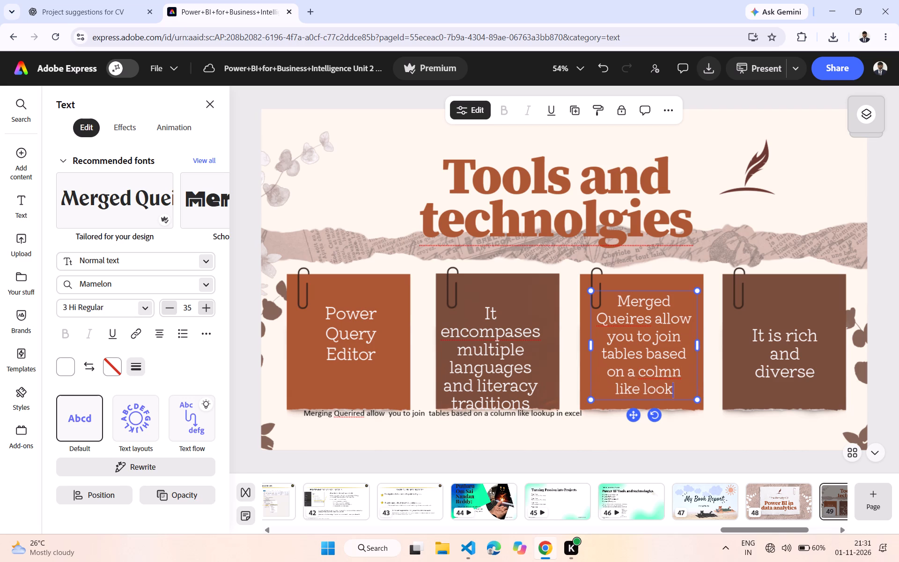
type("ups in")
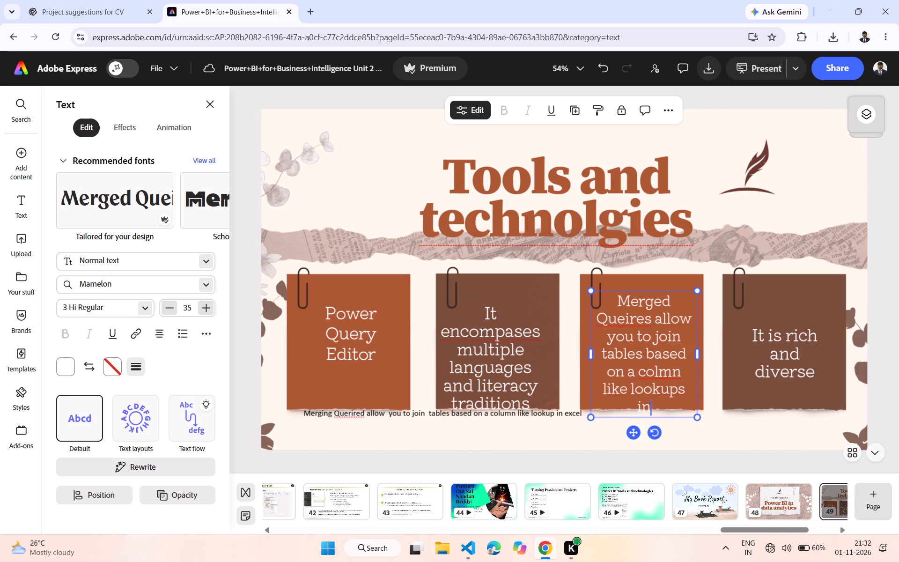
key("space")
type("excel")
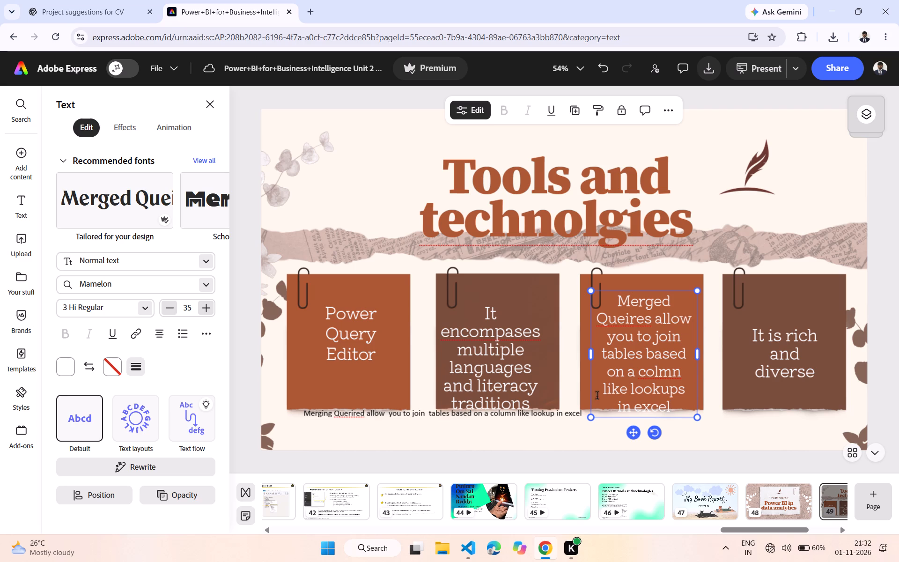
Look back through the earlier Power Query pages, as far as the Numerical Tools page, for text to reuse.
left_click(417, 510)
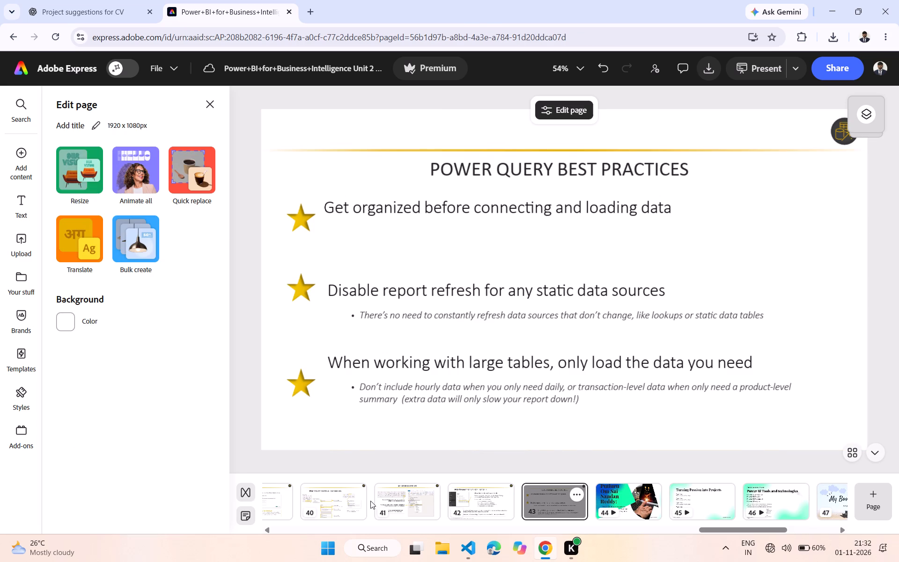
left_click(370, 501)
left_click(379, 507)
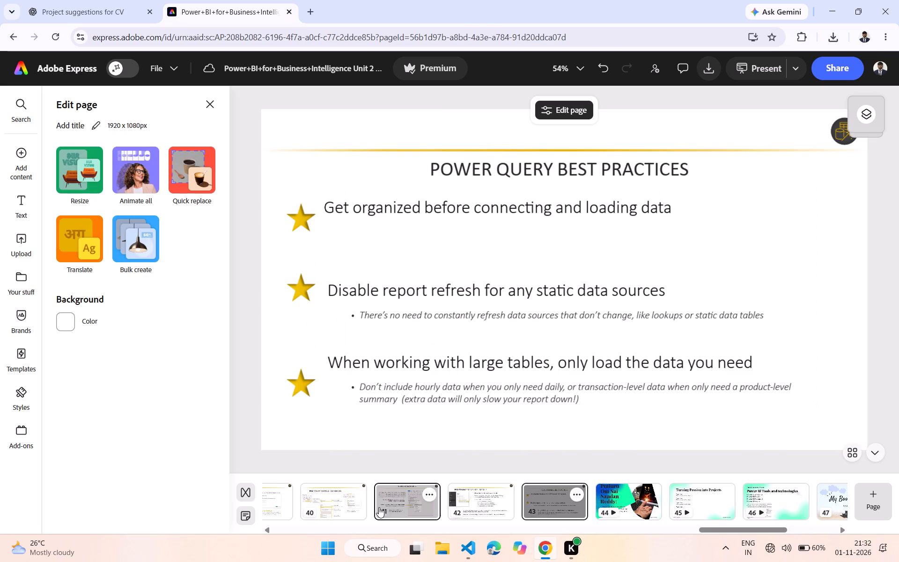
left_click(373, 507)
left_click(351, 504)
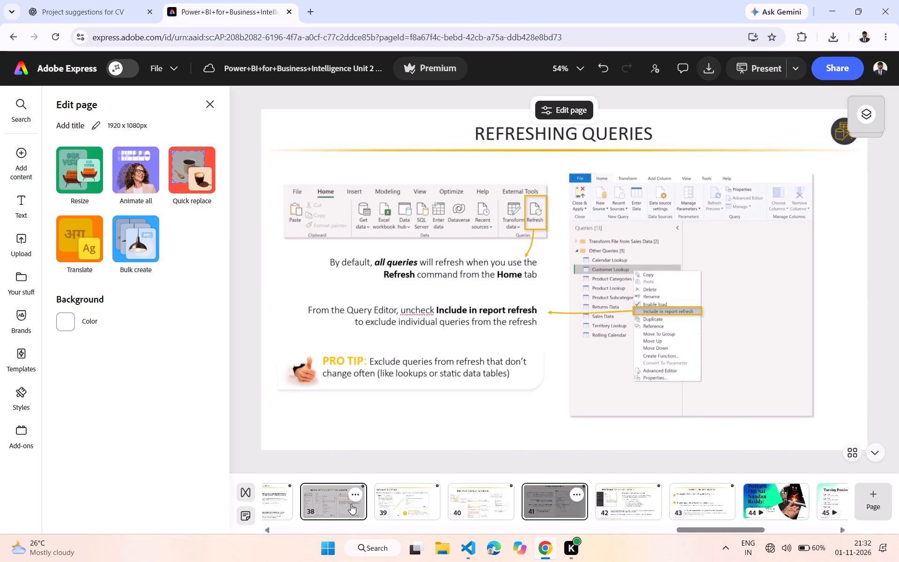
left_click(351, 503)
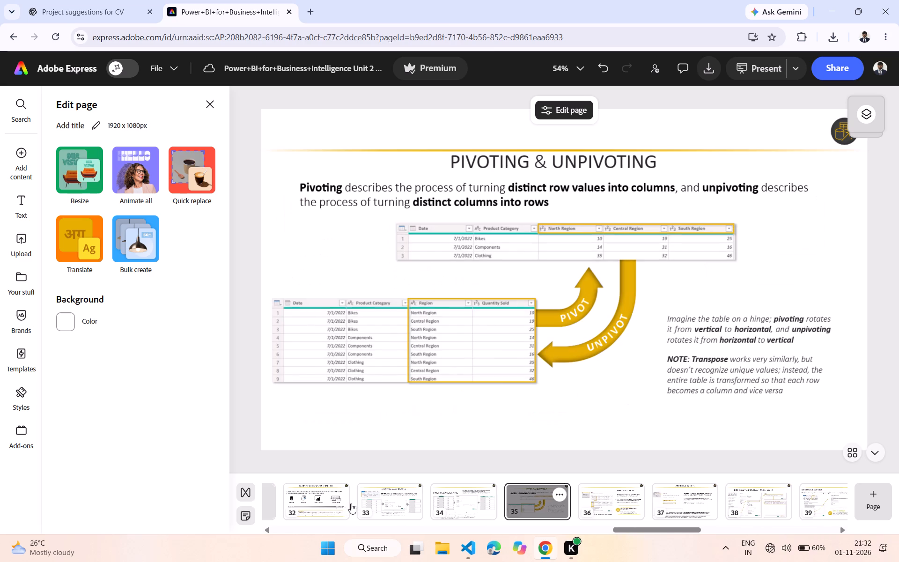
left_click(368, 505)
left_click(360, 505)
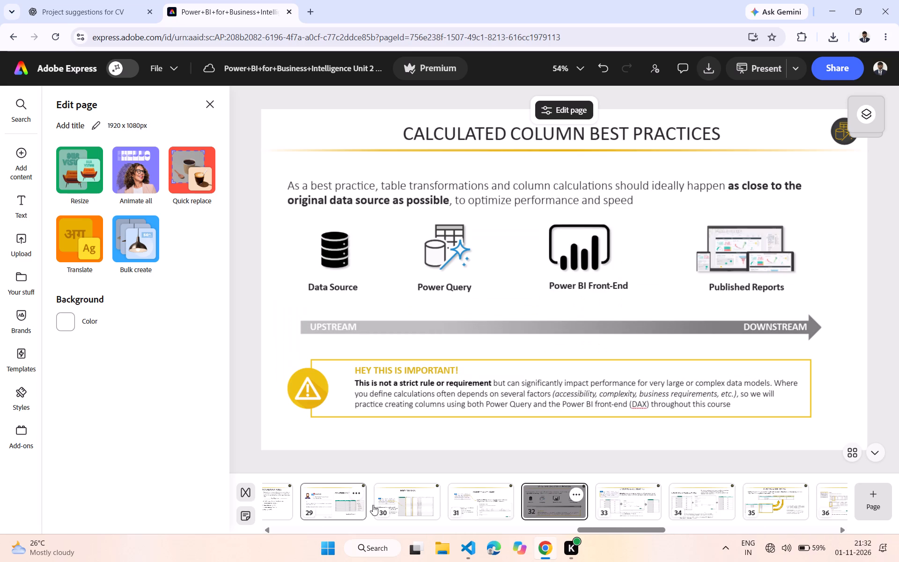
left_click(395, 508)
left_click(395, 508)
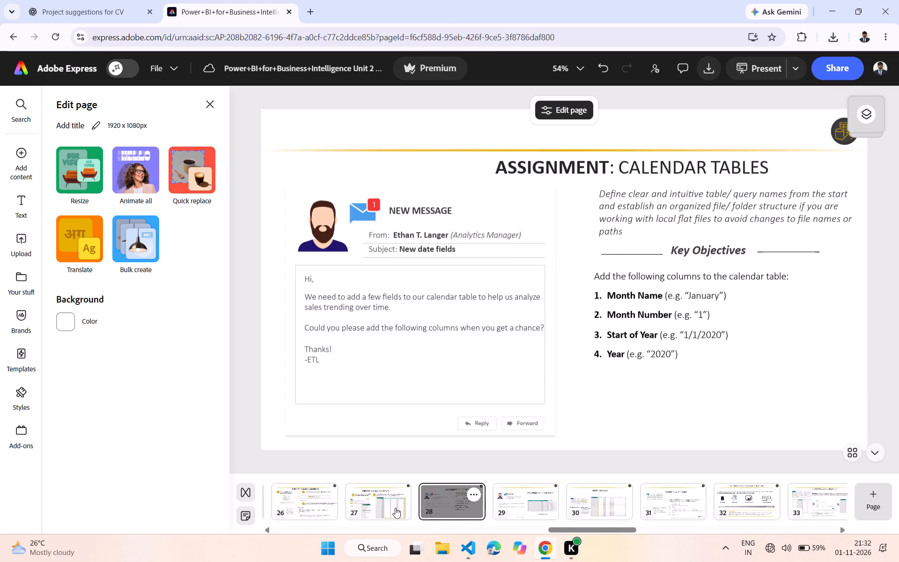
left_click(395, 508)
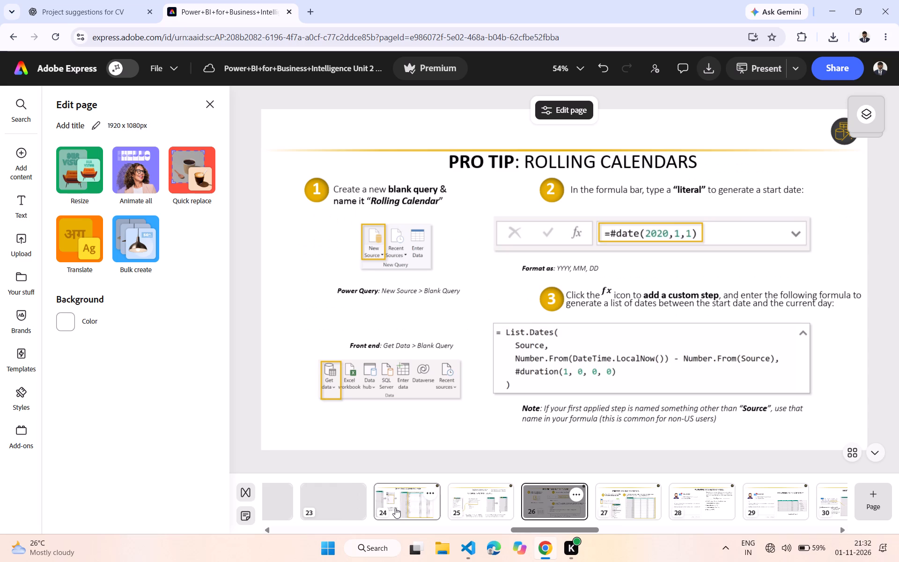
left_click(395, 508)
left_click(395, 508)
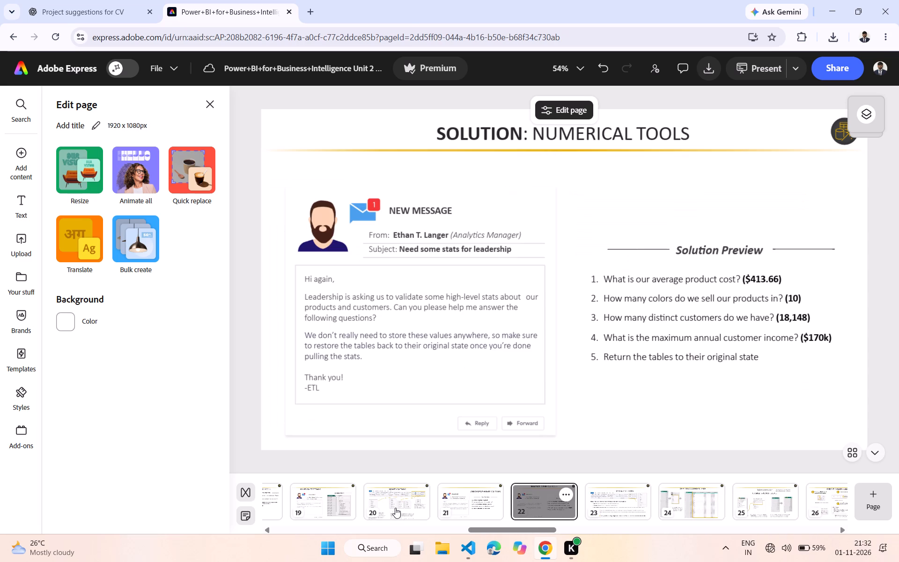
left_click(395, 508)
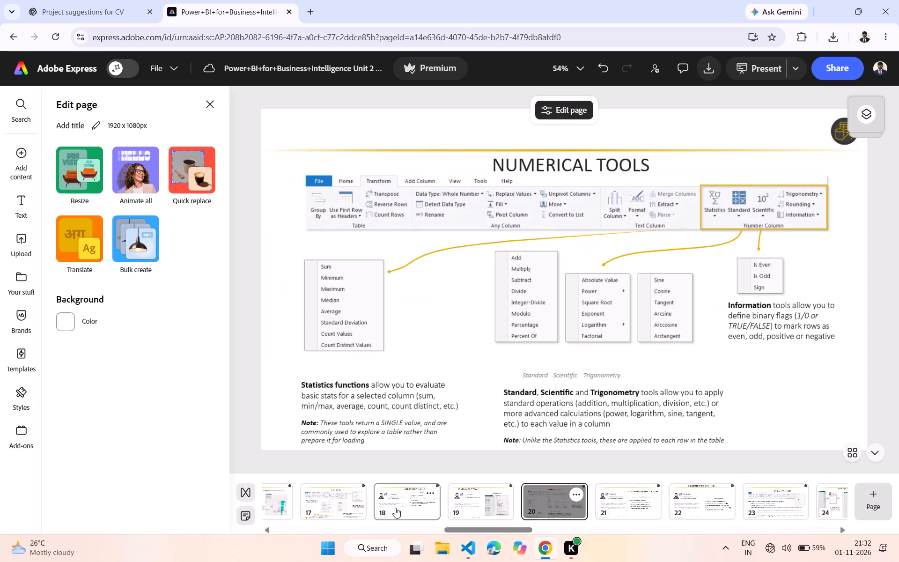
left_click(566, 440)
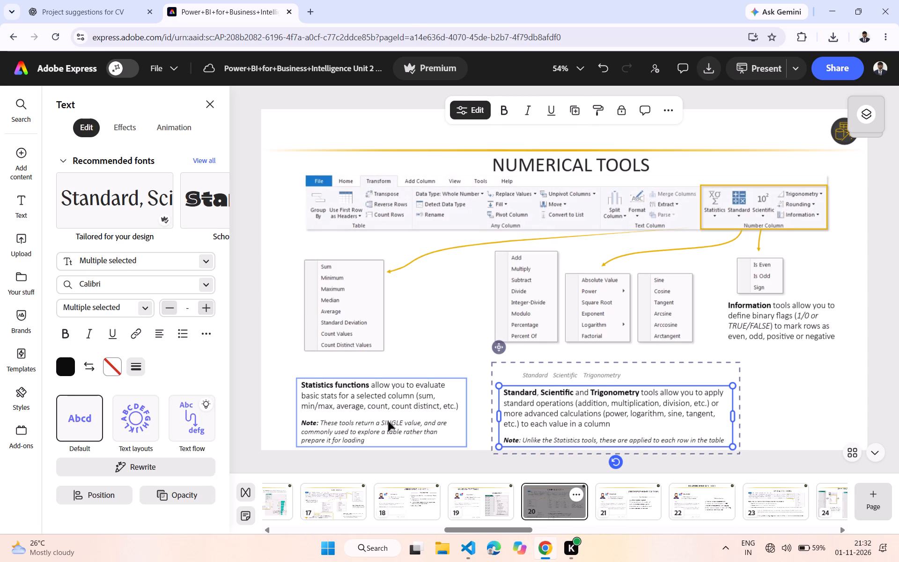
Copy the numbered Key Objectives list from the Numerical Tools assignment on page 21.
left_click(613, 506)
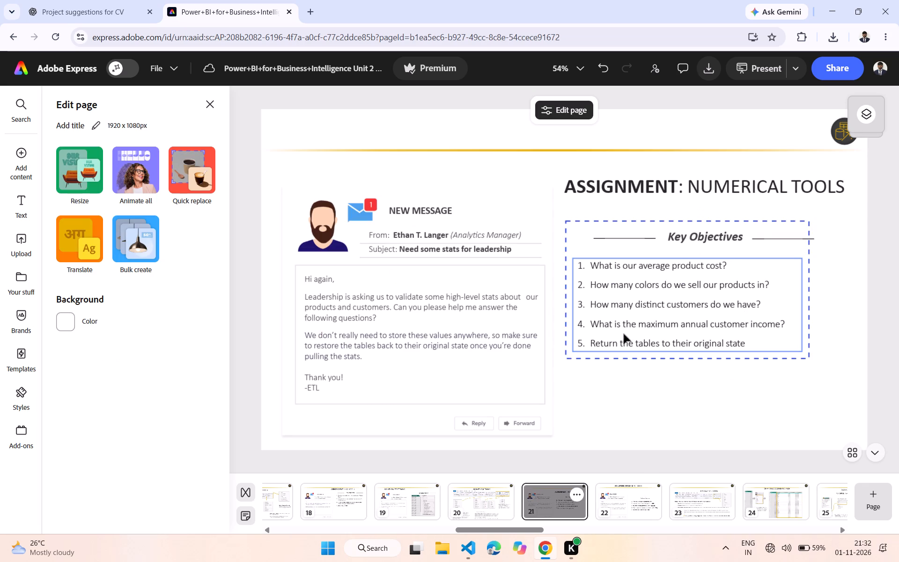
left_click(617, 311)
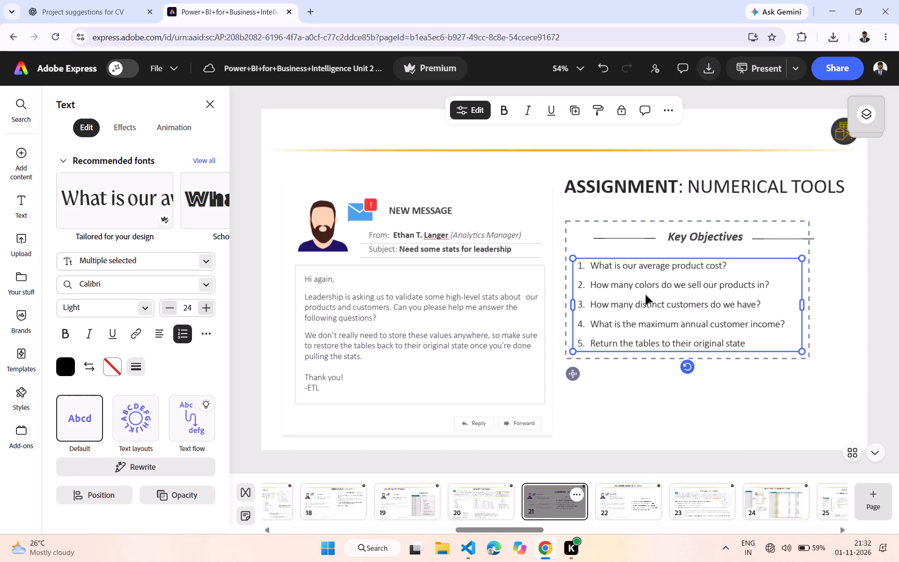
key("ctrl+c")
key("ctrl+c")
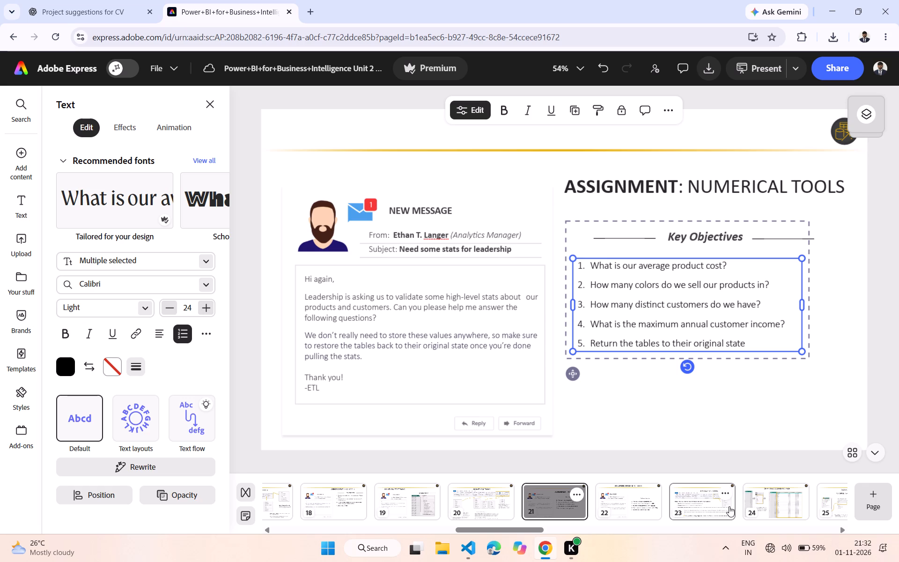
Paste the copied objectives list onto page 49 and move it to the slide's upper-left corner, clear of the cards.
scroll(729, 506, "left", 18)
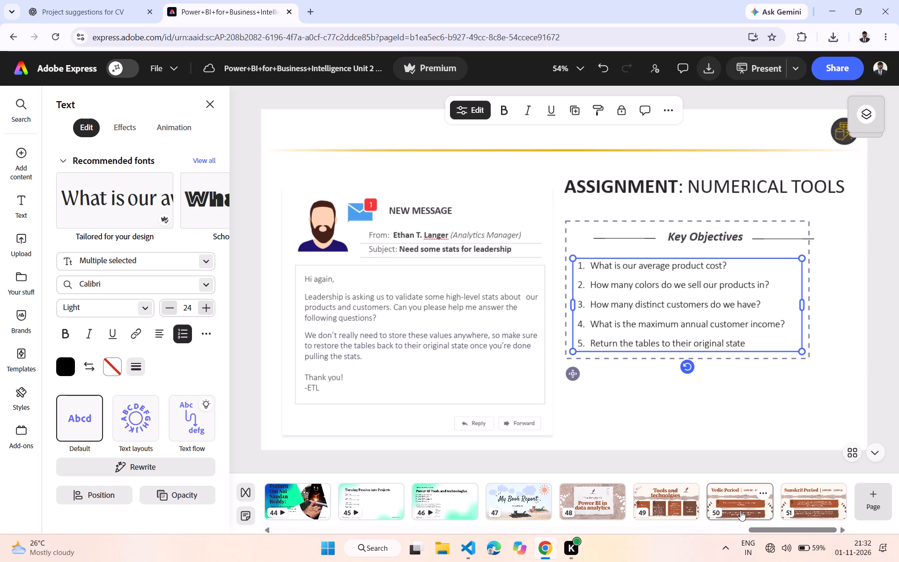
left_click(740, 510)
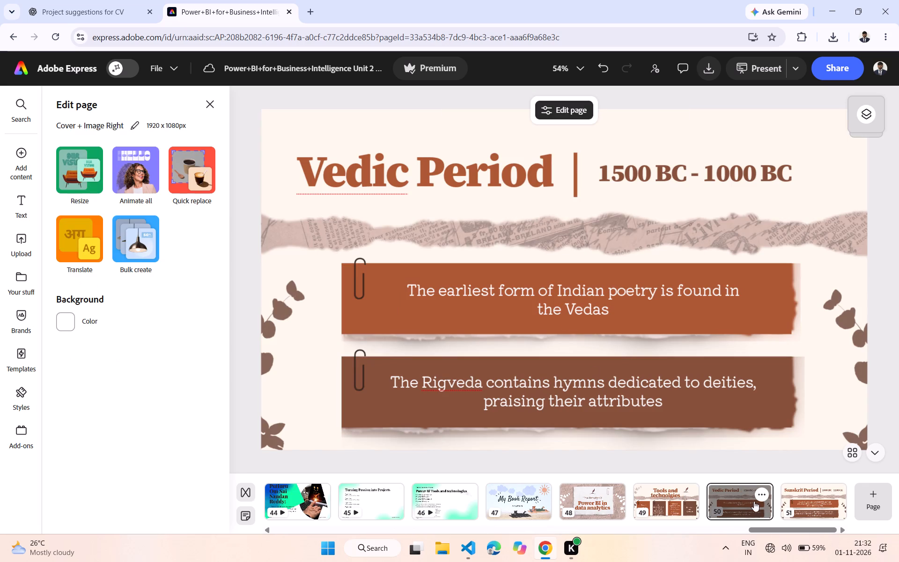
left_click(659, 510)
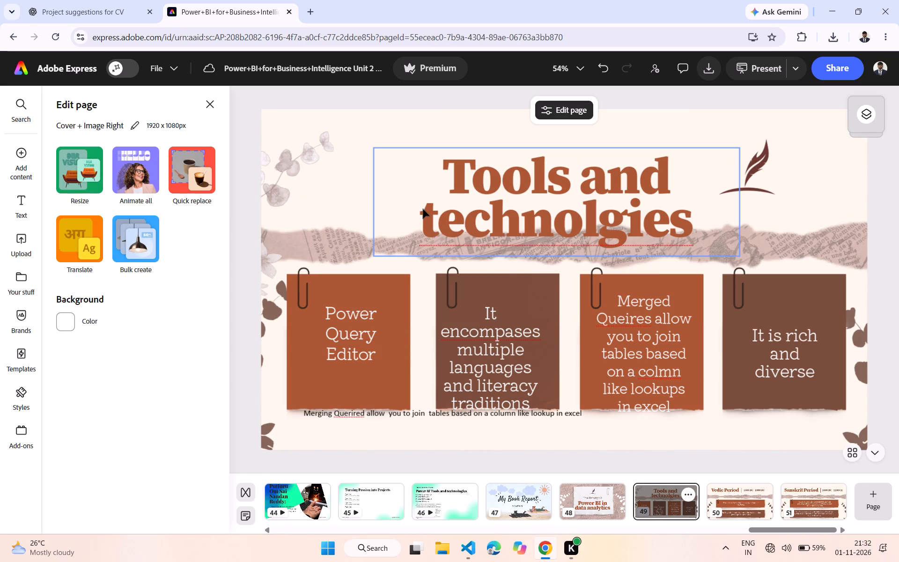
left_click(358, 440, "ctrl")
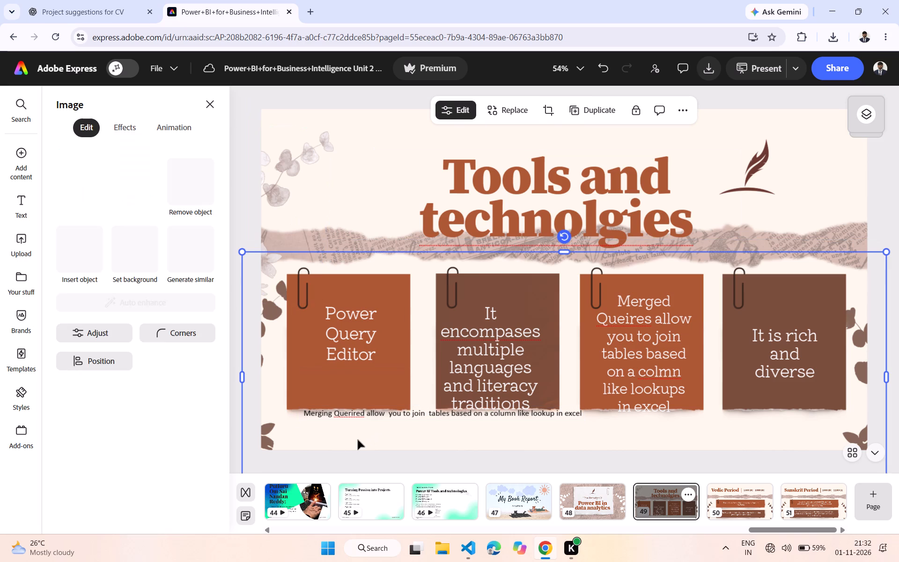
key("ctrl+v")
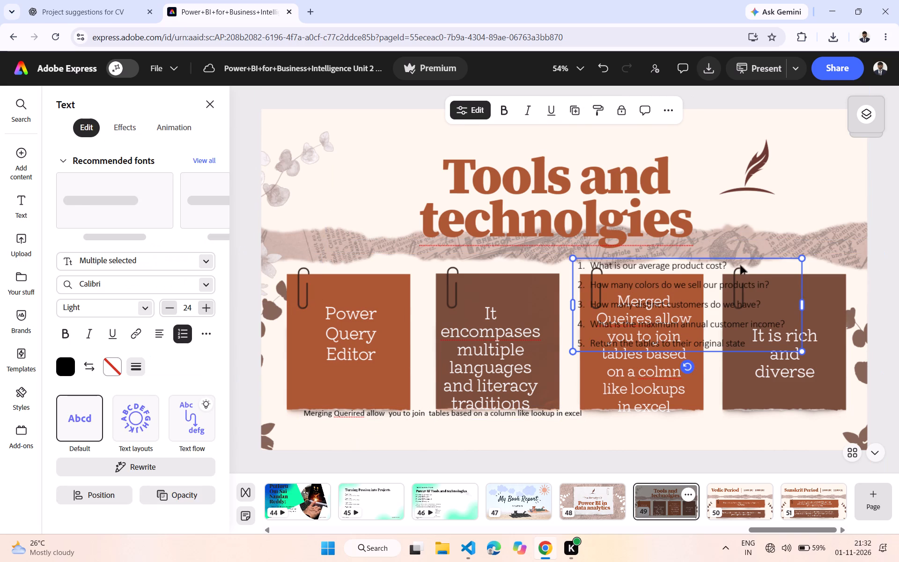
left_click_drag(757, 262, 431, 140)
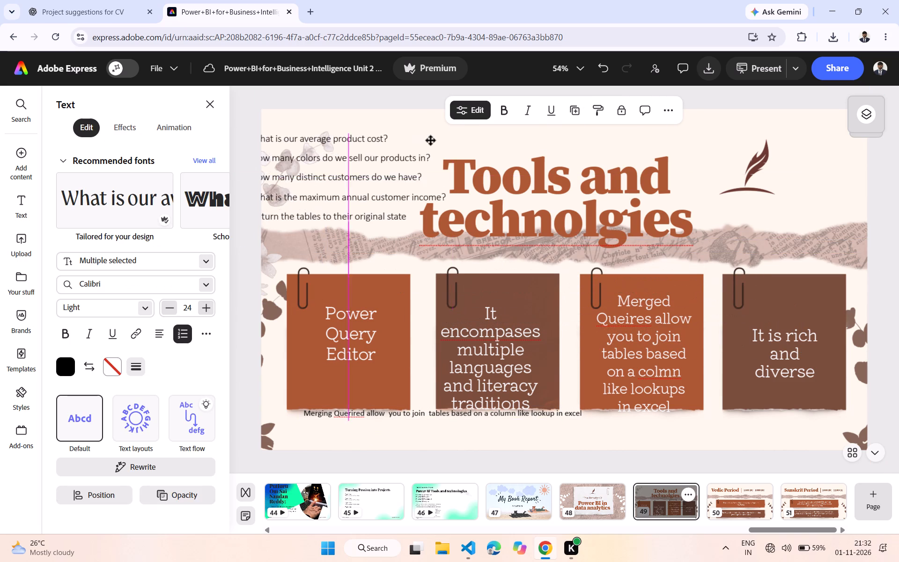
left_click_drag(431, 140, 444, 142)
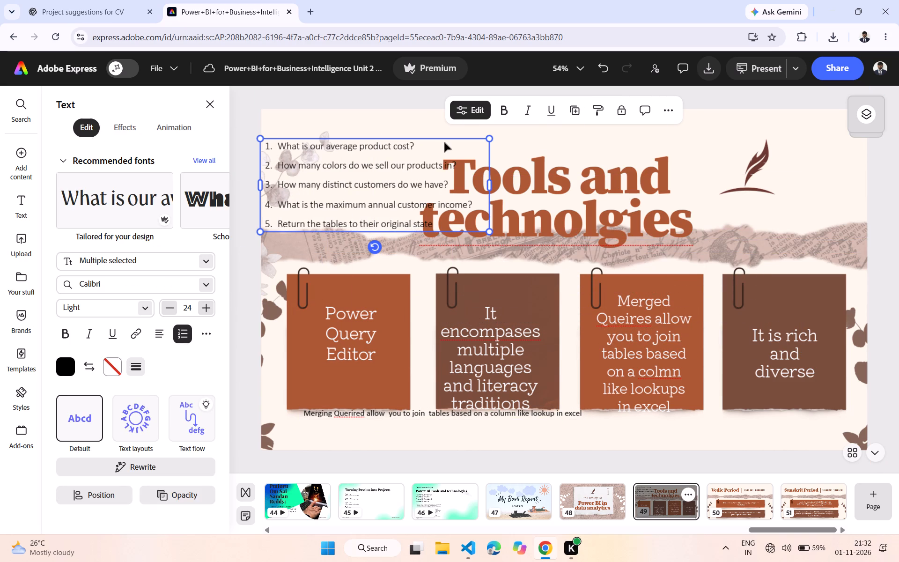
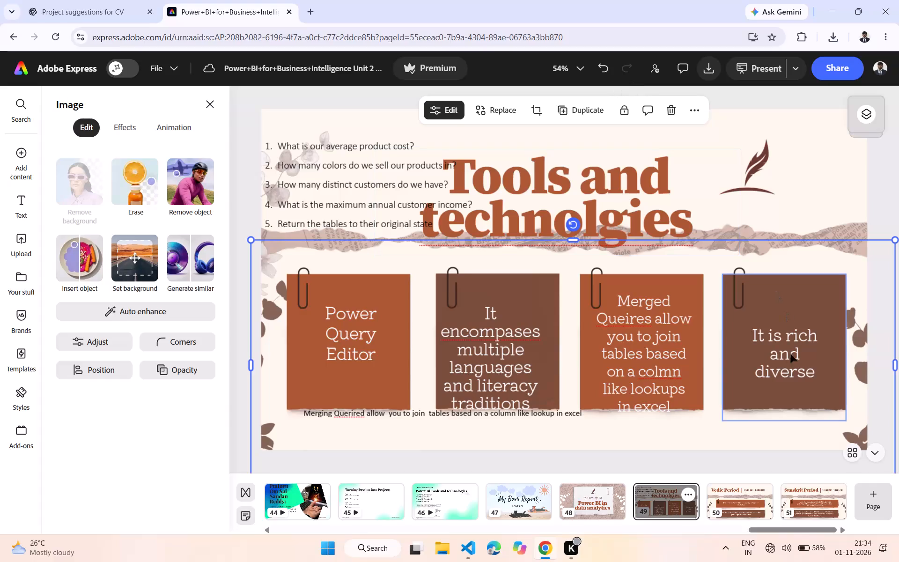
Replace the fourth card's text on page 49 with "What is our average product cost?" and move it up inside the card.
left_click(792, 360)
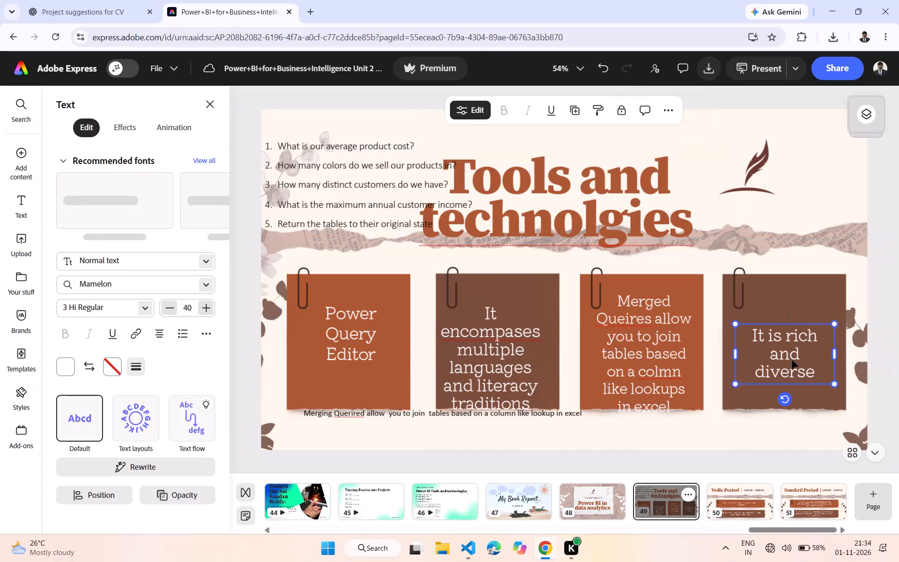
double_click(792, 360)
key("BackSpace")
key("ctrl+a")
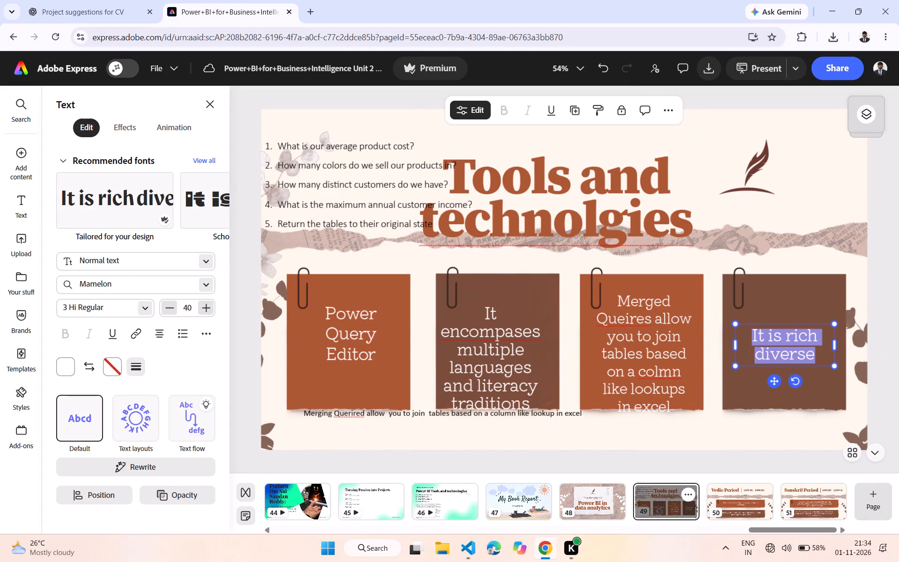
key("BackSpace")
type("What is")
key("space")
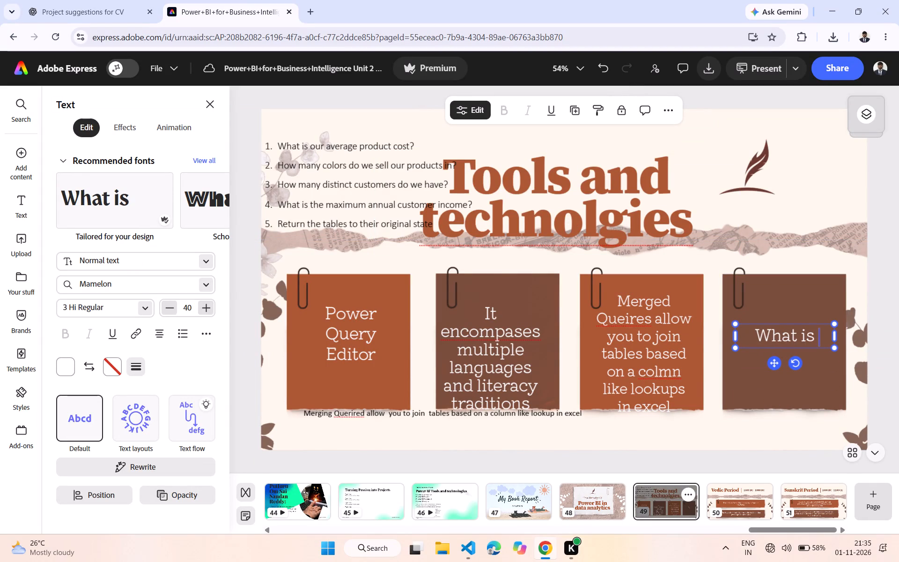
type("our average")
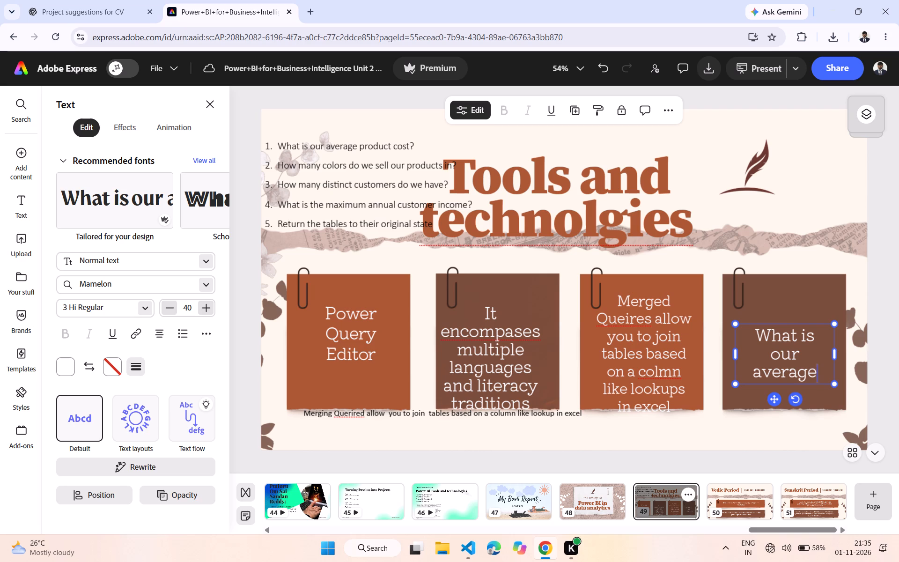
key("space")
type("product cost")
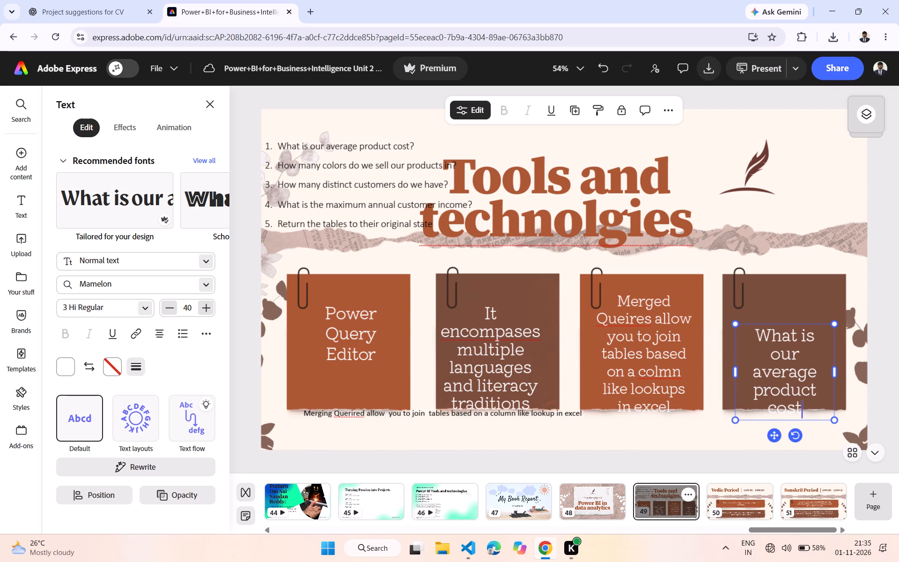
key("shift+question")
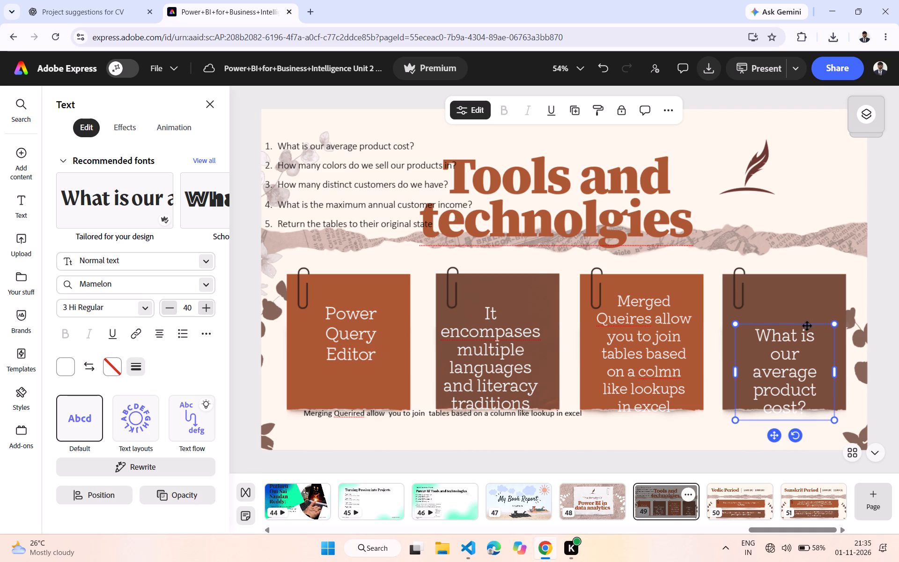
left_click_drag(808, 325, 816, 303)
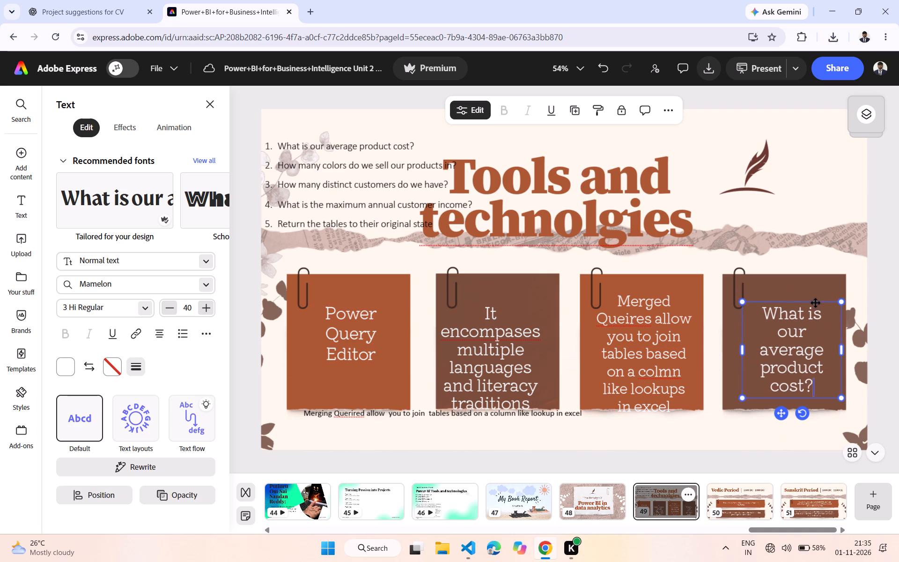
Cut the numbered objectives list from page 49, paste it onto page 50 and move it just below the Vedic Period title.
left_click(376, 197)
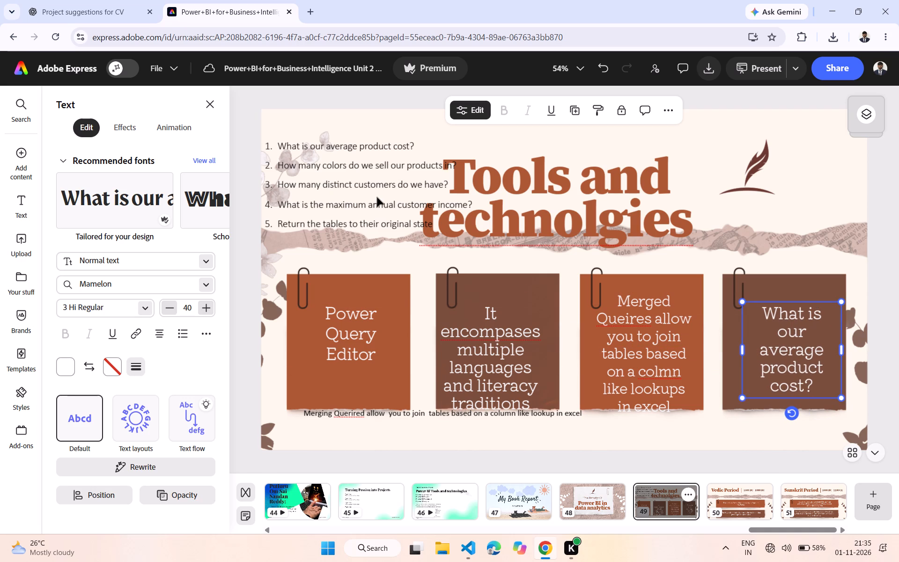
left_click(398, 200)
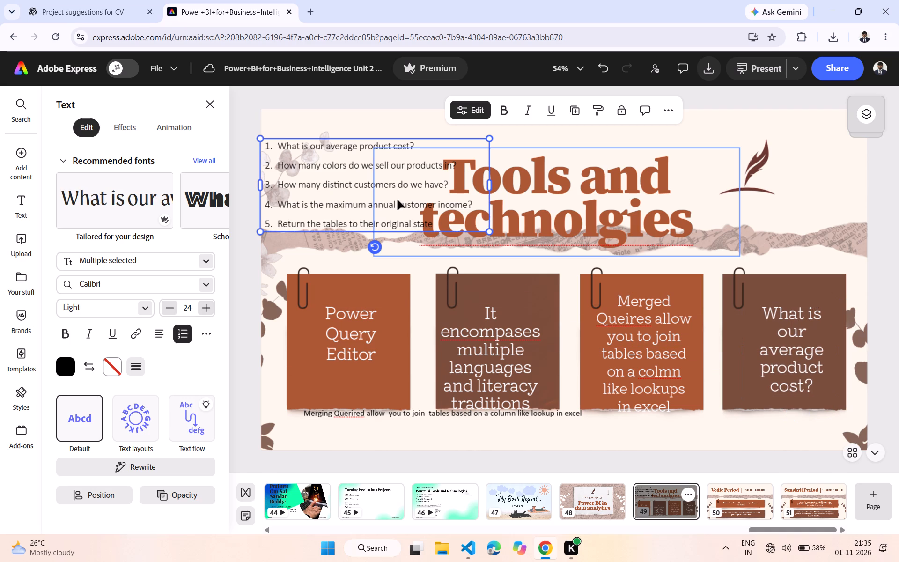
key("ctrl+x")
left_click(731, 515)
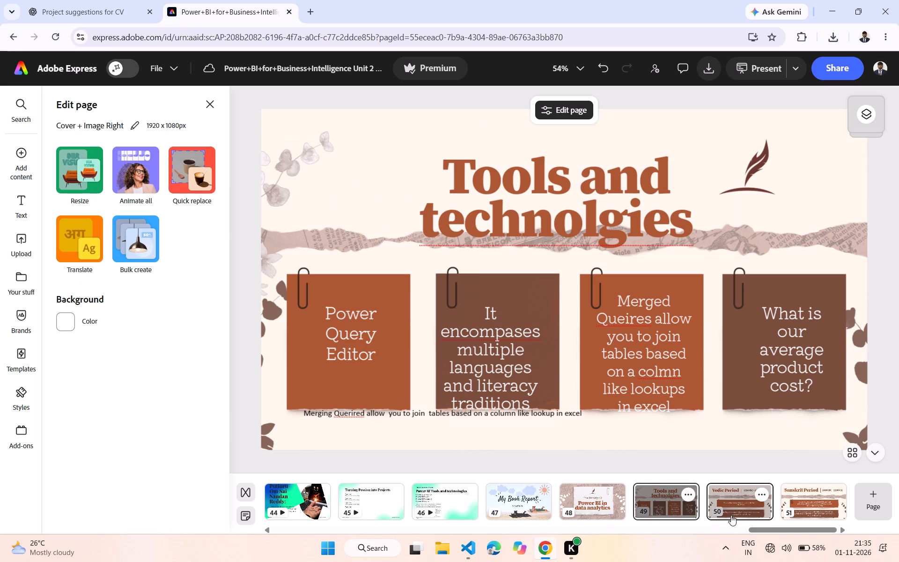
key("ctrl+v")
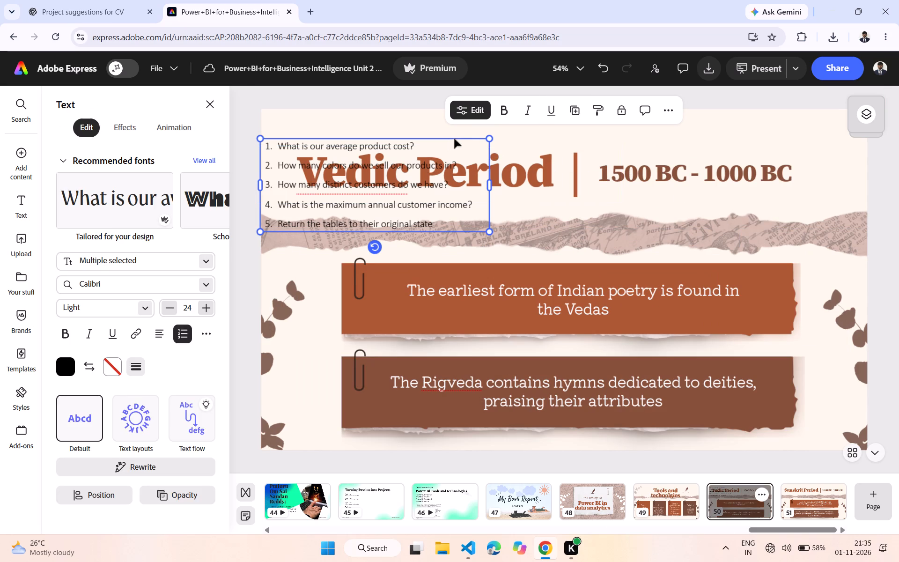
left_click_drag(460, 146, 454, 203)
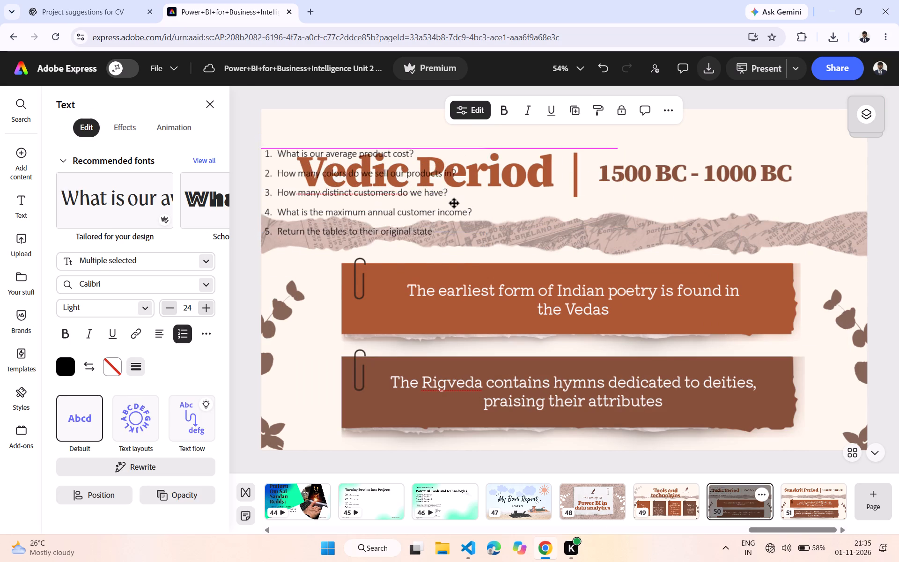
left_click_drag(454, 203, 455, 204)
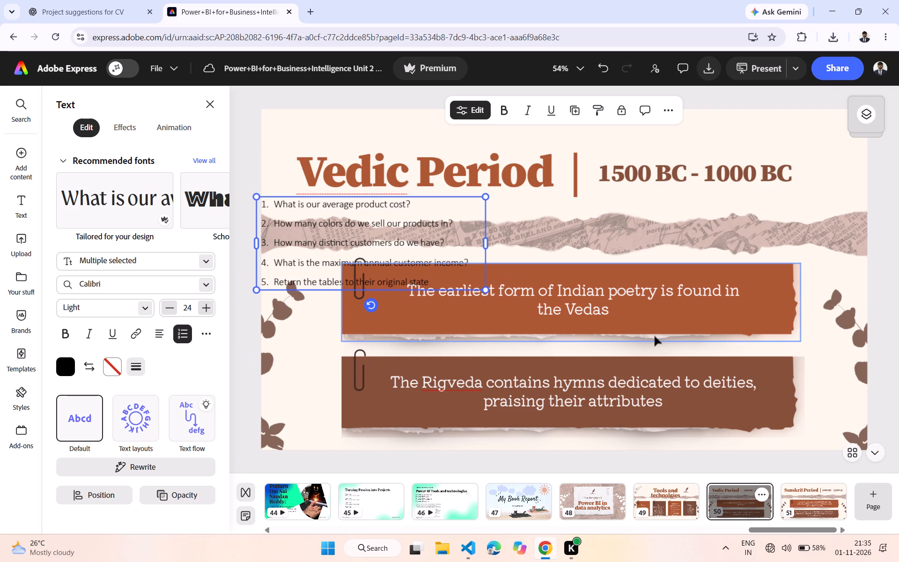
Replace the upper card's text about the Vedas with "How many colors do we sell our product in?".
left_click(640, 323)
double_click(597, 306)
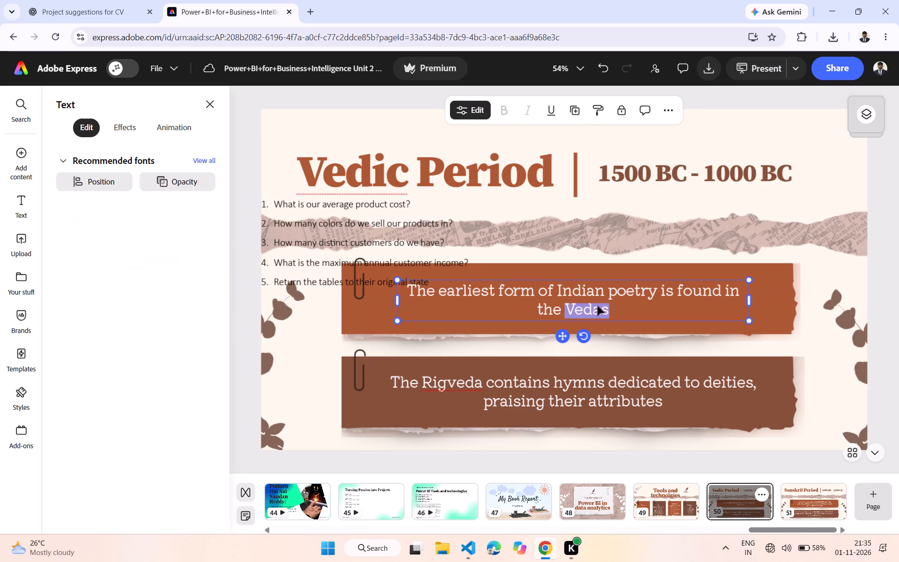
key("ctrl+a")
key("BackSpace")
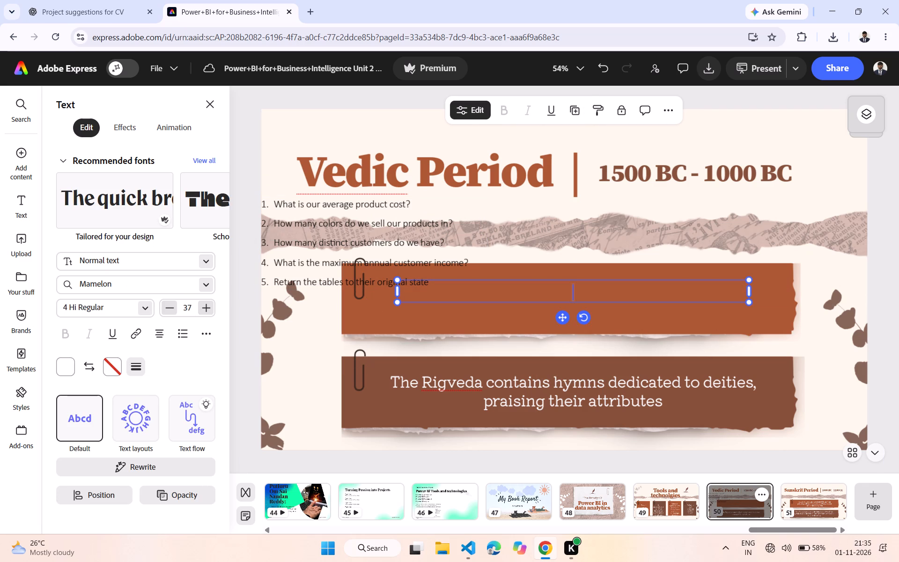
type("How")
key("space")
type("many")
key("space")
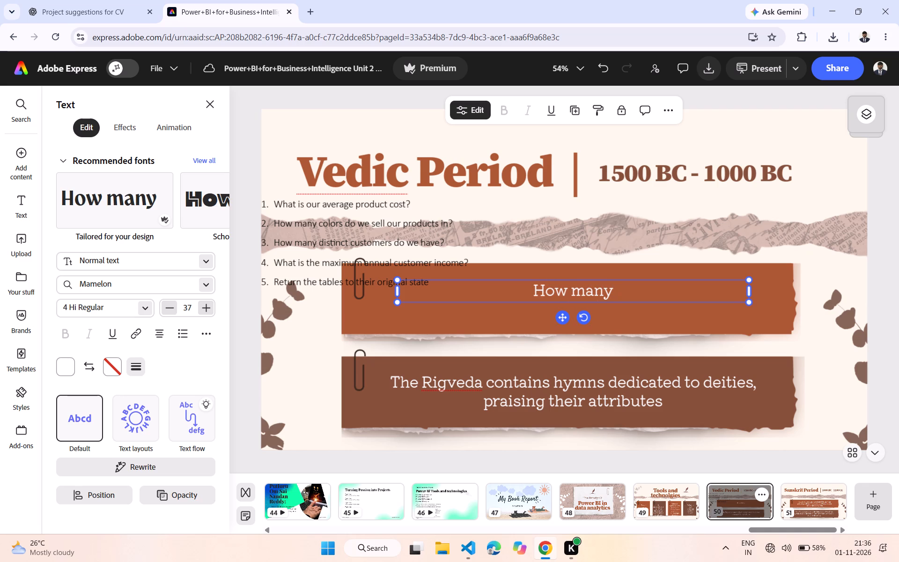
type("colors")
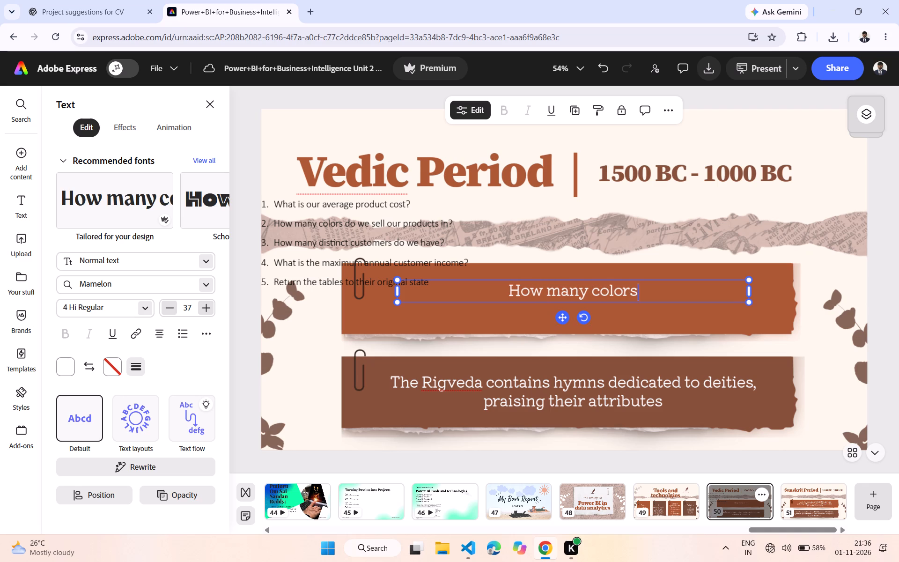
key("space")
type("do")
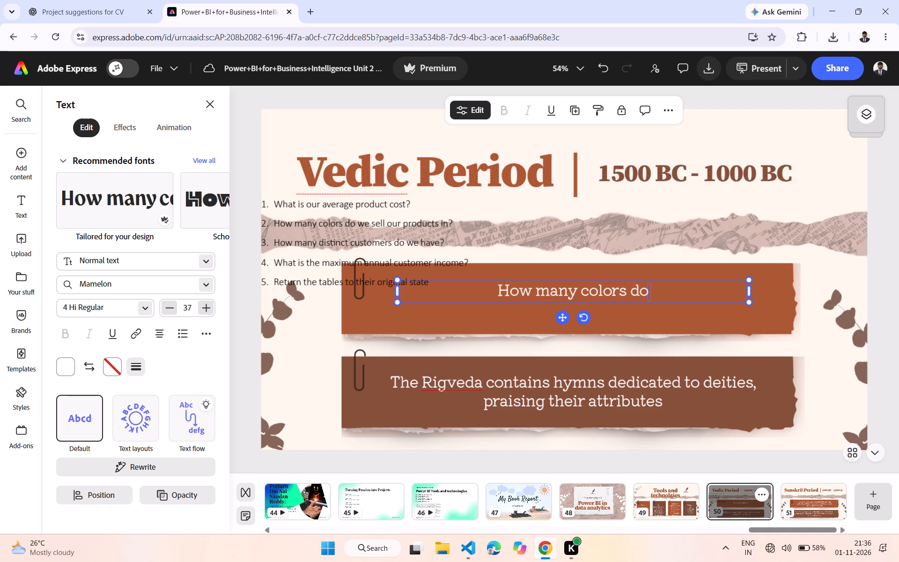
key("space")
type("we sell our product in")
key("shift+question")
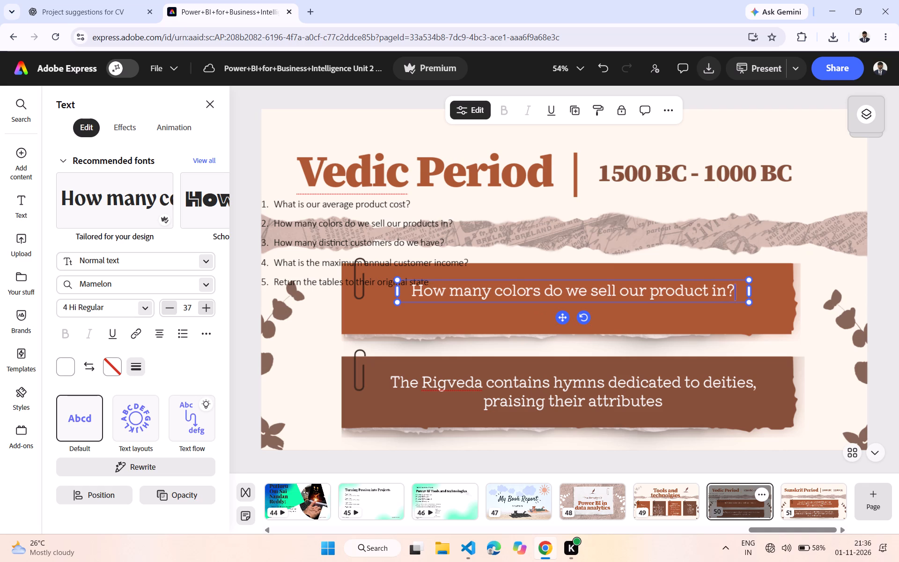
Add a second line to the upper card reading "How many distinct customers do we have?".
key("Return")
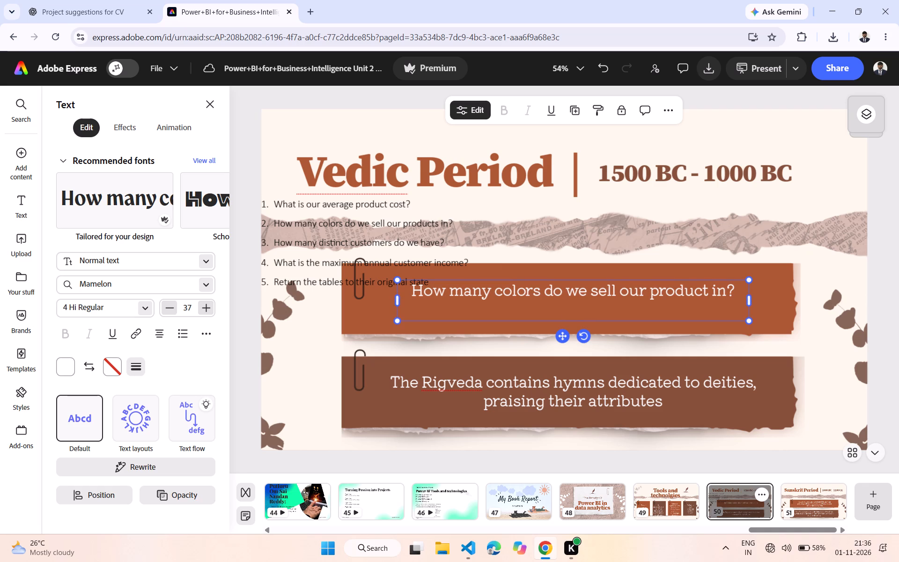
type("how")
key("BackSpace")
key("BackSpace")
key("BackSpace")
type("Ho")
type("w many")
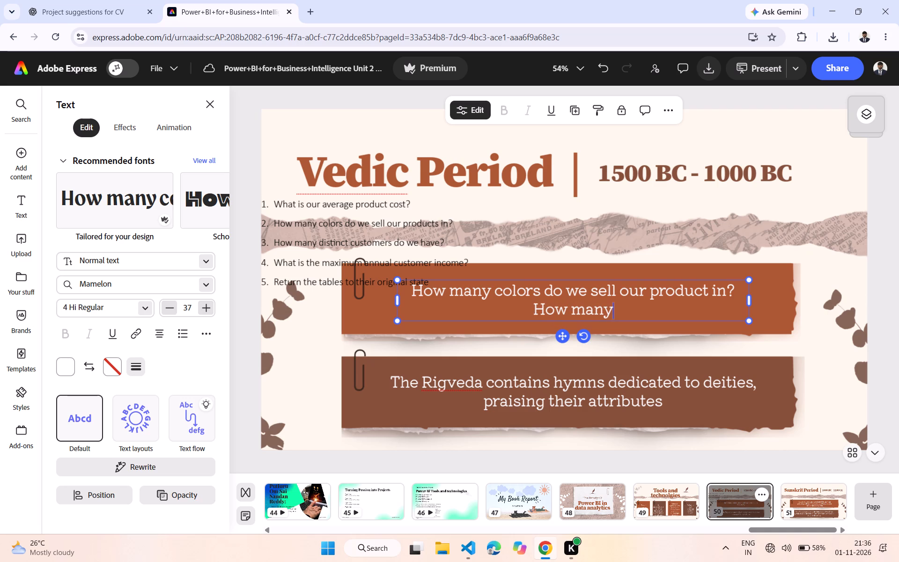
key("space")
type("distinct customers do we have")
key("BackSpace")
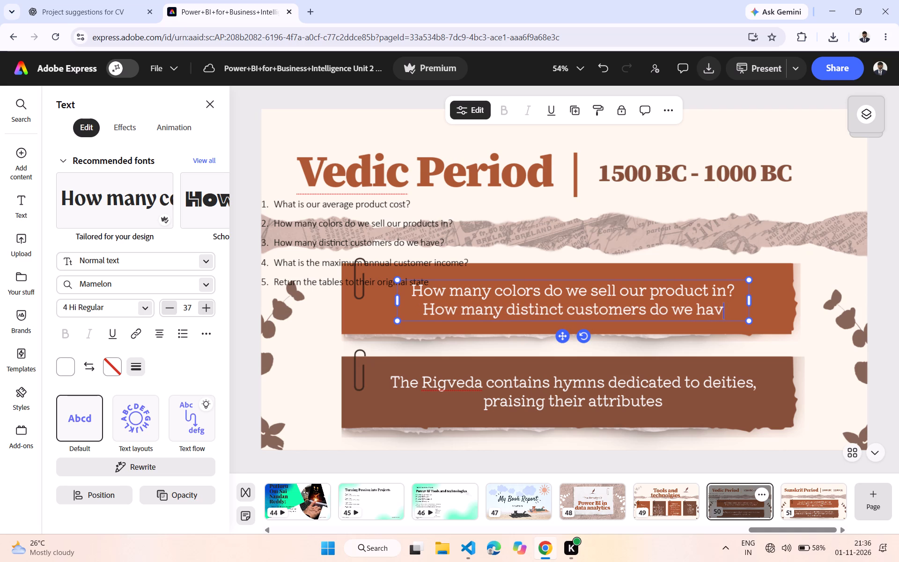
key("e")
key("shift+question")
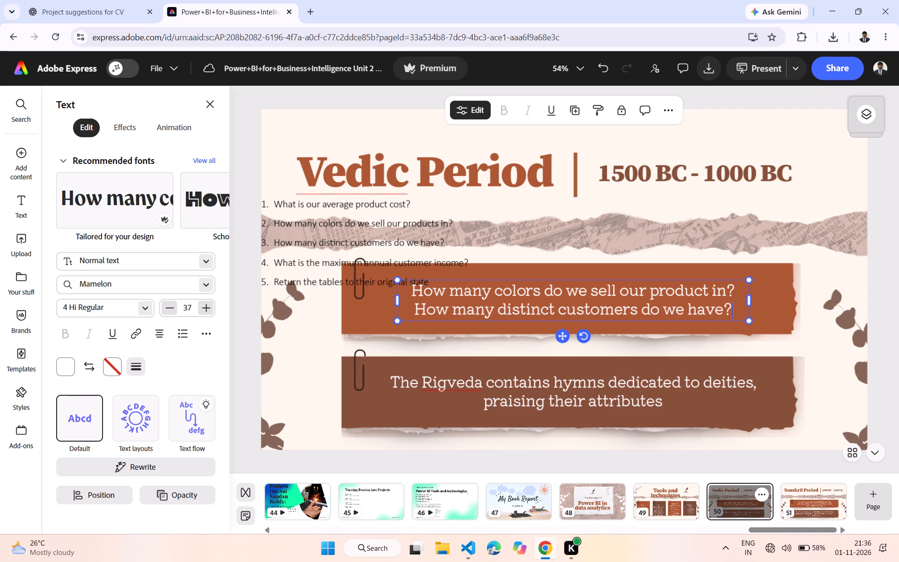
Clear the Rigveda sentence from the lower card.
left_click(626, 374)
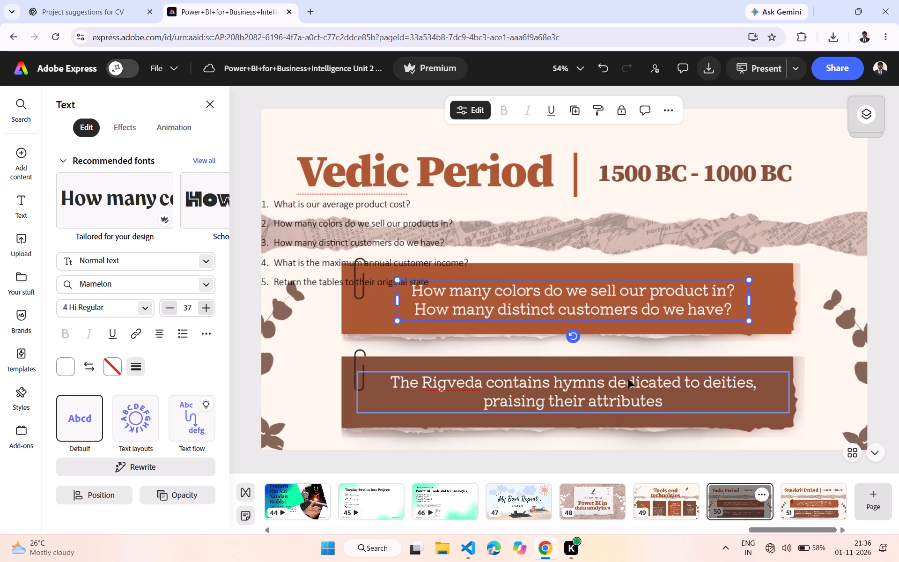
left_click(628, 379)
left_click(628, 379)
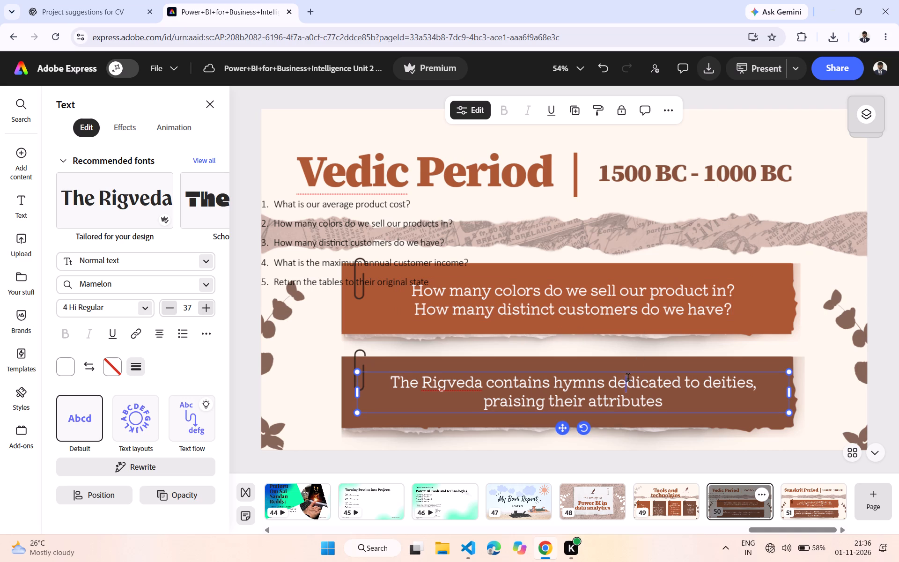
key("ctrl+a")
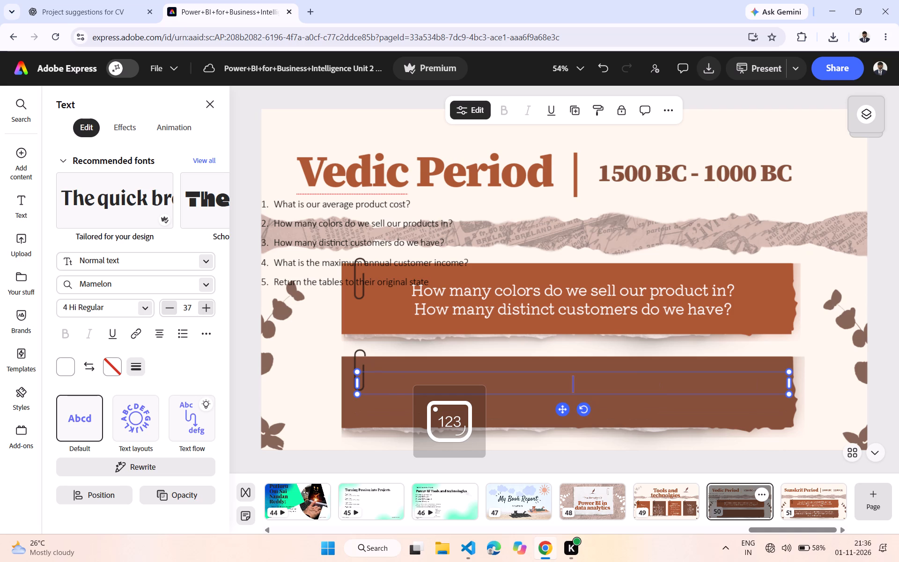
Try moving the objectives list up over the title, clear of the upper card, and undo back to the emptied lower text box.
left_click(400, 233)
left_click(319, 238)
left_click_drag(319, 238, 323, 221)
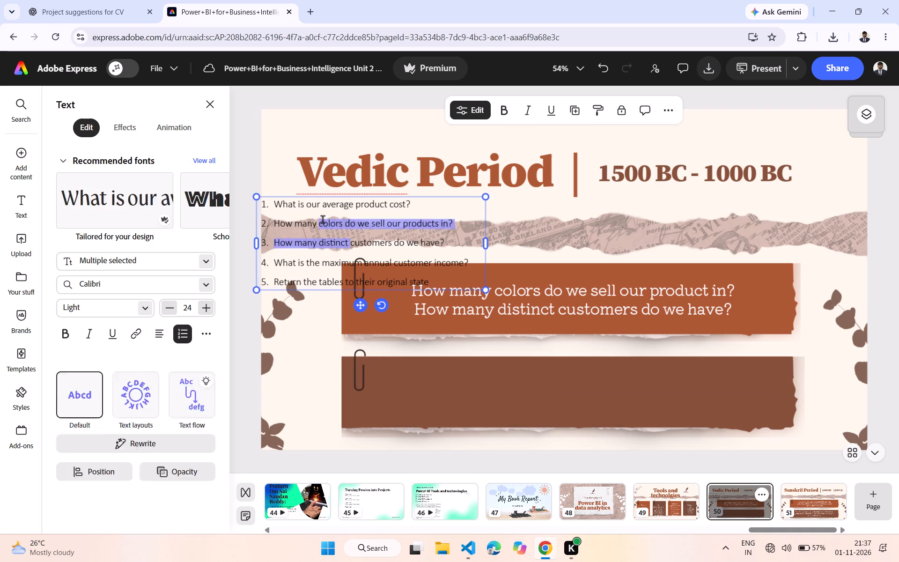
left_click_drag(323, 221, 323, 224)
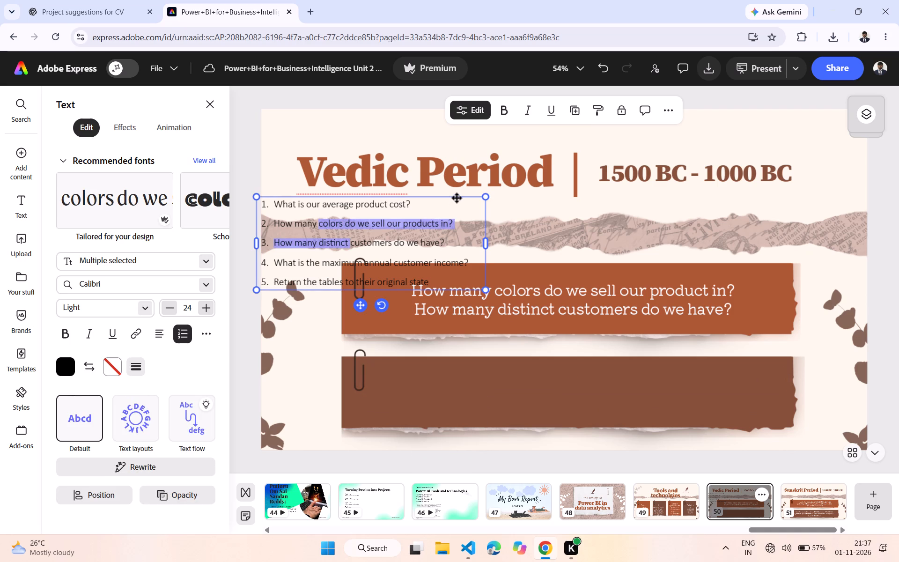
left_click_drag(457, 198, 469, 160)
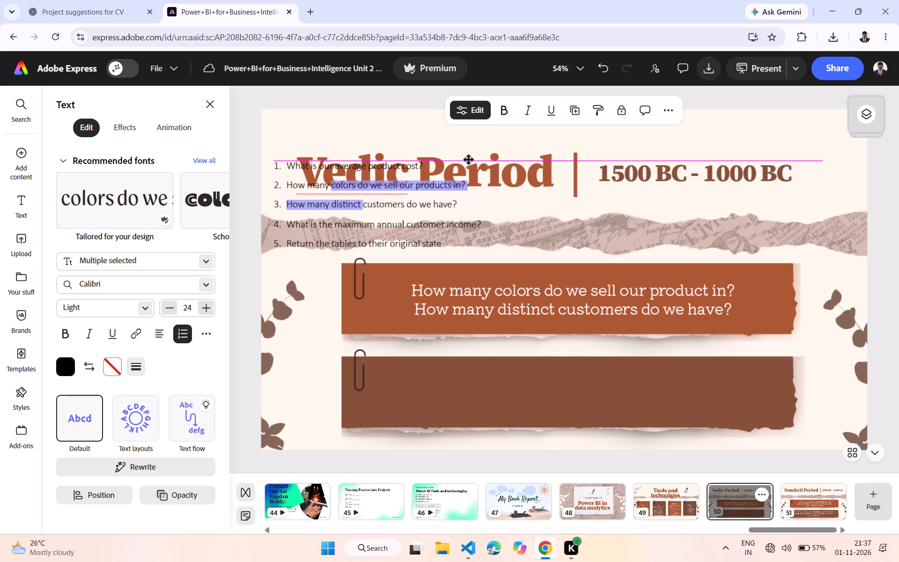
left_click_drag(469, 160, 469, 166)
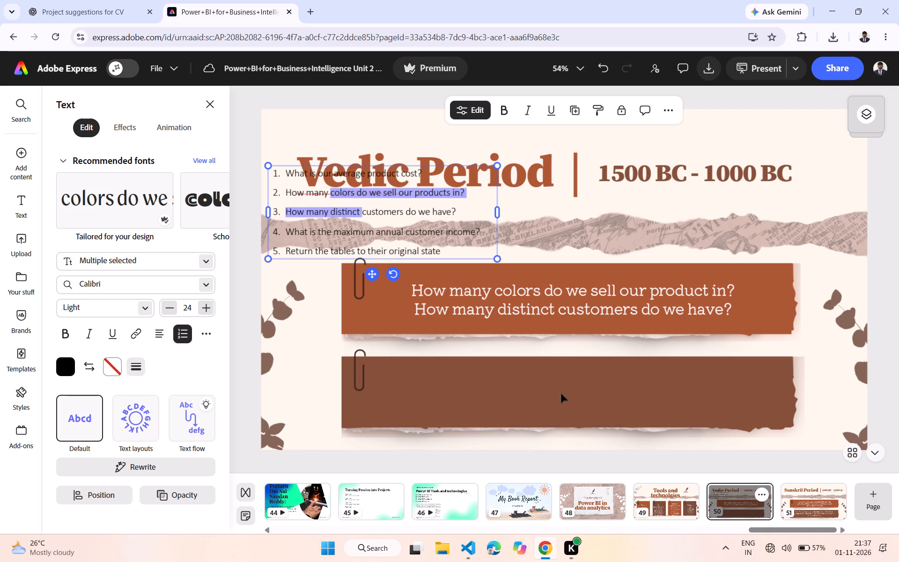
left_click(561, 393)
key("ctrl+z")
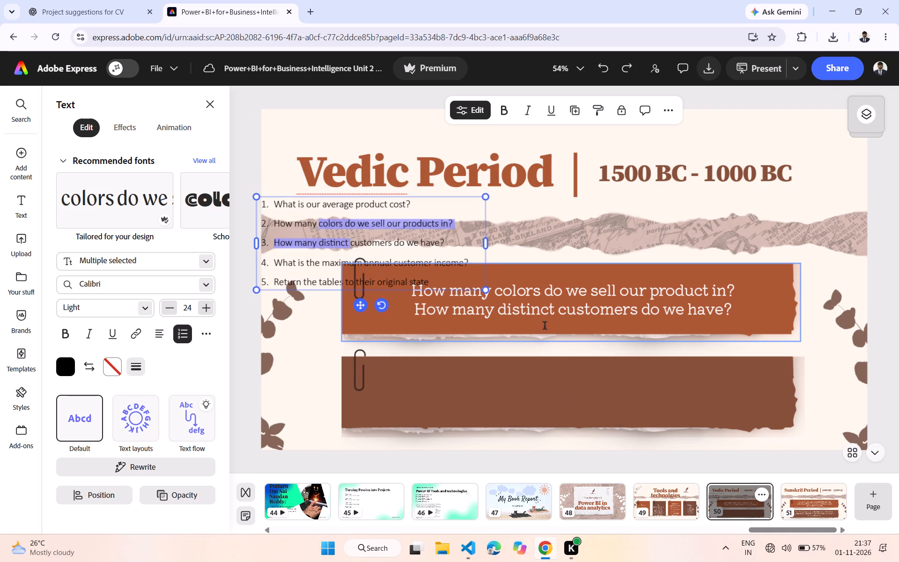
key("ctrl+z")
Enter "ws" as placeholder text in the lower card and leave its text box.
type("ws")
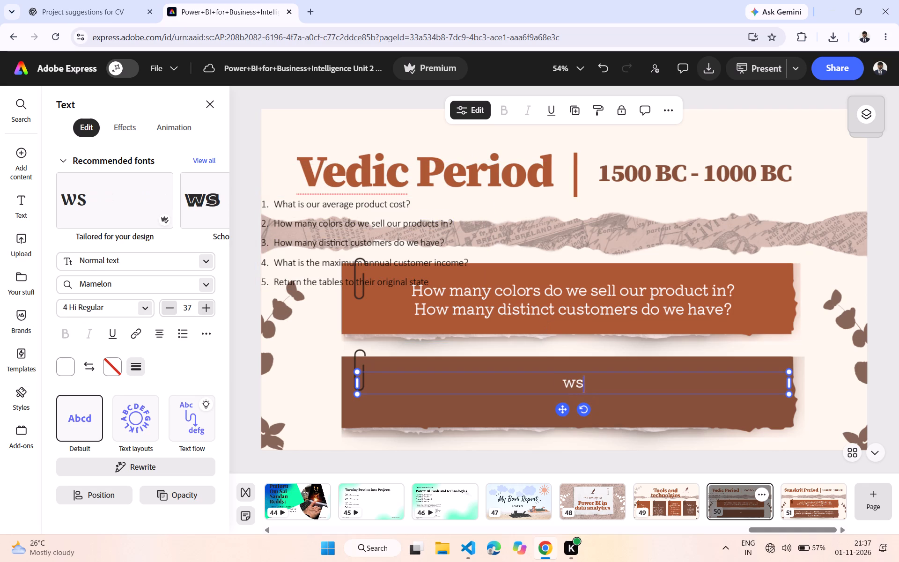
left_click(415, 222)
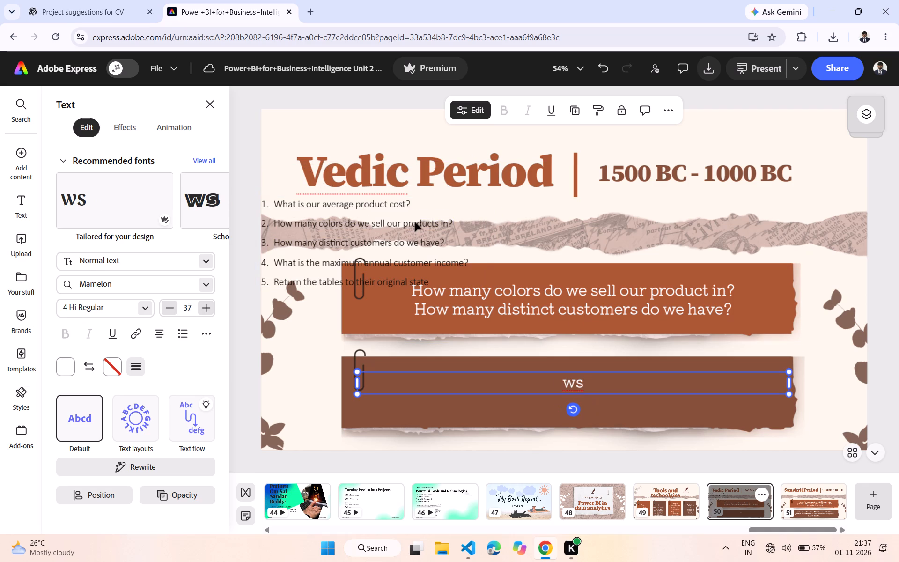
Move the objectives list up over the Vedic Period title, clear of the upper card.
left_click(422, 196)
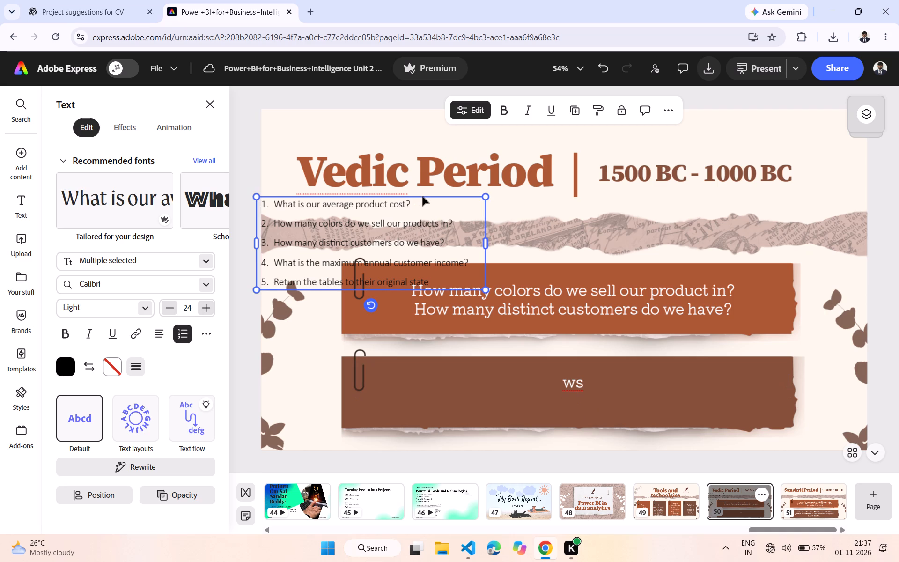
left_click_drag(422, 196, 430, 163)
Replace the "ws" placeholder in the lower card with "What is the maximum annual customer income?".
left_click(593, 378)
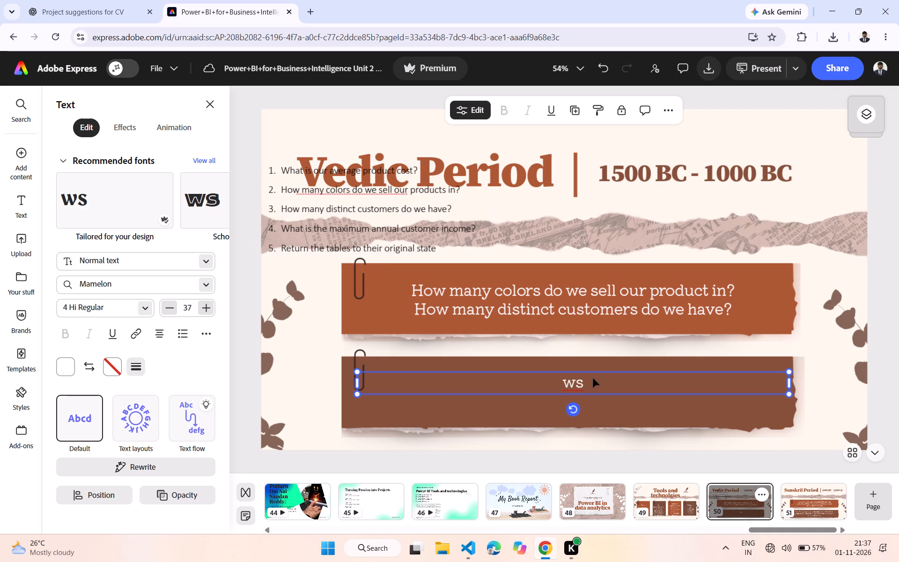
left_click(593, 378)
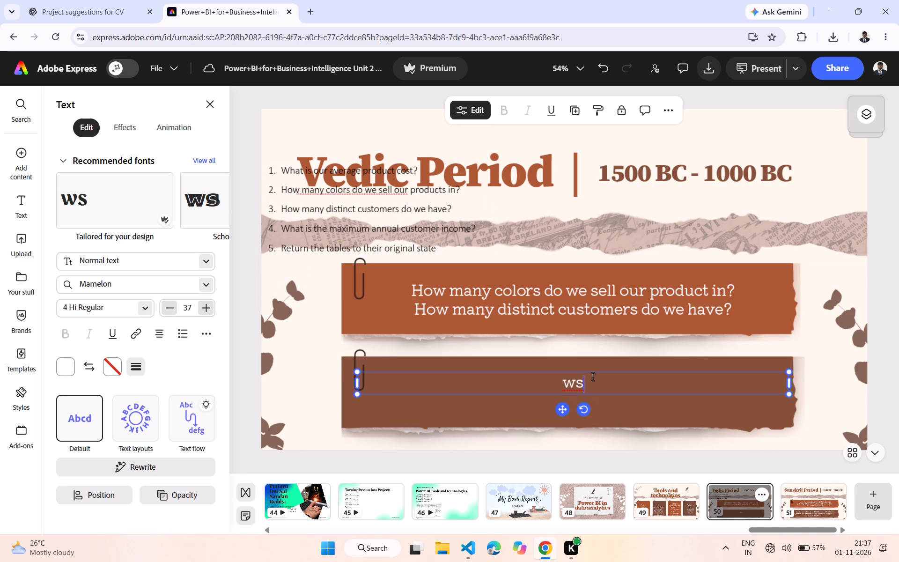
key("BackSpace")
key("BackSpace")
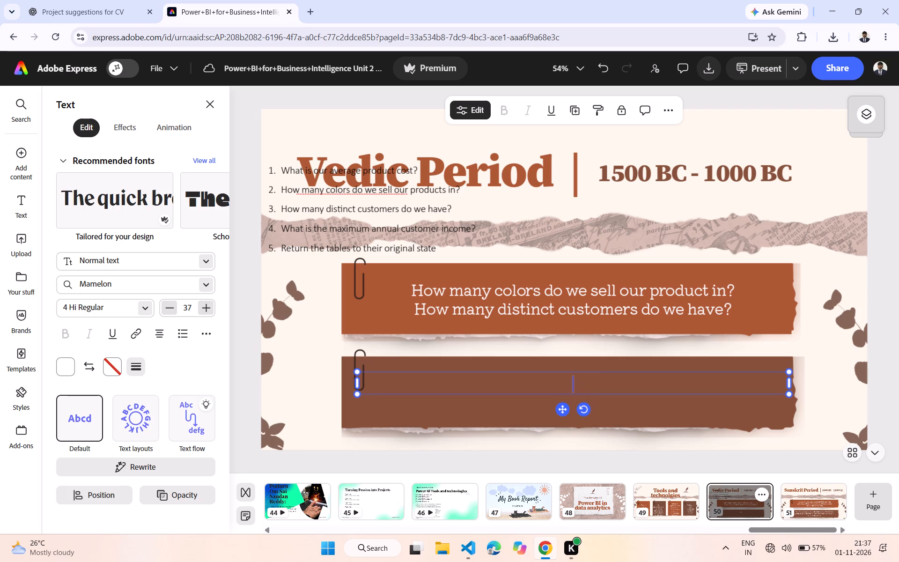
key("shift+w")
type("ha")
key("t")
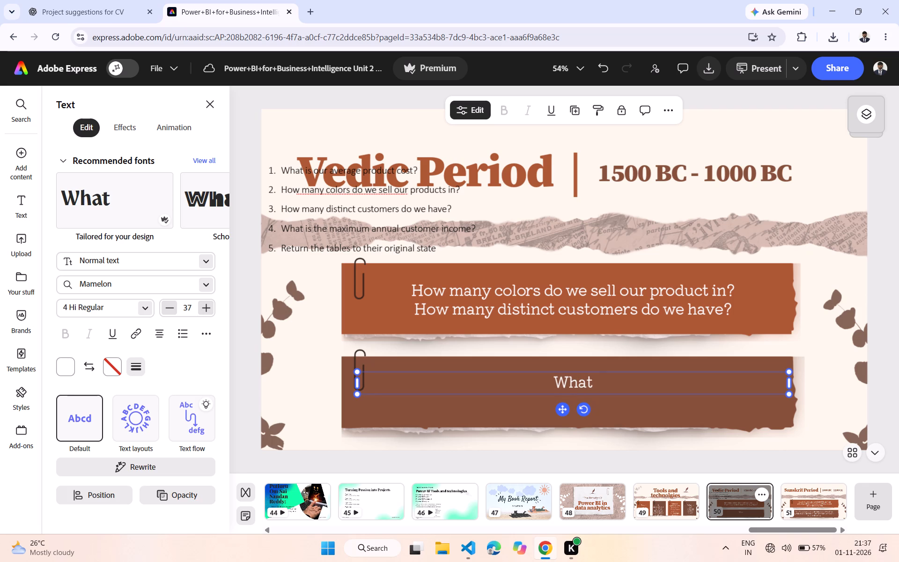
key("space")
type("is the maximum annual")
key("space")
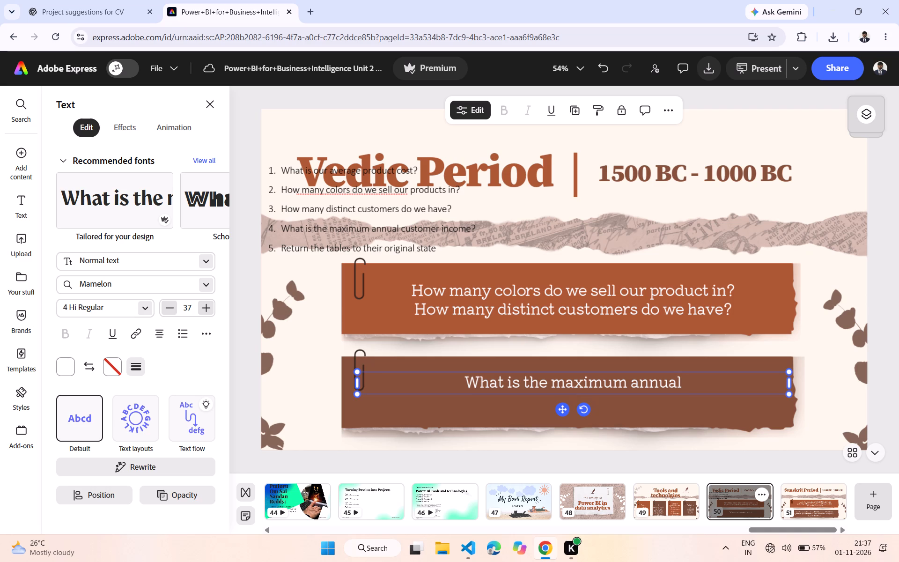
type("cus")
type("tomer income")
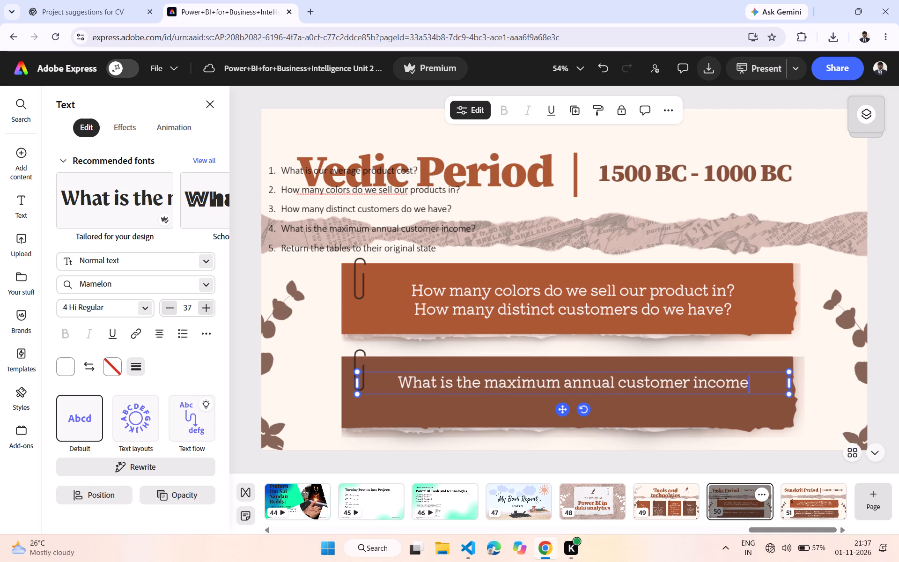
key("shift+question")
Add a second line to the lower card reading "return the tables to their original state?".
key("Return")
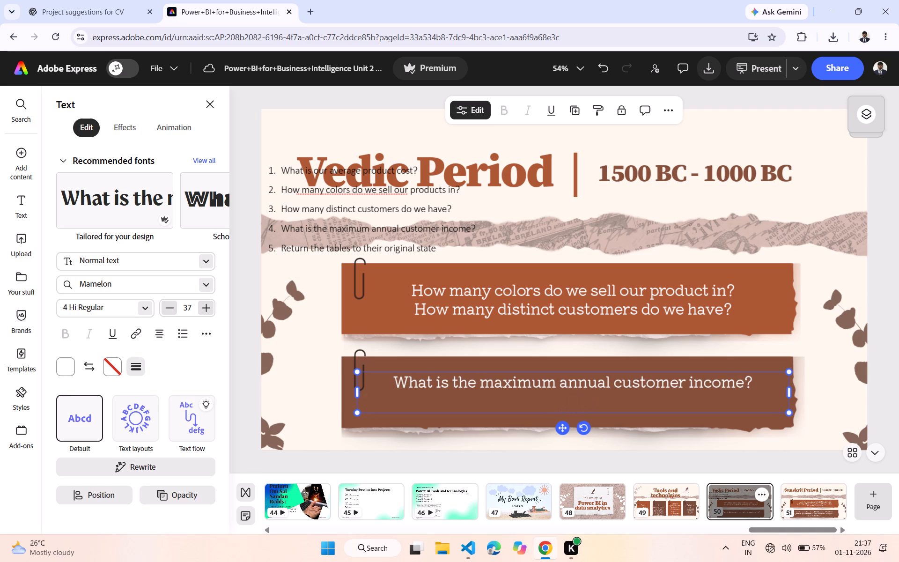
type("return")
key("space")
key("t")
type("he t")
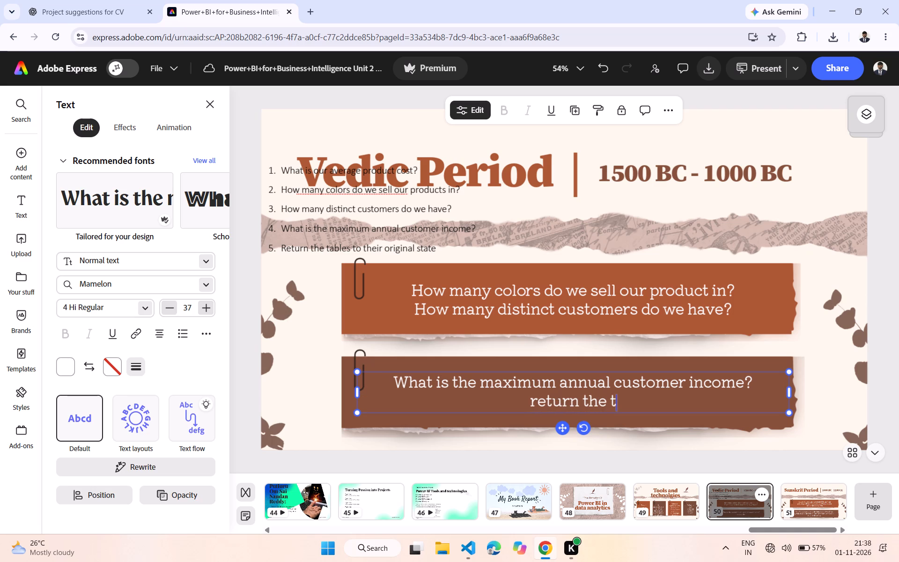
type("ab")
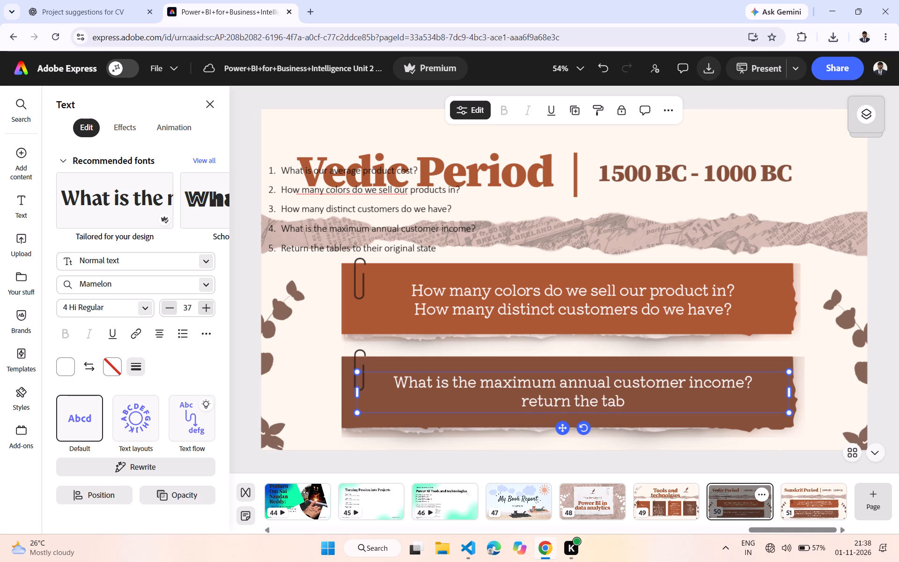
type("le")
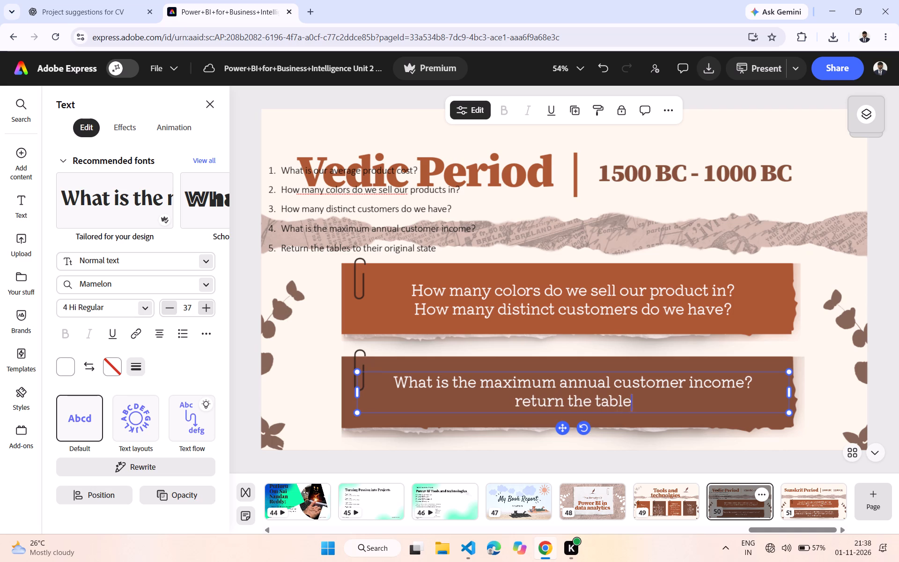
key("s")
key("space")
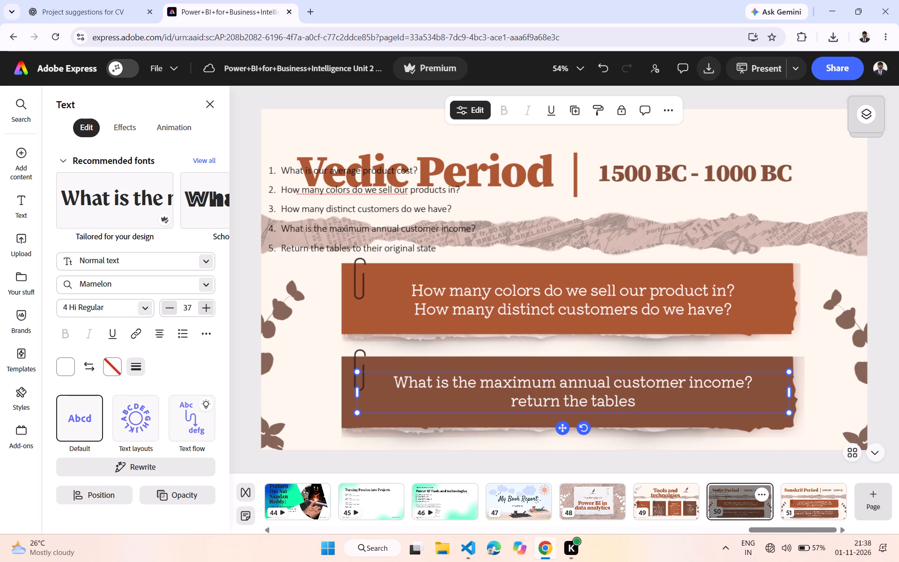
key("t")
type("o t")
type("heir")
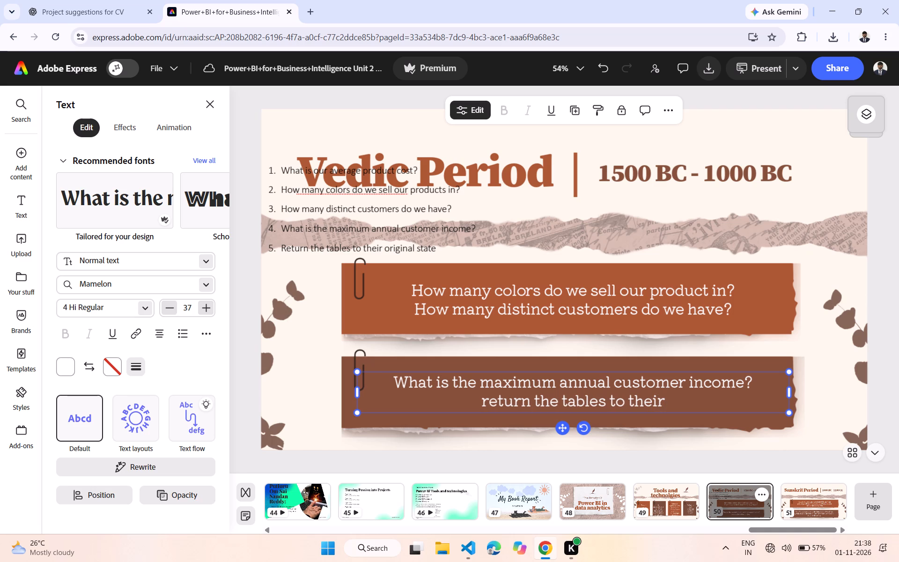
key("space")
type("orginal")
key("space")
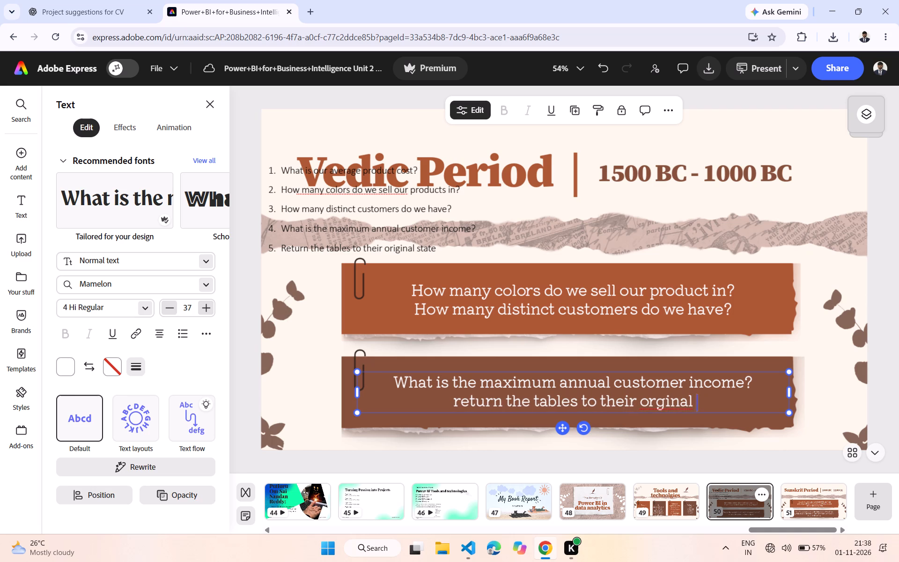
type("s")
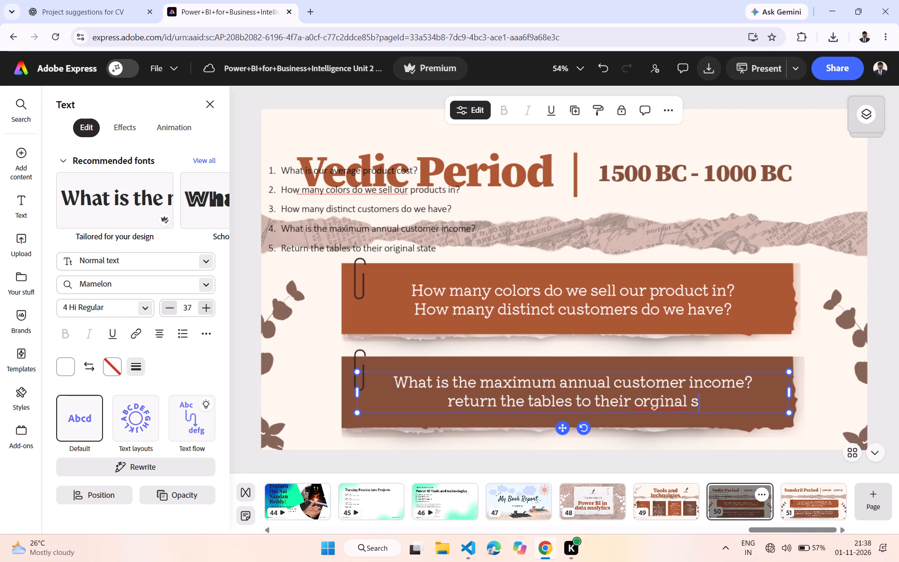
left_click(646, 402)
key("i")
key("Right")
key("Right")
key("Right")
key("Right")
key("Right")
key("Right")
key("Right")
key("Right")
key("Right")
key("Right")
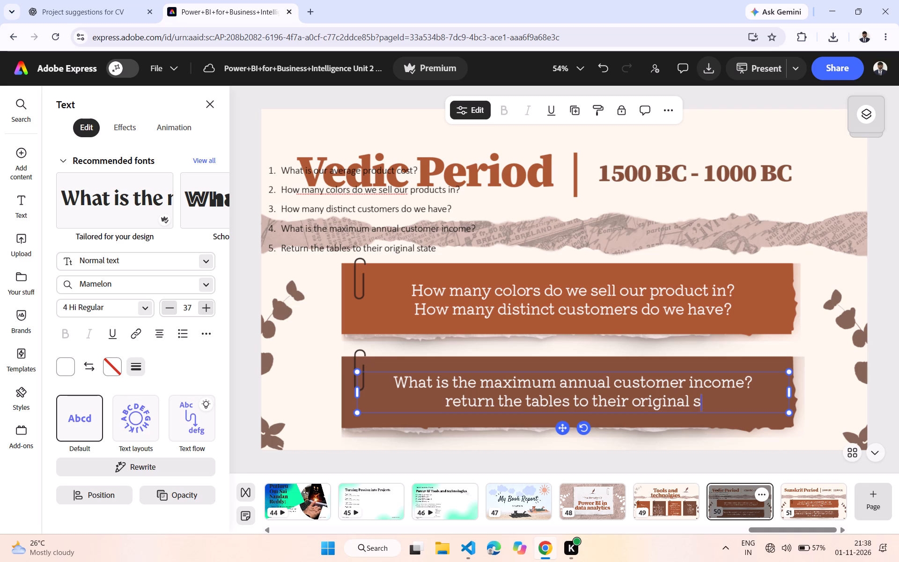
key("t")
type("ate")
key("shift+question")
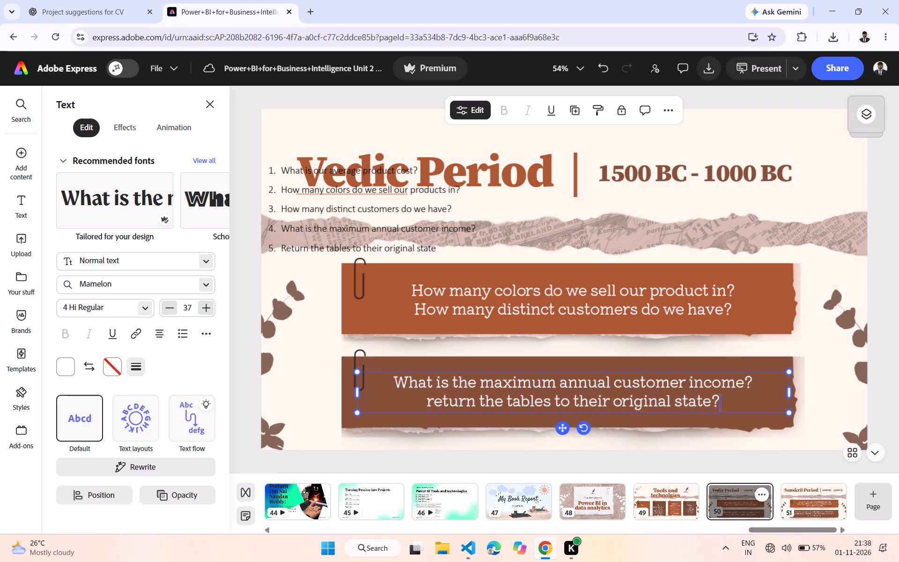
left_click(392, 234)
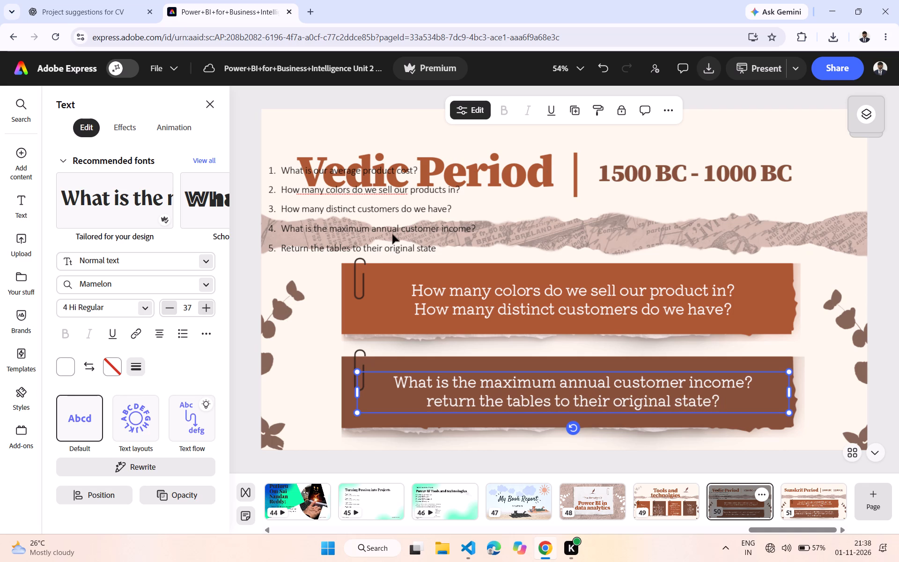
Delete the pasted objectives list from the Vedic Period page.
left_click(392, 234)
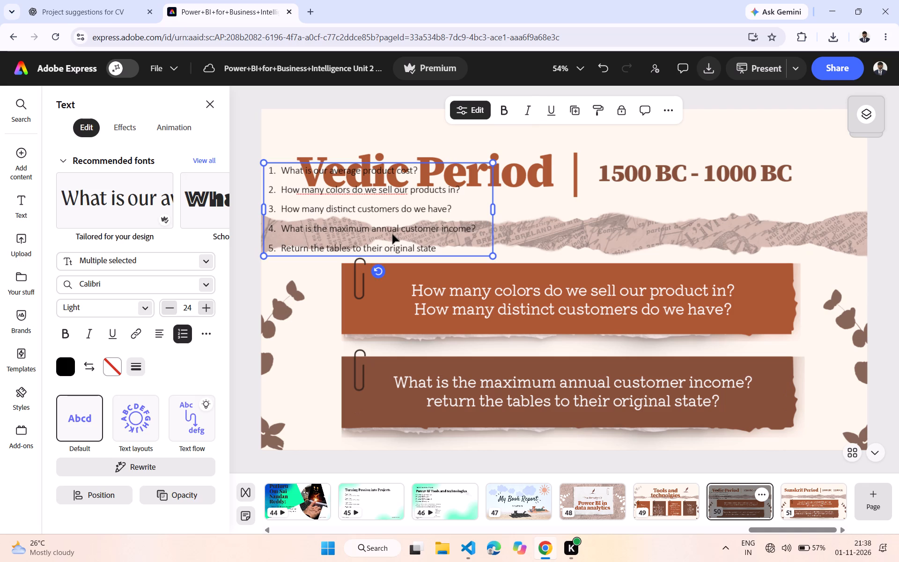
key("BackSpace")
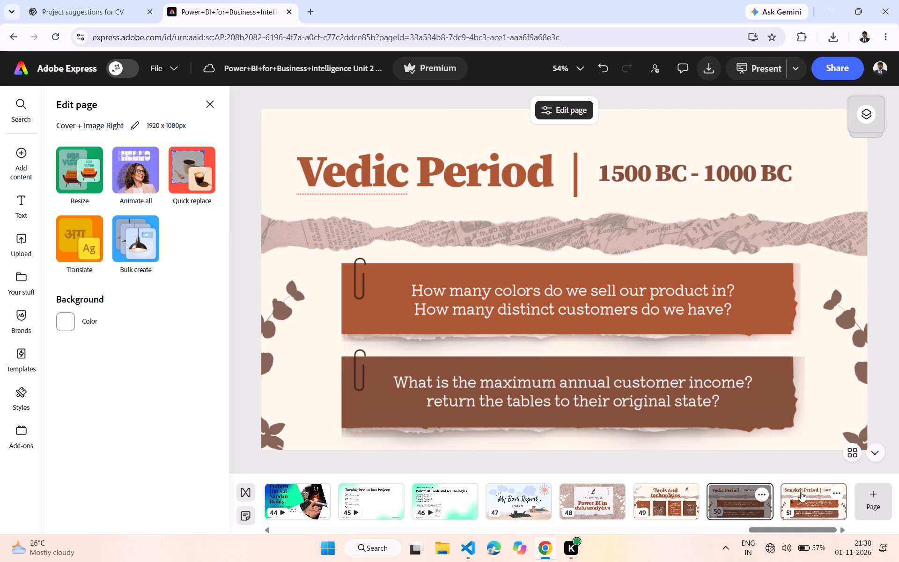
Copy the Statistics functions text and the Standard, Scientific and Trigonometry text from the Numerical Tools page 20.
left_click(801, 492)
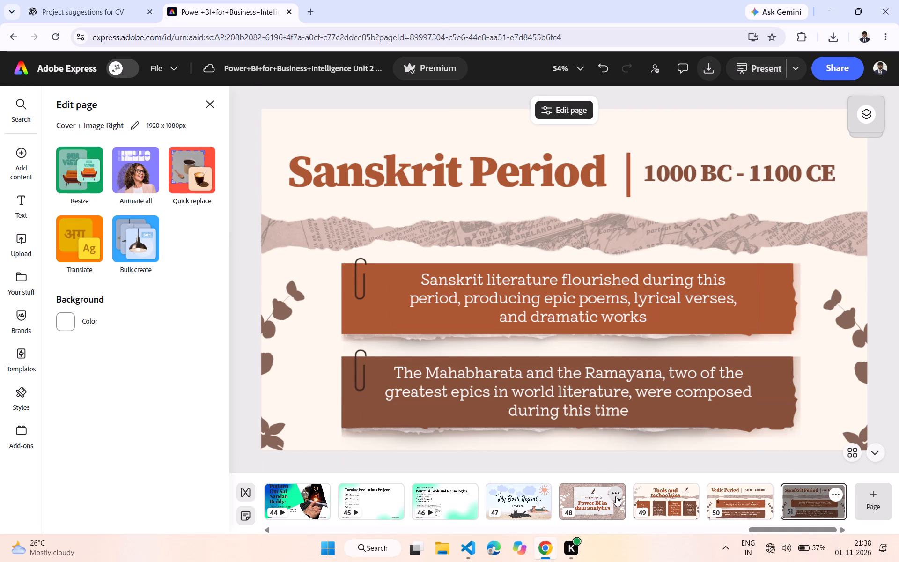
scroll(497, 495, "right", 5)
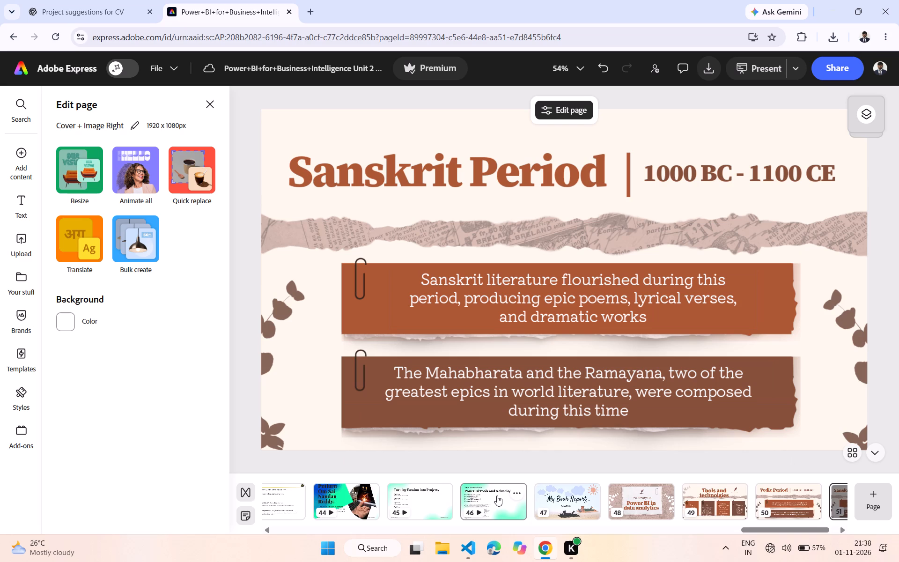
scroll(497, 495, "right", 9)
left_click(497, 495)
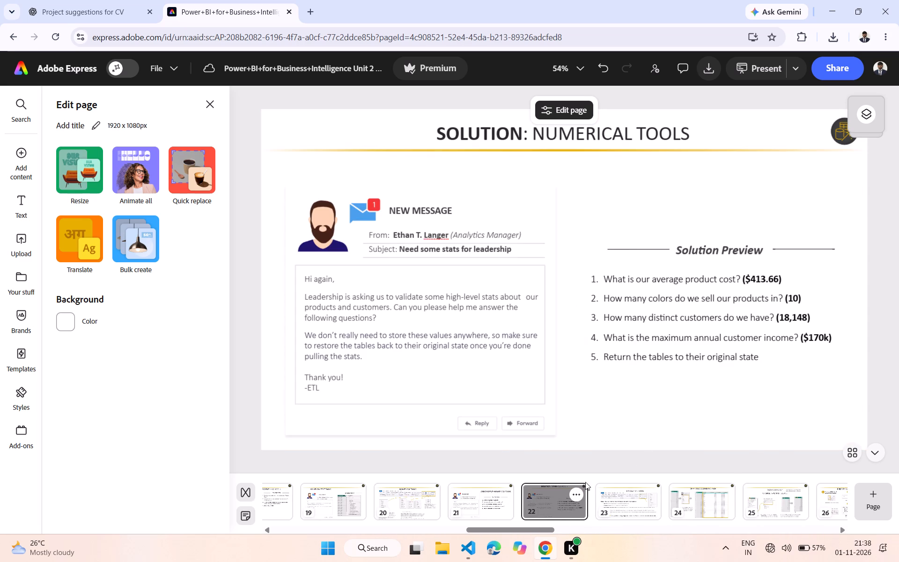
scroll(585, 482, "right", 2)
left_click(585, 482)
left_click(534, 490)
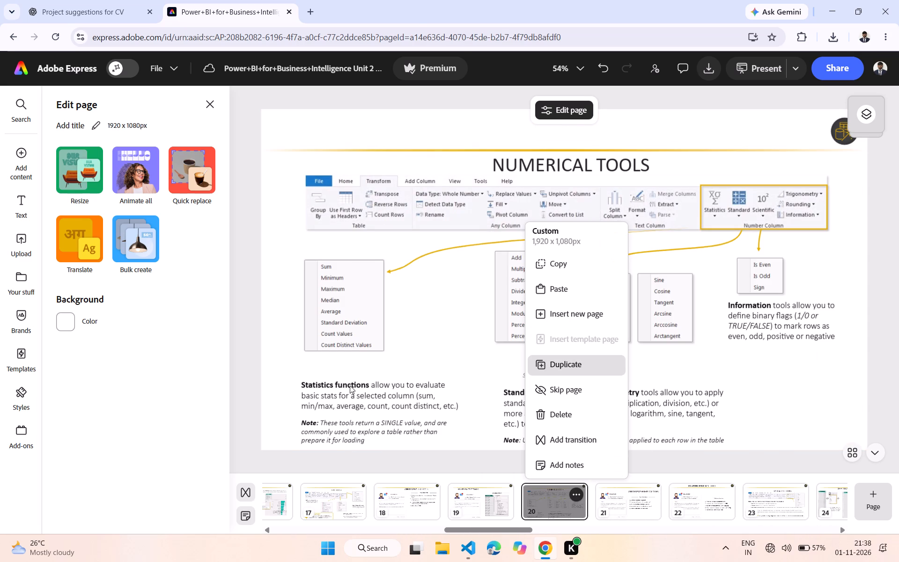
left_click(362, 387)
left_click(362, 387)
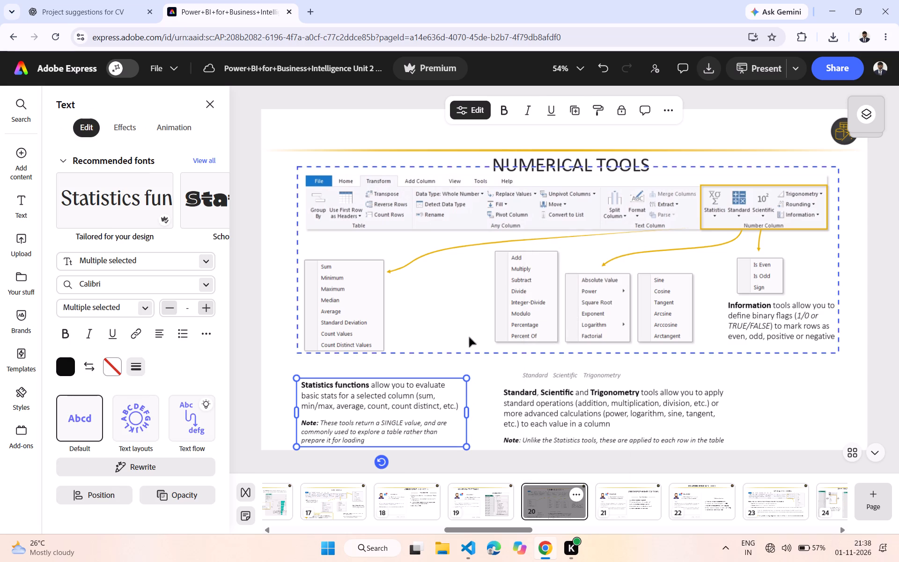
left_click(287, 374)
left_click_drag(287, 374, 473, 426)
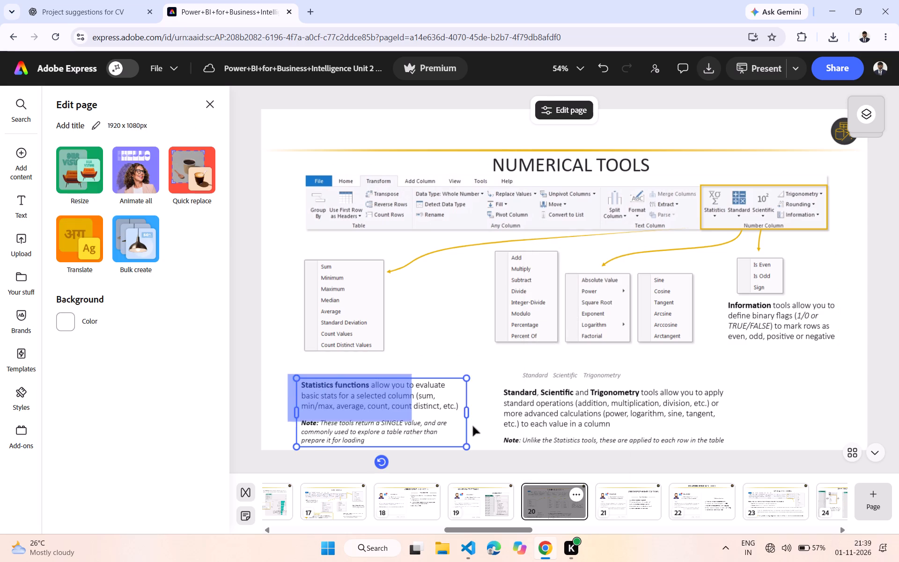
left_click_drag(473, 426, 657, 413)
key("ctrl+c")
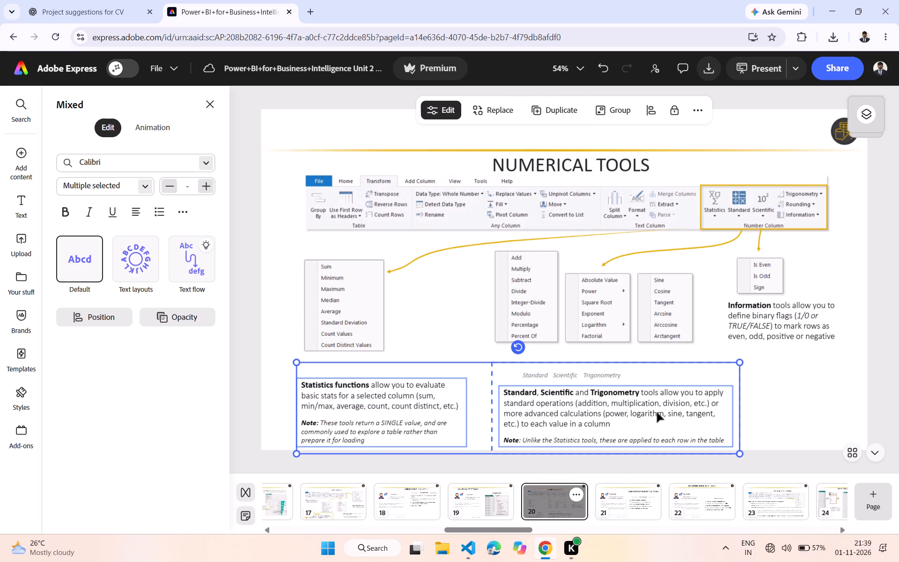
Paste the copied Numerical Tools descriptions onto the Sanskrit Period page 51.
scroll(766, 504, "left", 6)
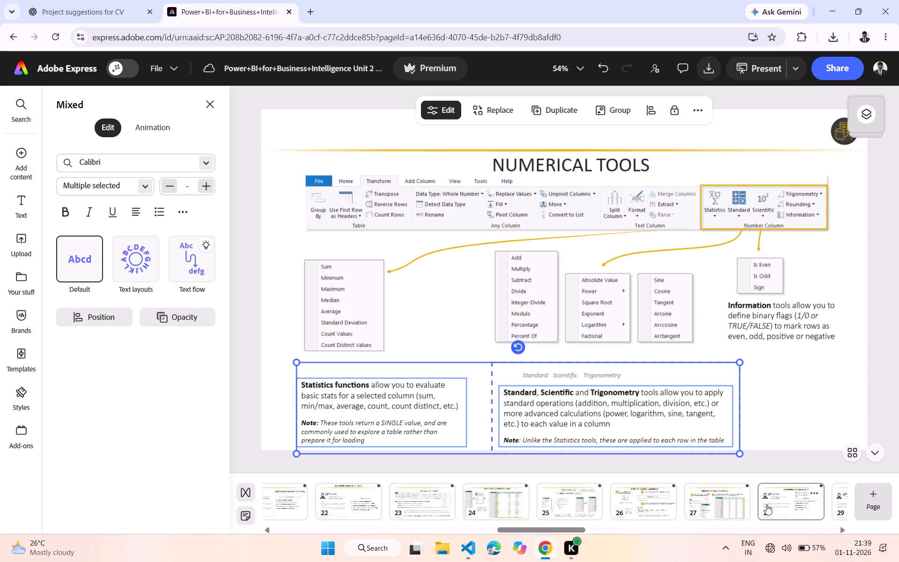
scroll(766, 504, "left", 7)
left_click(735, 502)
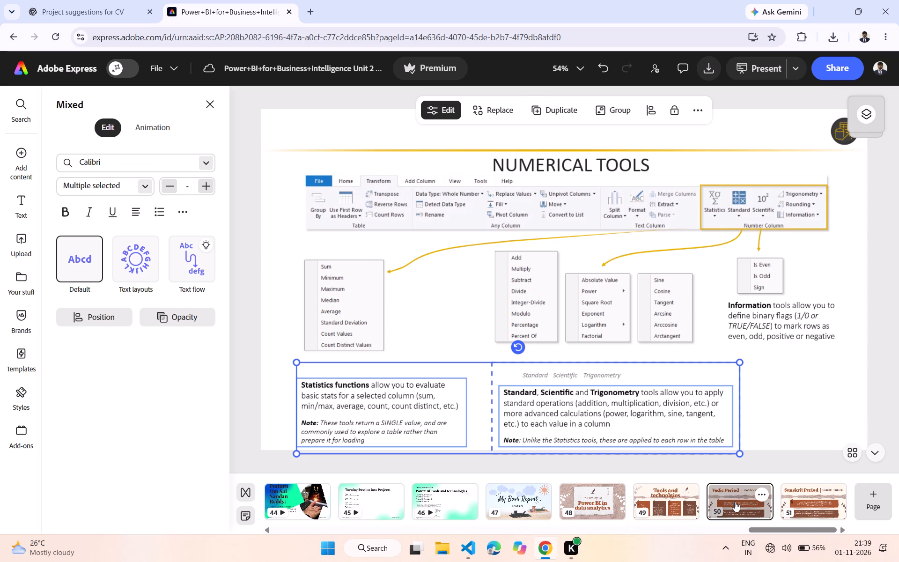
left_click(810, 503)
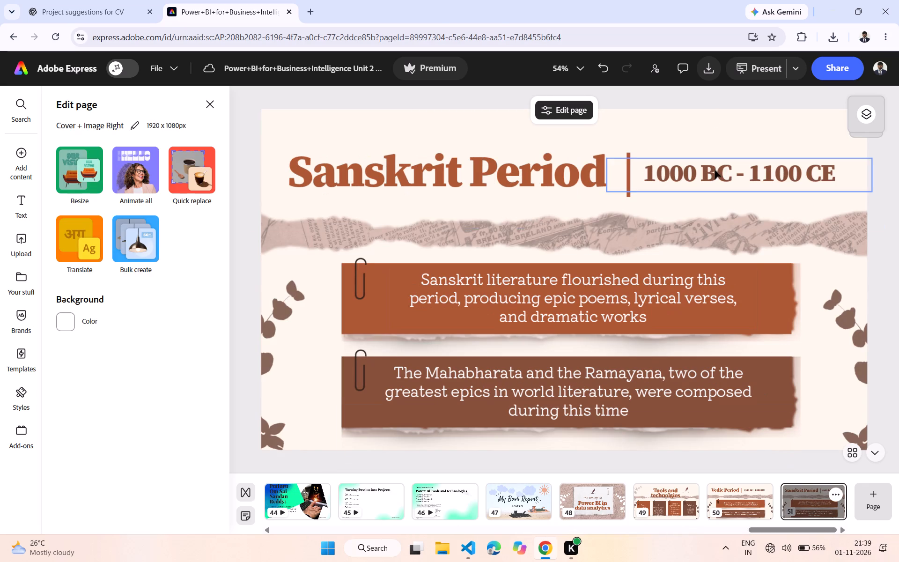
left_click(695, 201)
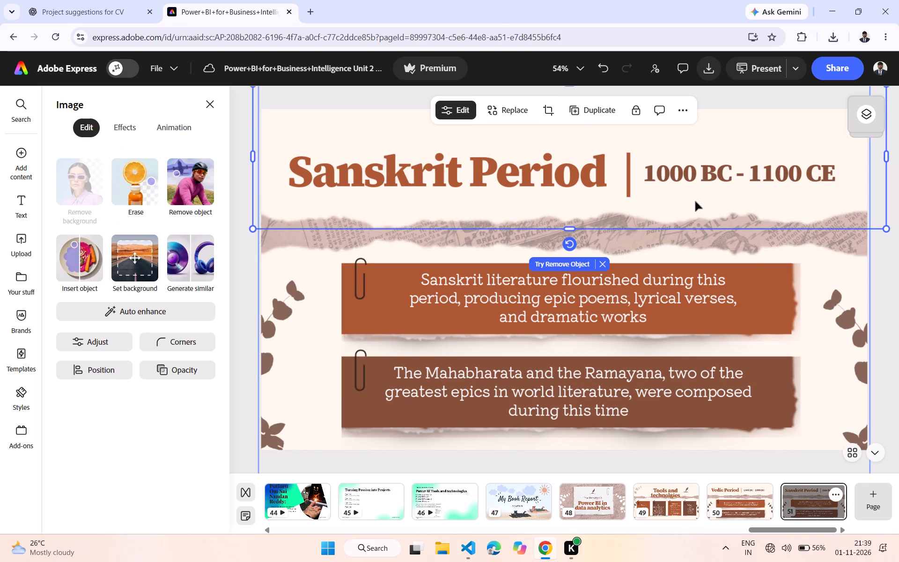
key("ctrl+v")
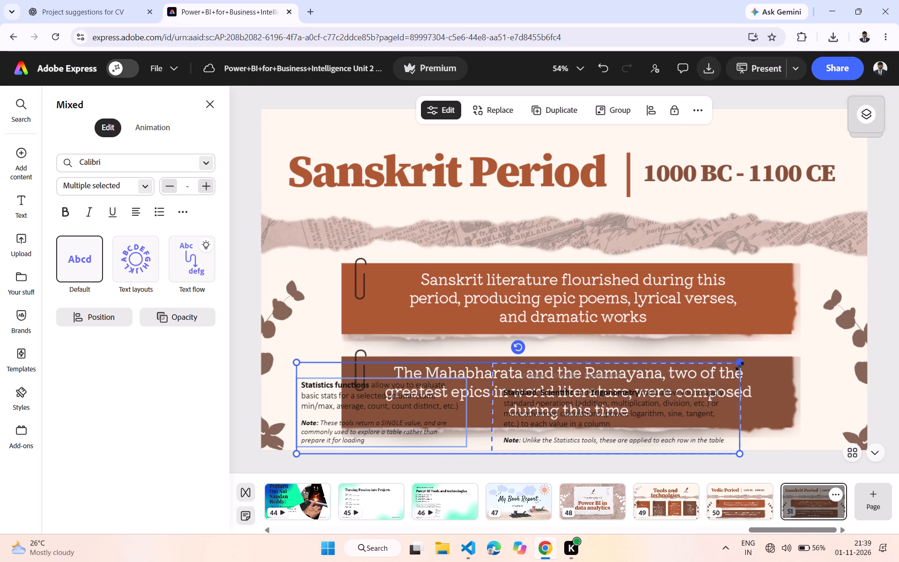
Move the pasted Numerical Tools descriptions up over the torn-paper strip, just below the Sanskrit Period heading.
left_click_drag(739, 375, 724, 204)
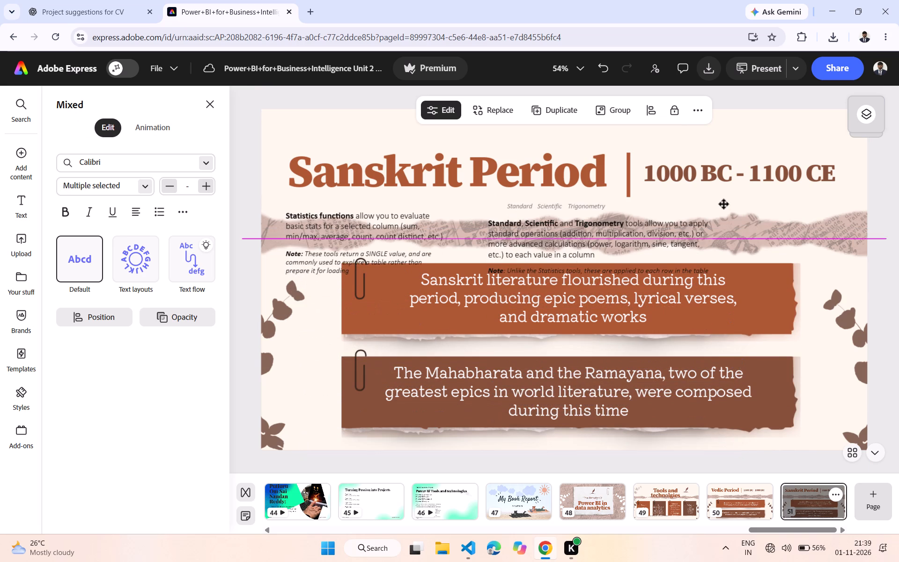
left_click_drag(724, 204, 725, 198)
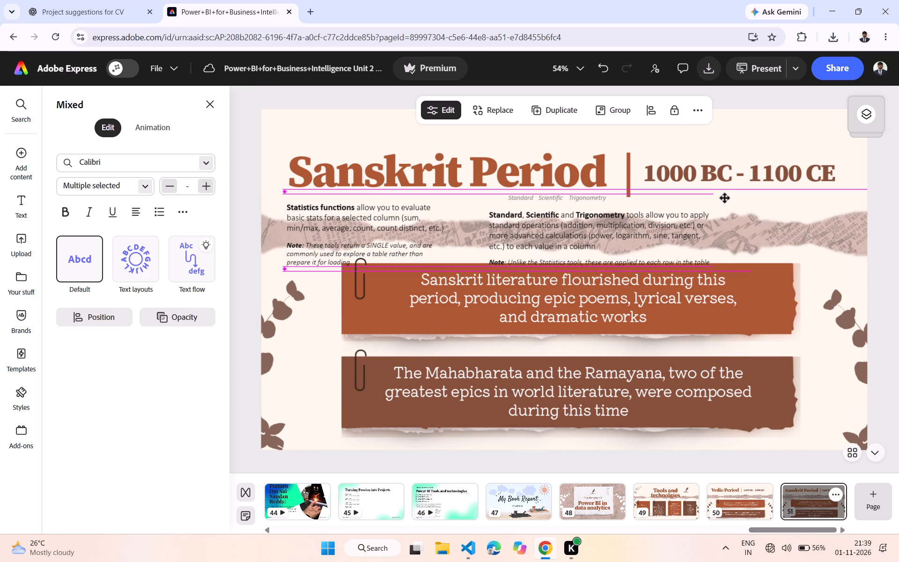
left_click_drag(725, 198, 726, 198)
Replace the upper card's Sanskrit literature text with "Statistics function allow you to evaluate basic stats for a selected column".
left_click(683, 317)
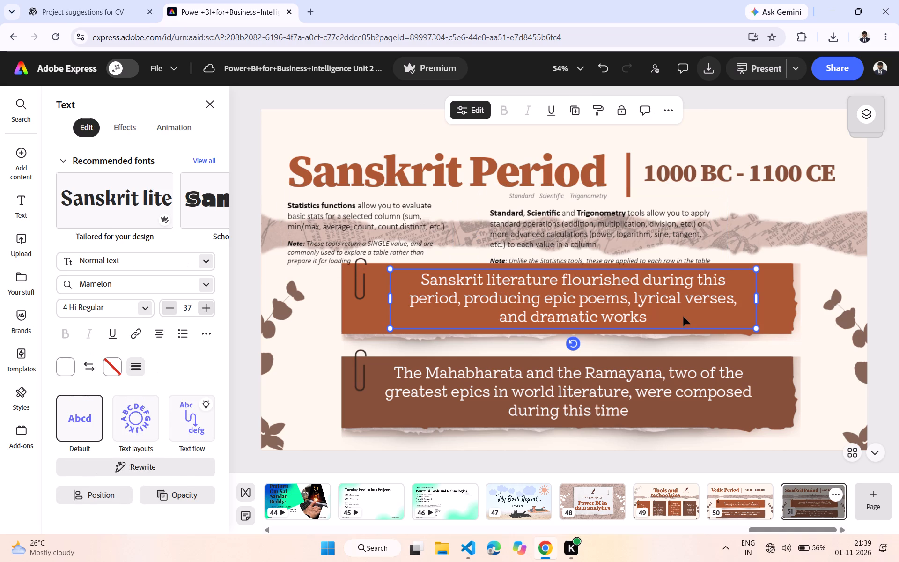
left_click(683, 317)
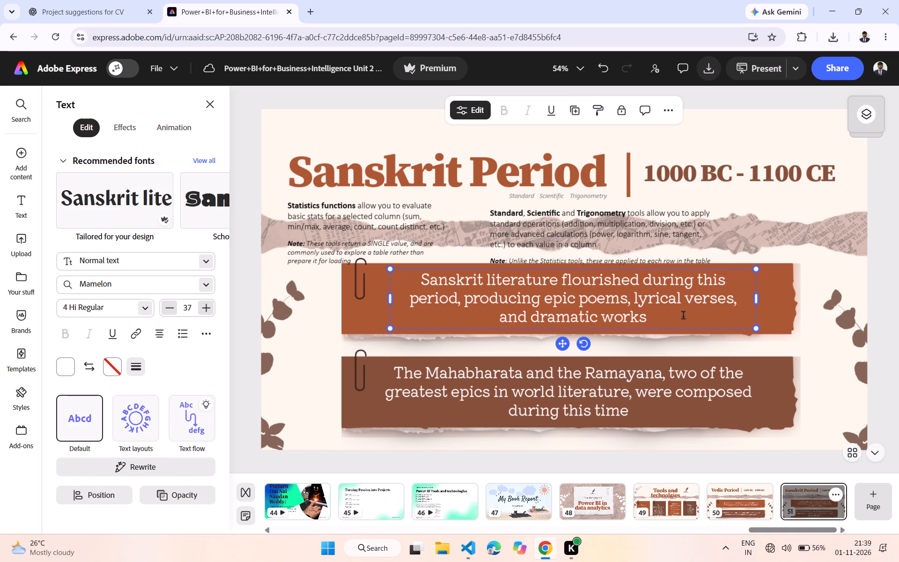
key("ctrl+a")
key("BackSpace")
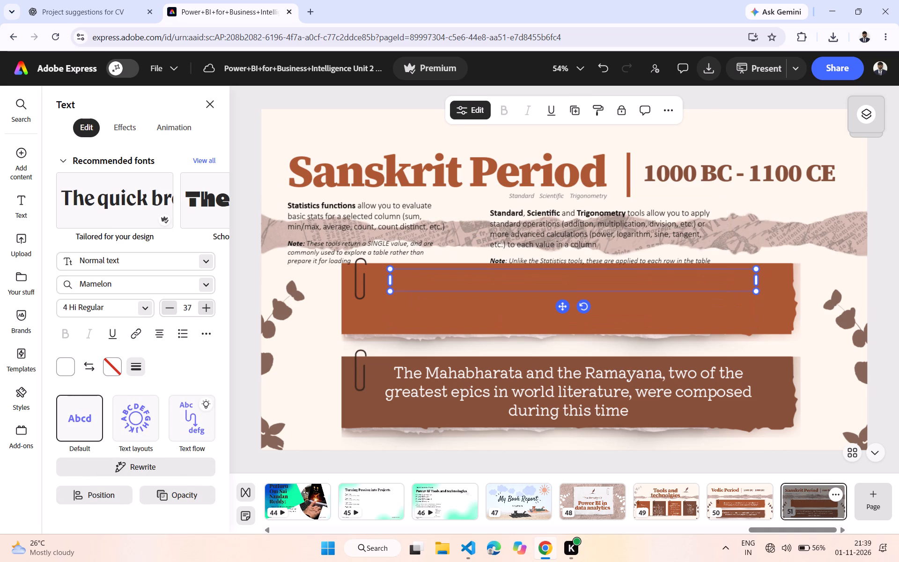
type("Sta")
type("tistics function")
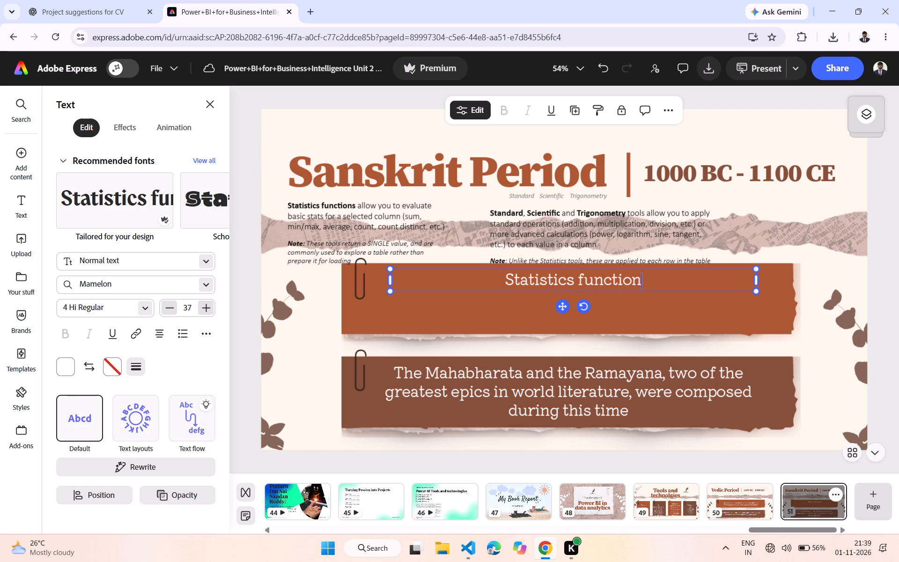
key("space")
type("allow")
key("space")
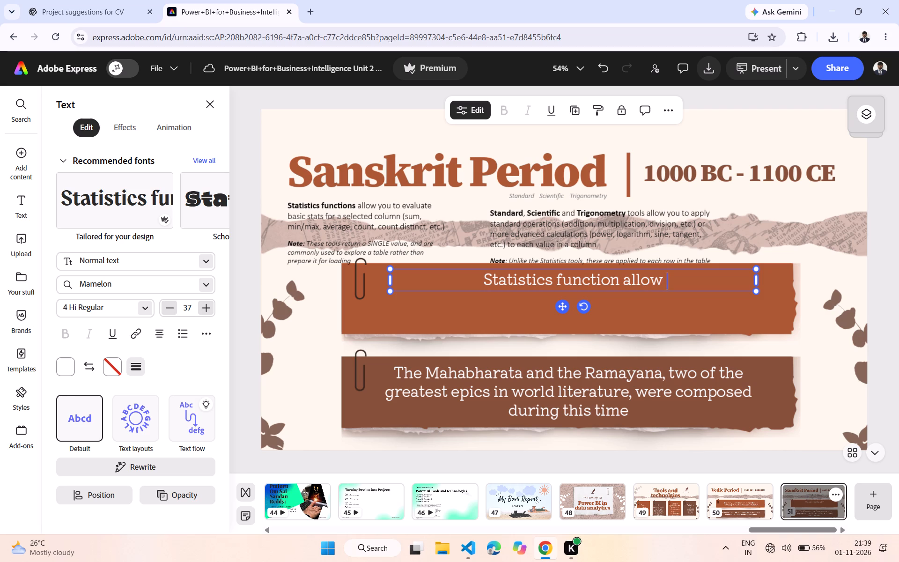
type("you to evaluate")
key("space")
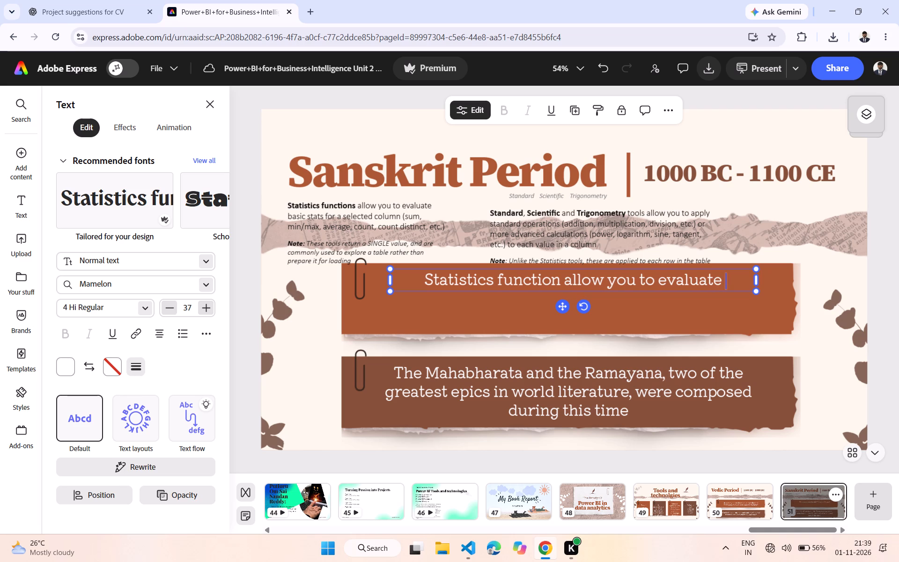
type("basic")
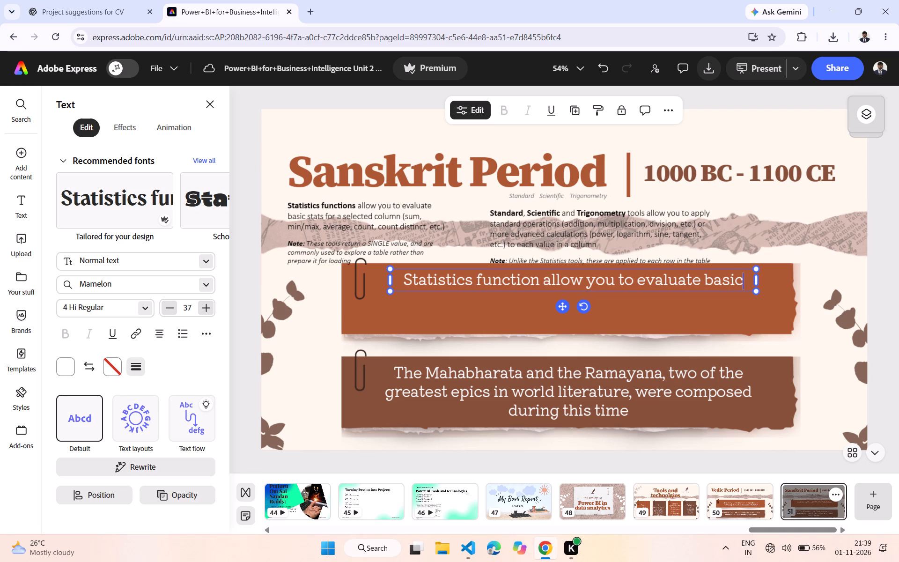
key("space")
type("stats")
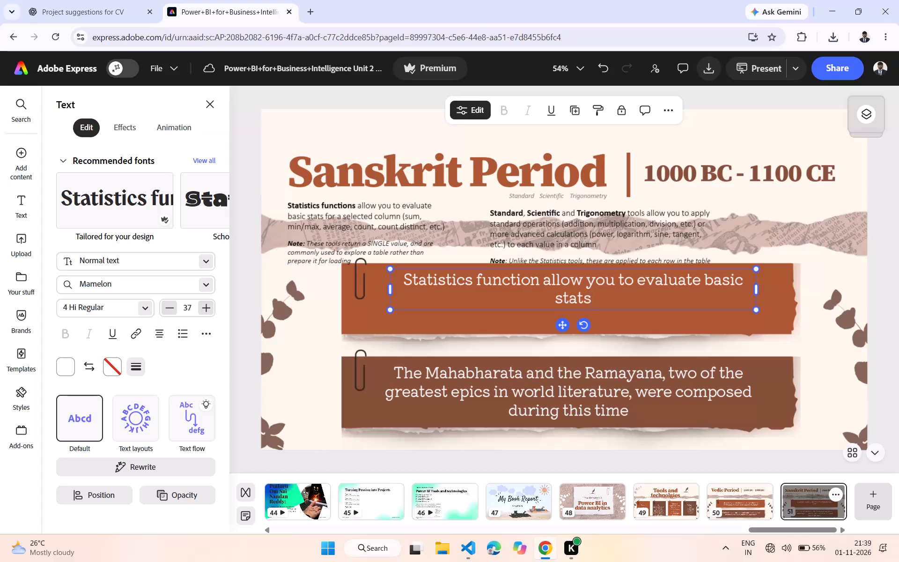
key("space")
type("fo")
type("r a")
key("space")
type("s")
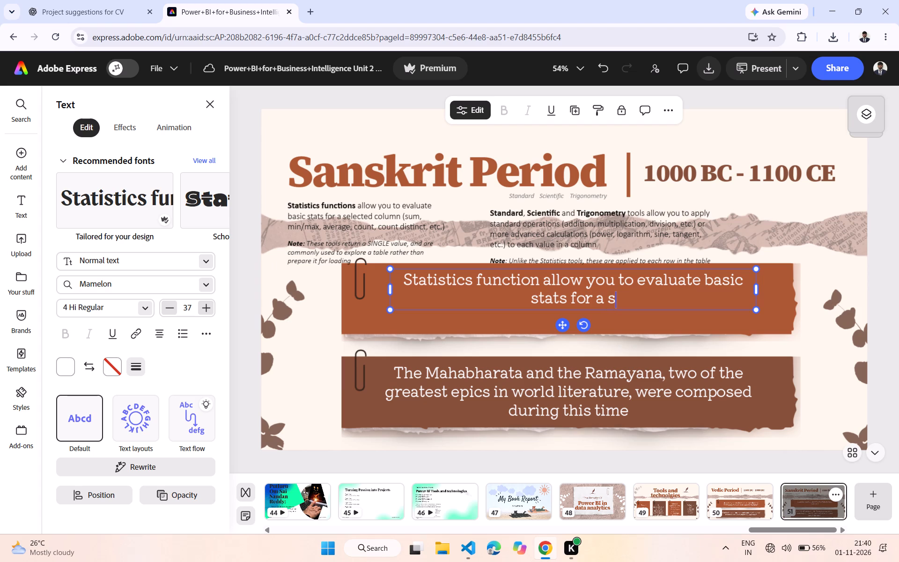
type("ele")
type("cted")
key("space")
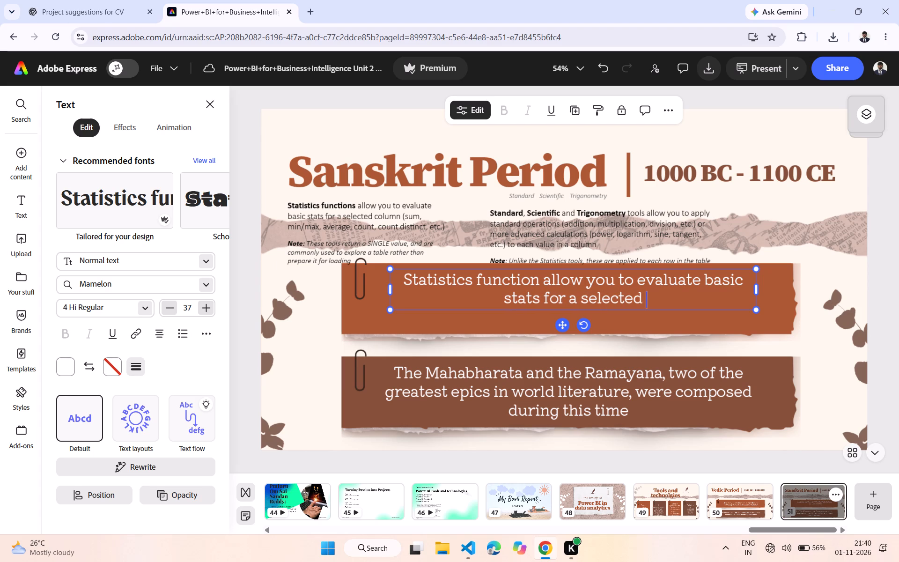
key("c")
type("olu")
key("m")
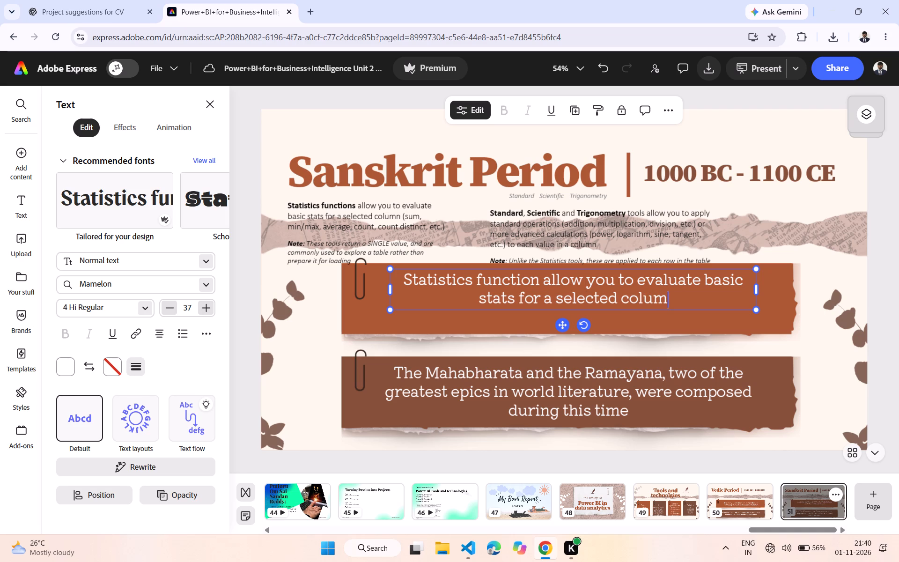
key("n")
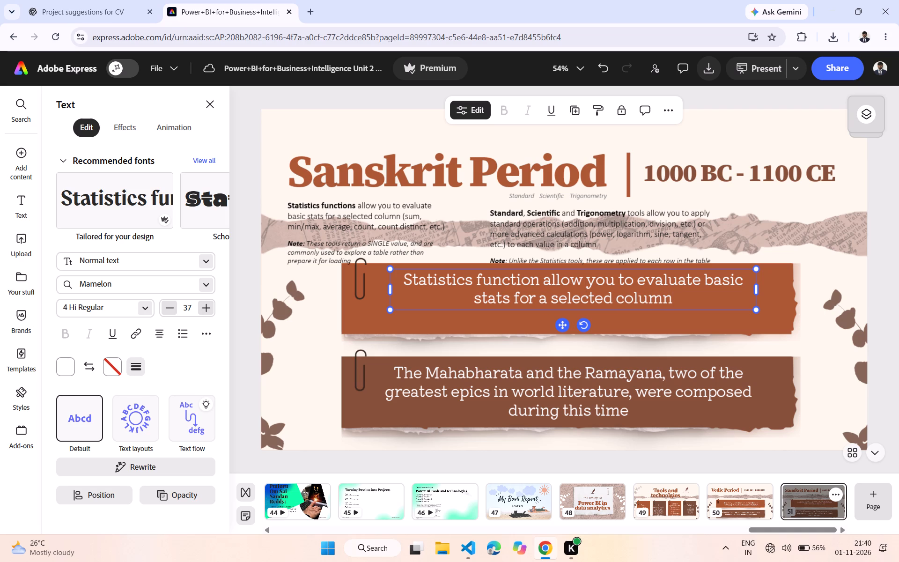
Append "(sum, min/max, average, count,count distinct etc.)" to the upper card's Statistics sentence.
key("shift+parenleft")
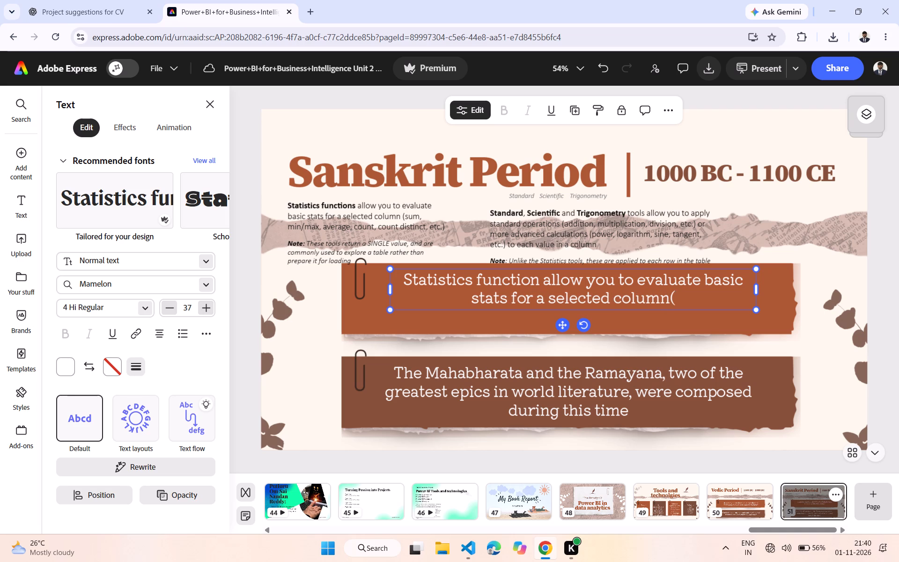
key("s")
key("u")
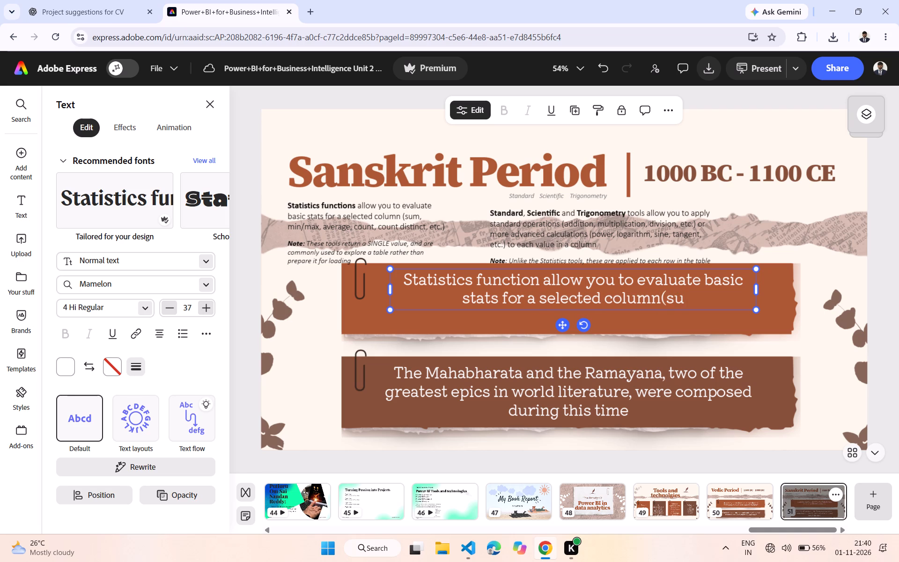
key("m")
key("comma")
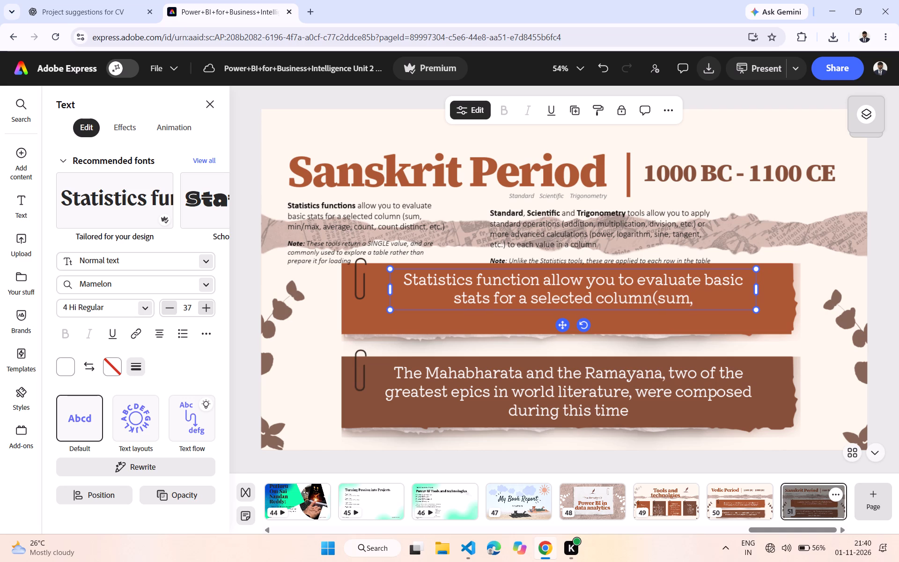
key("space")
type("min.")
key("BackSpace")
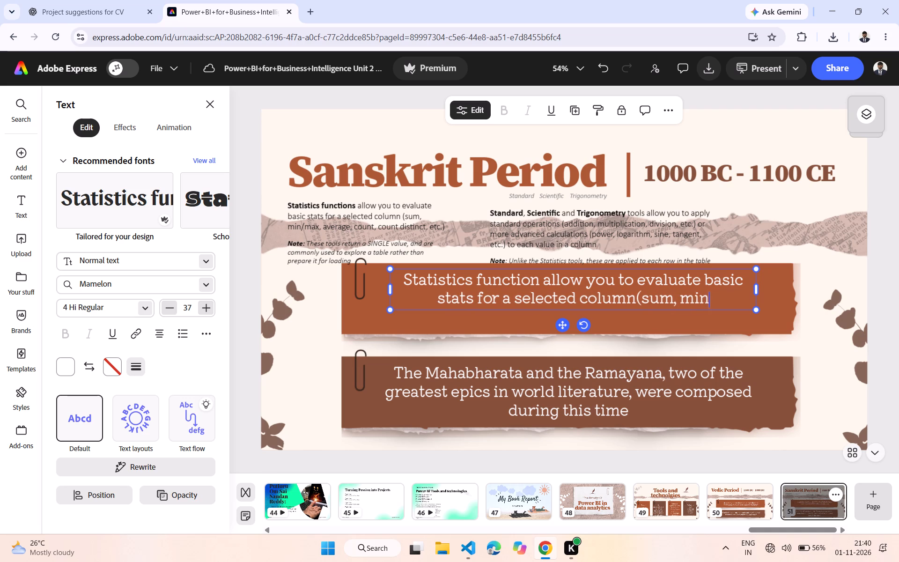
type("/ma")
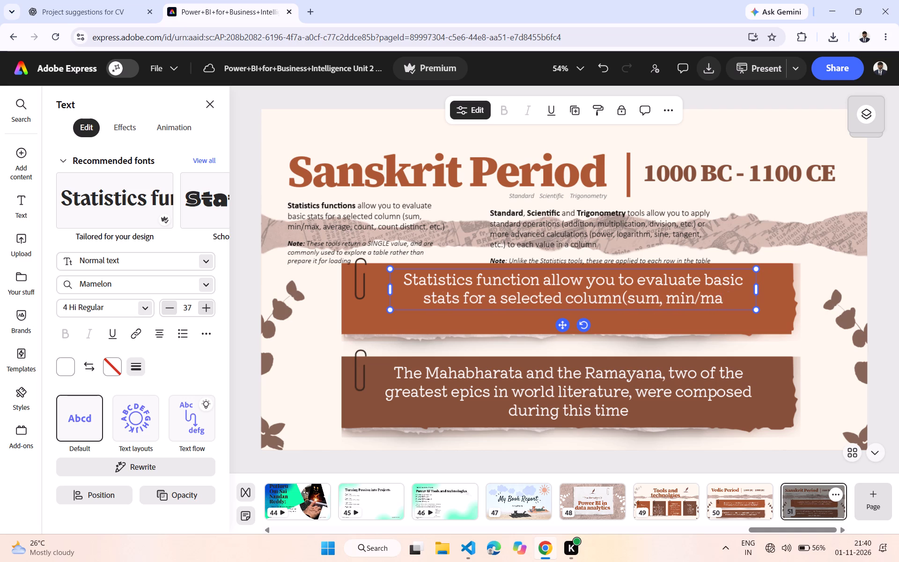
key("x")
key("comma")
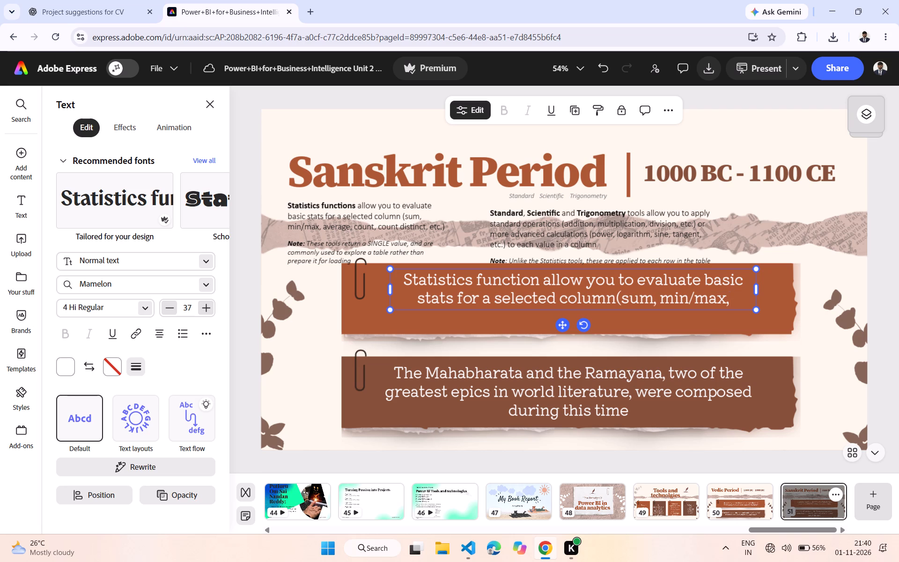
key("space")
type("average")
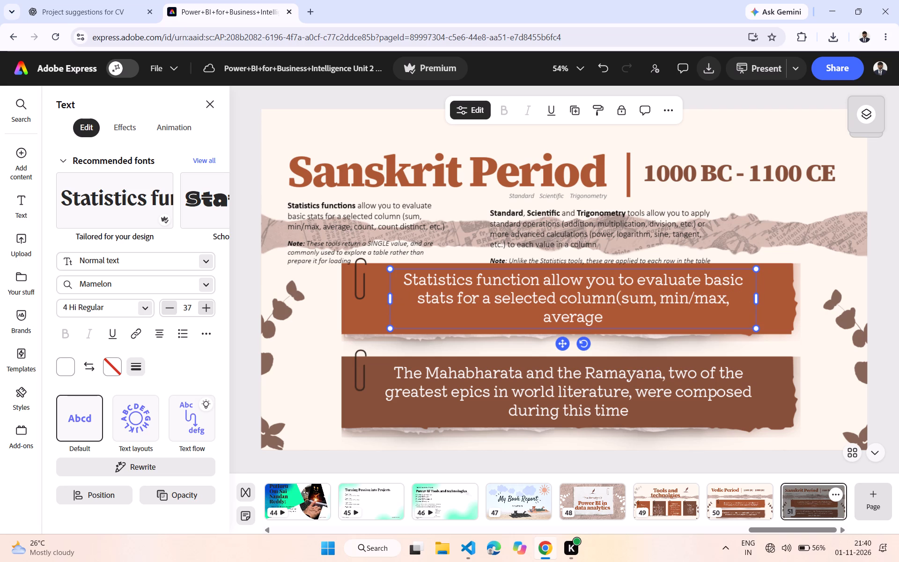
type(",c")
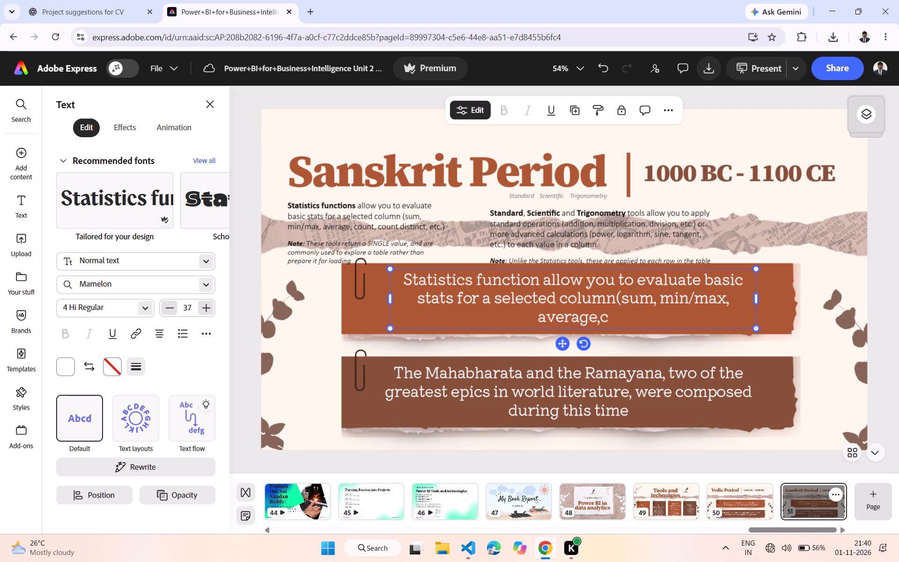
key("BackSpace")
key("space")
type("count")
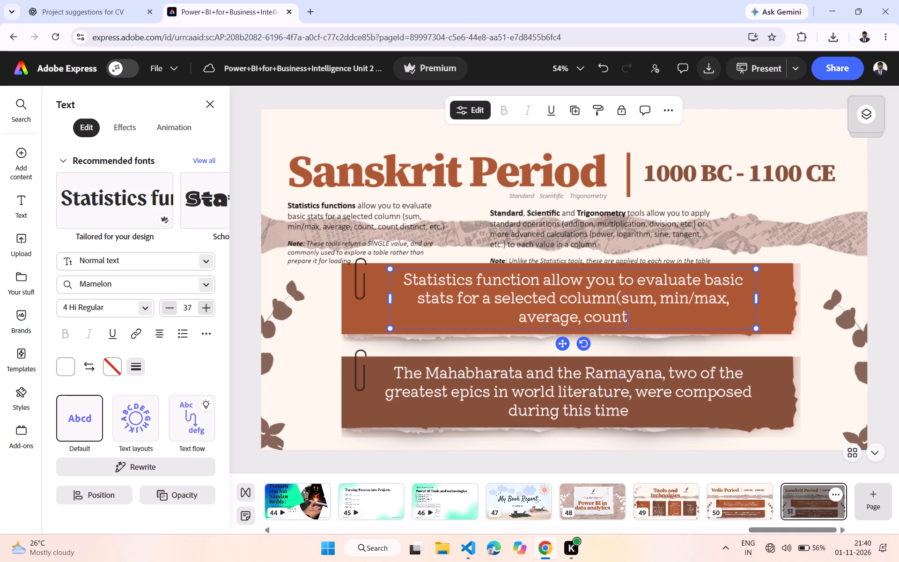
type(",count")
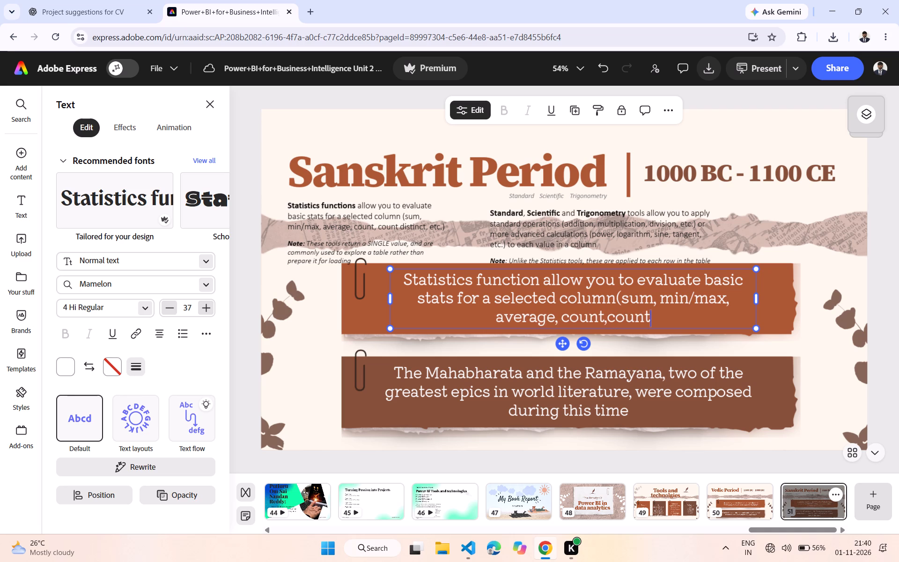
key("space")
type("distinct")
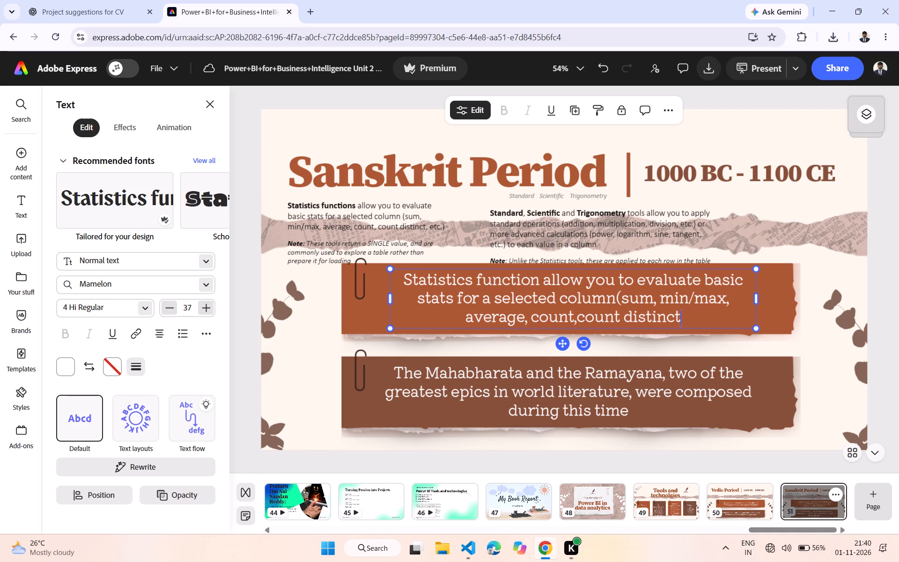
key("space")
type("etc")
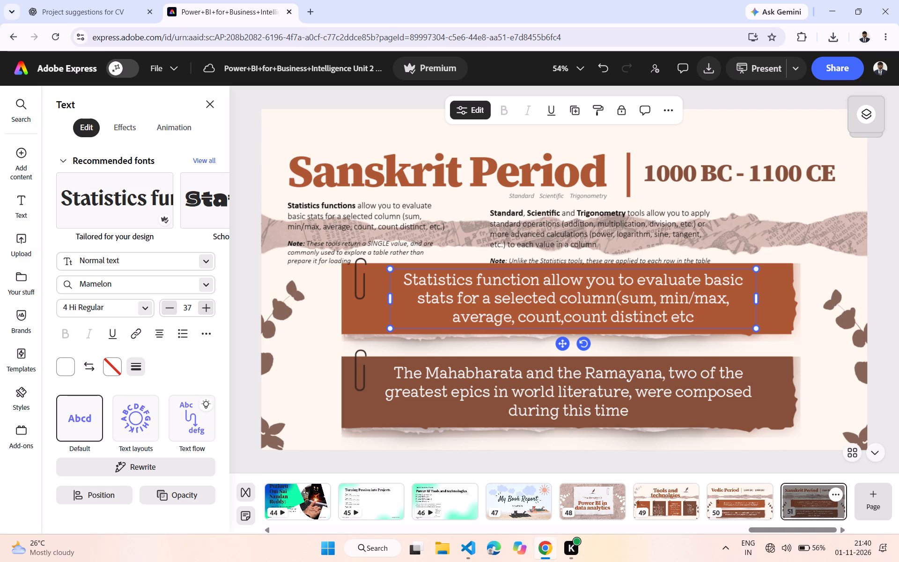
key("period")
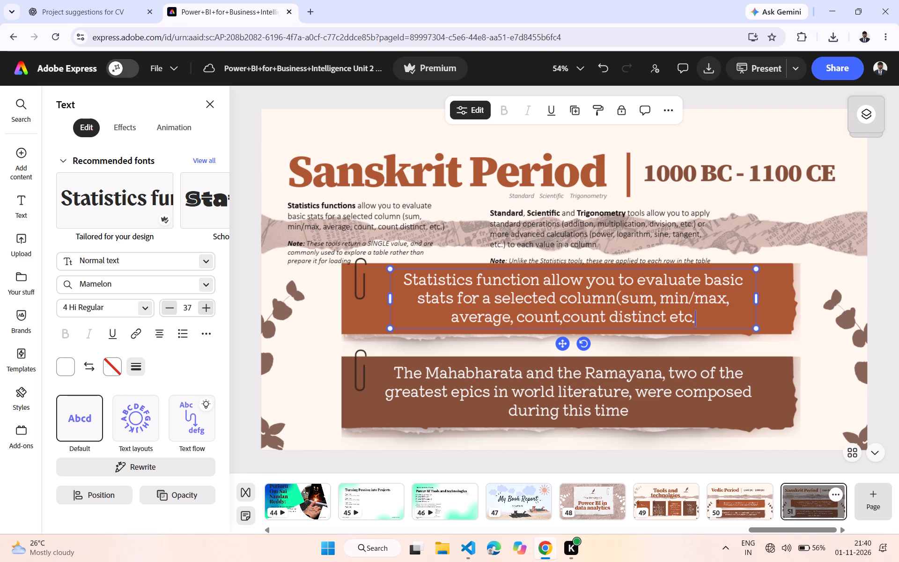
key("0")
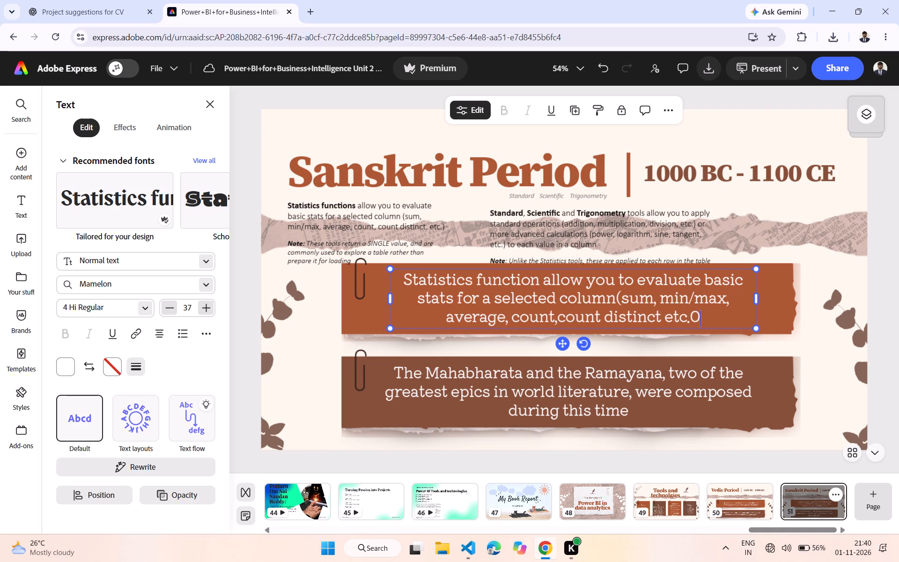
key("BackSpace")
key("shift+parenright")
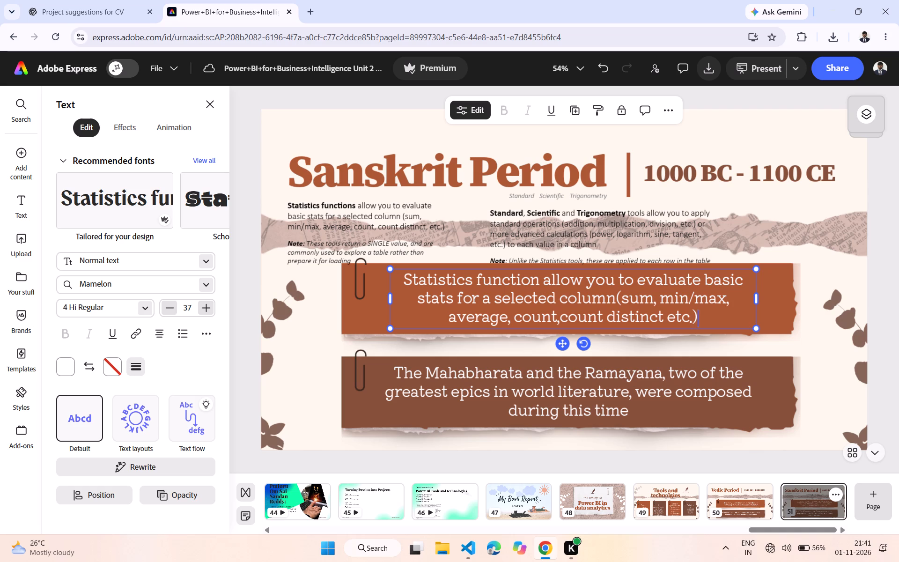
Start a new line below the upper card's Statistics sentence reading "Note:- These tools return a single value,".
key("Return")
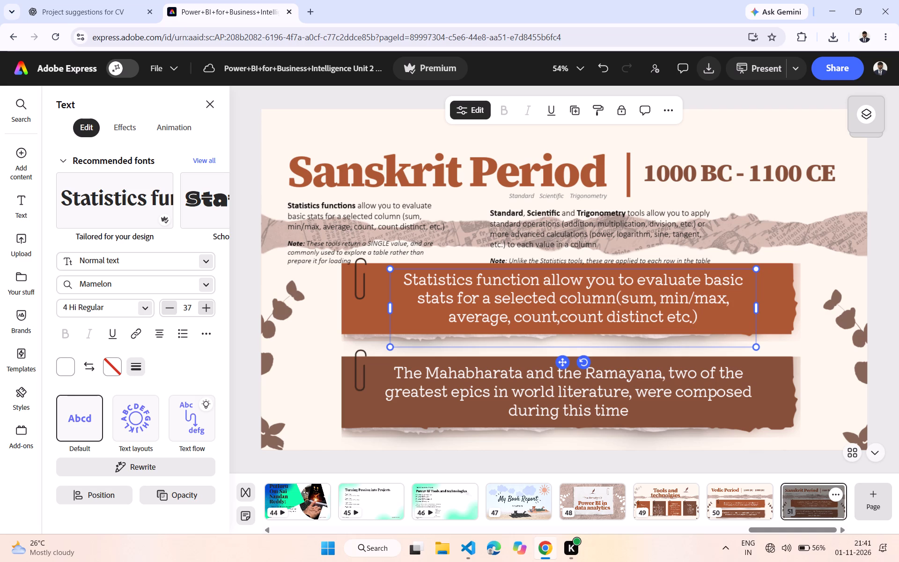
type("Note")
type(":-")
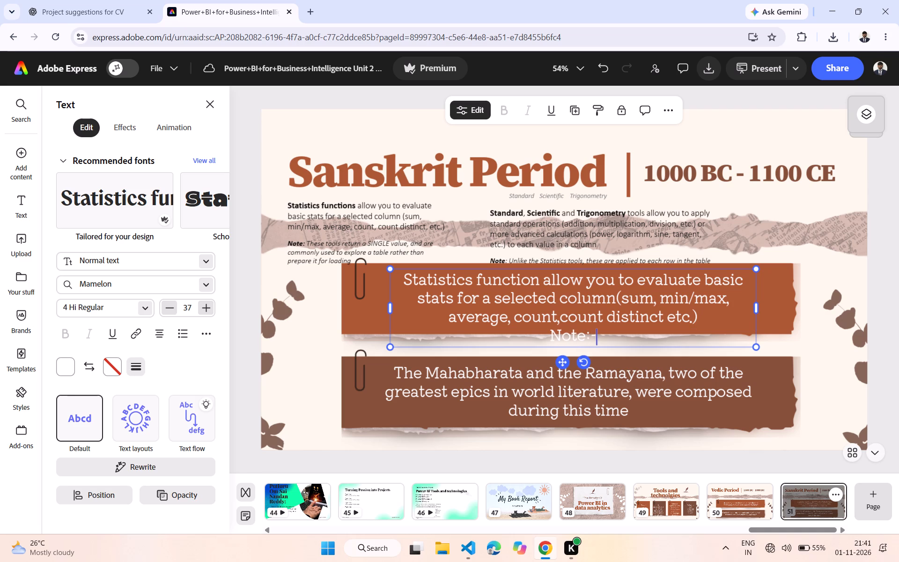
key("space")
key("shift+Print")
type("Th")
type("ese")
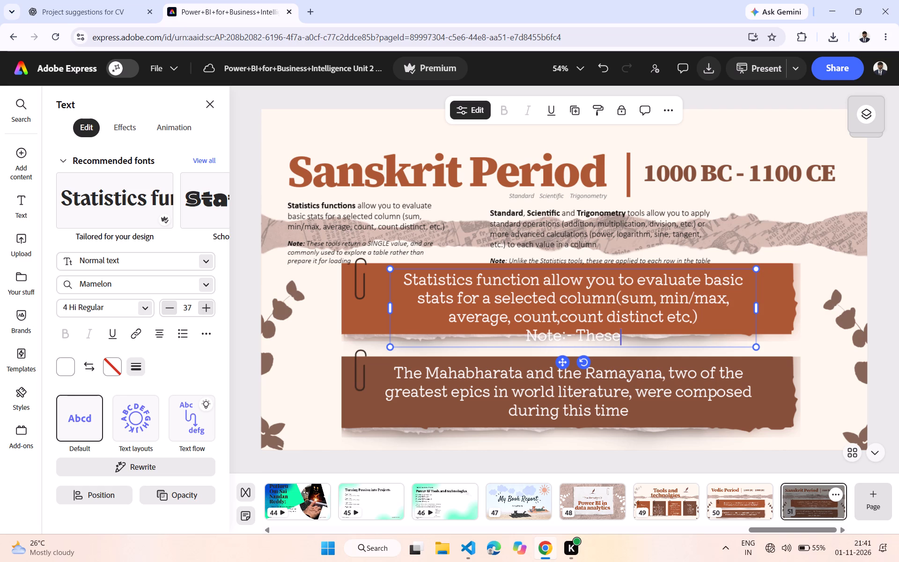
key("space")
type("tools return")
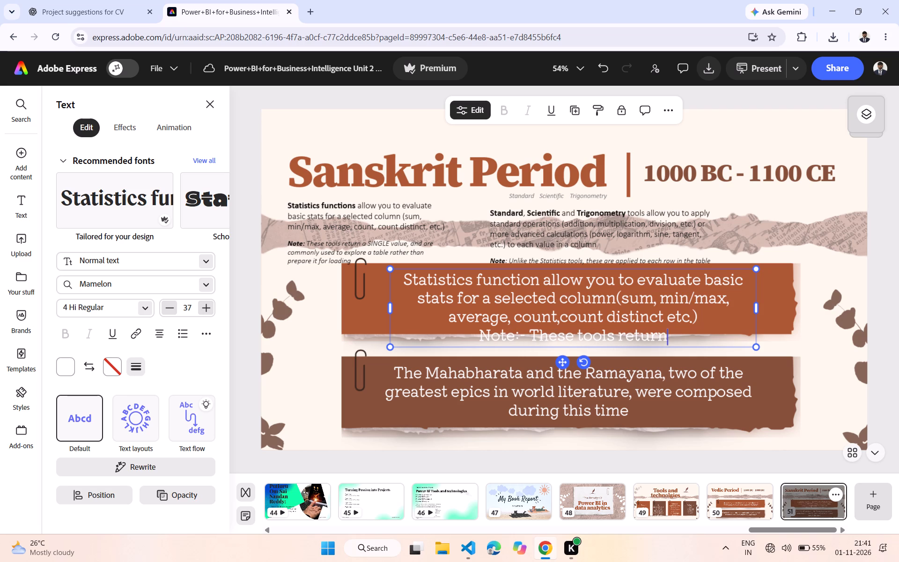
key("space")
type("a single val")
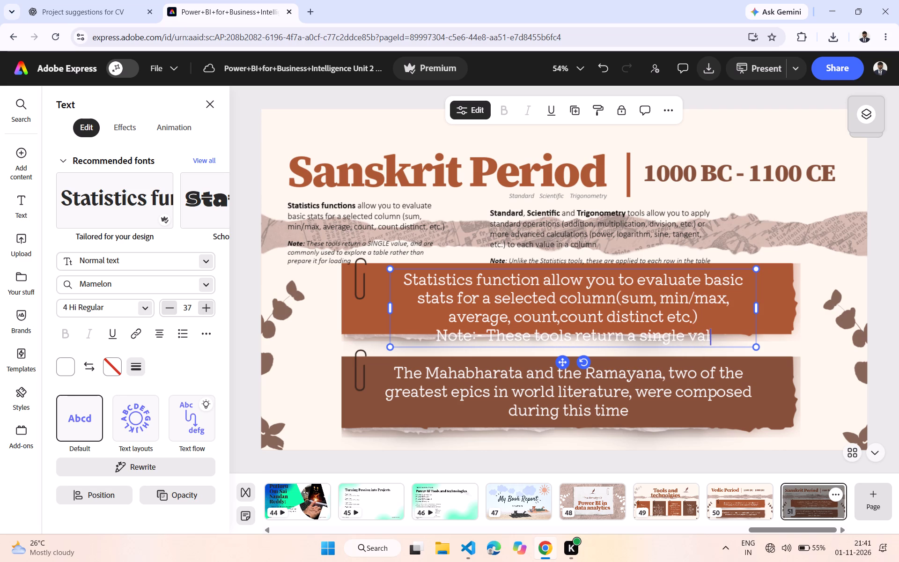
key("Right")
key("u")
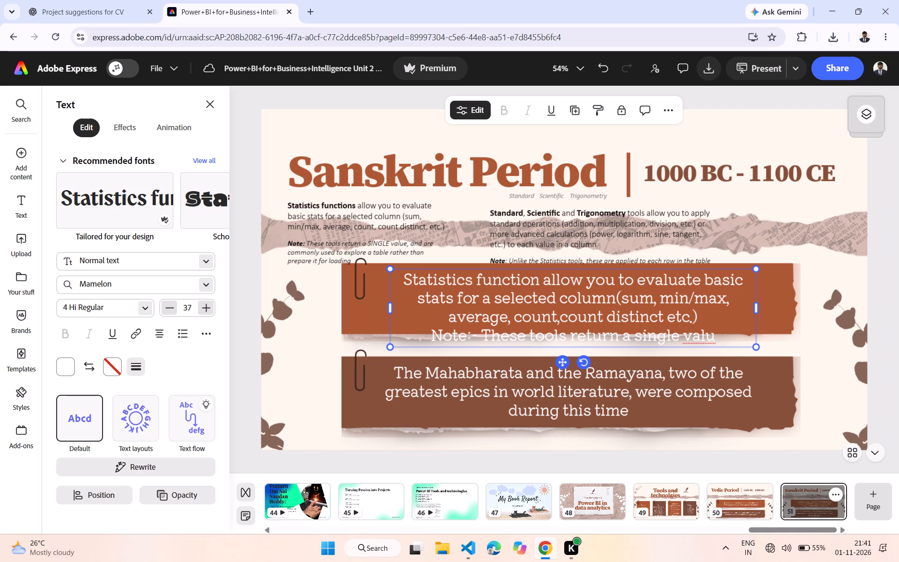
type("e,")
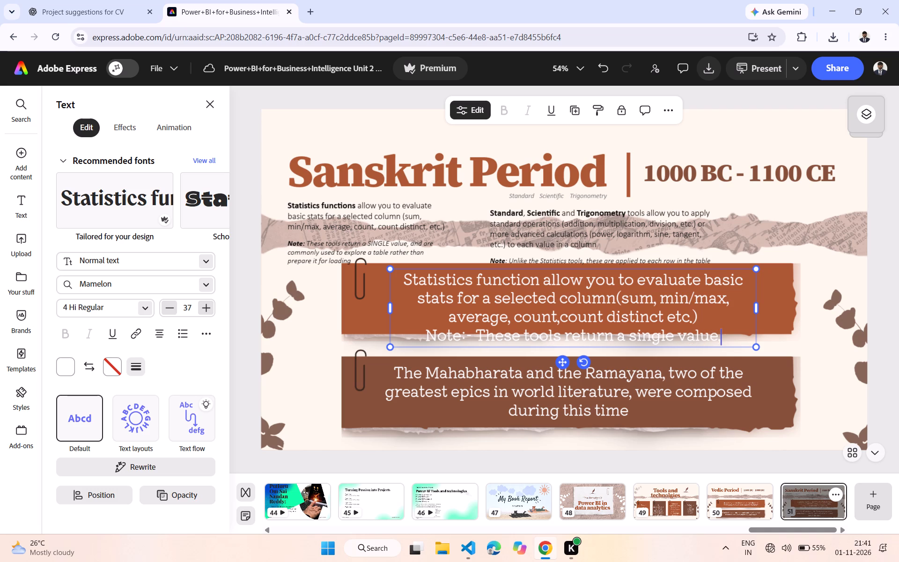
Continue the upper card's note with "and are commonly used to explore a".
key("space")
type("a")
type("nd are co")
type("mmo")
type("nly")
key("space")
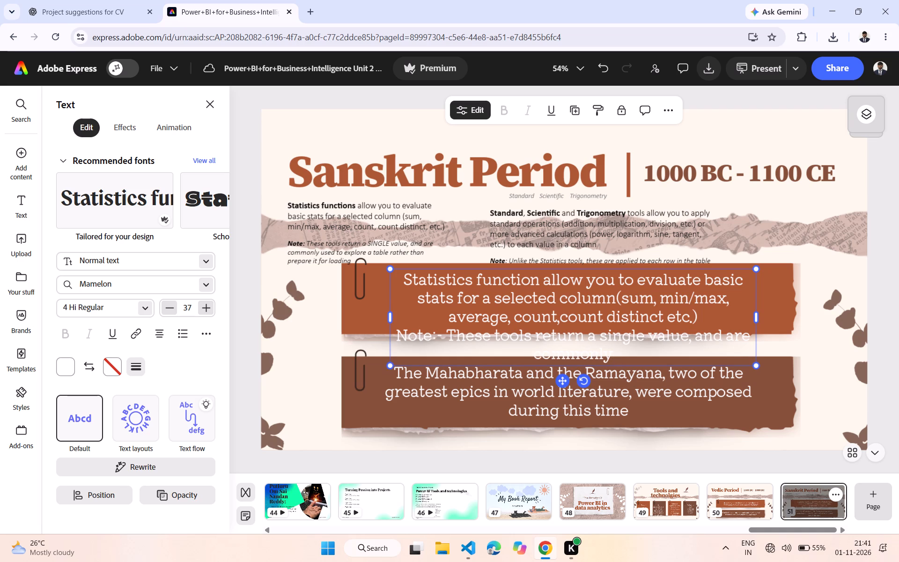
type("used")
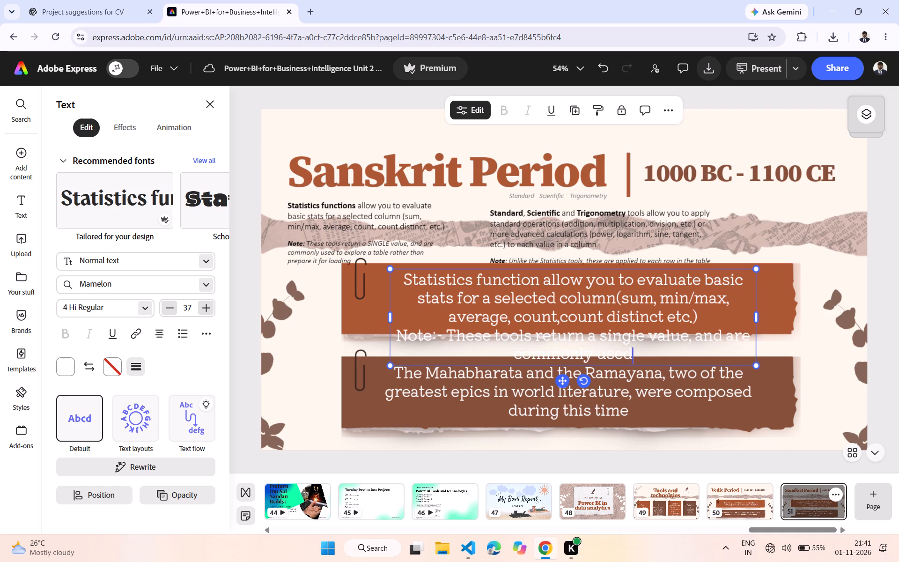
key("space")
key("t")
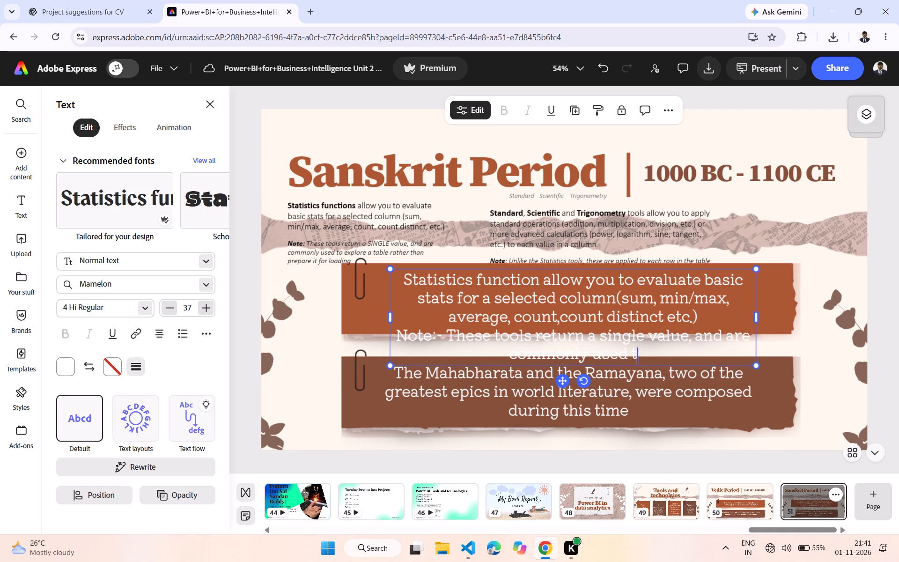
key("o")
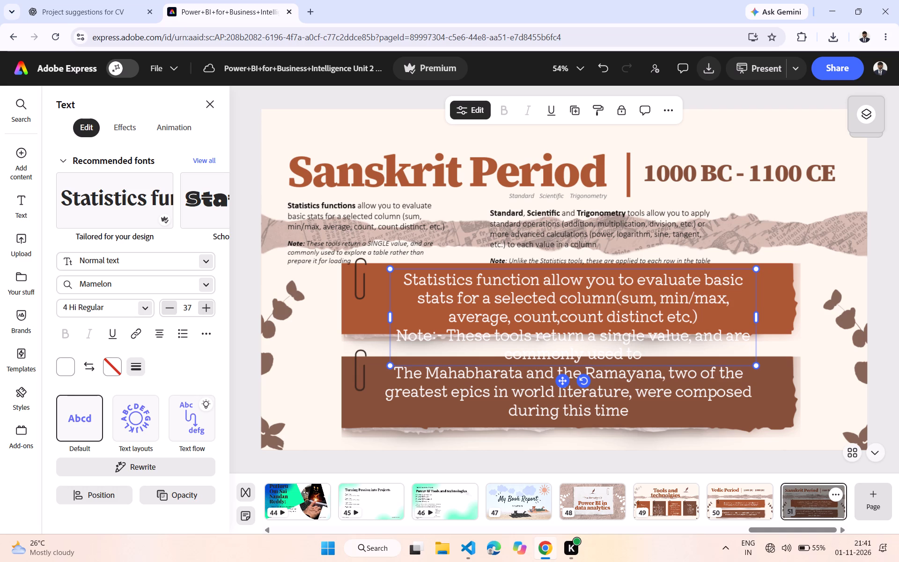
key("space")
type("explor")
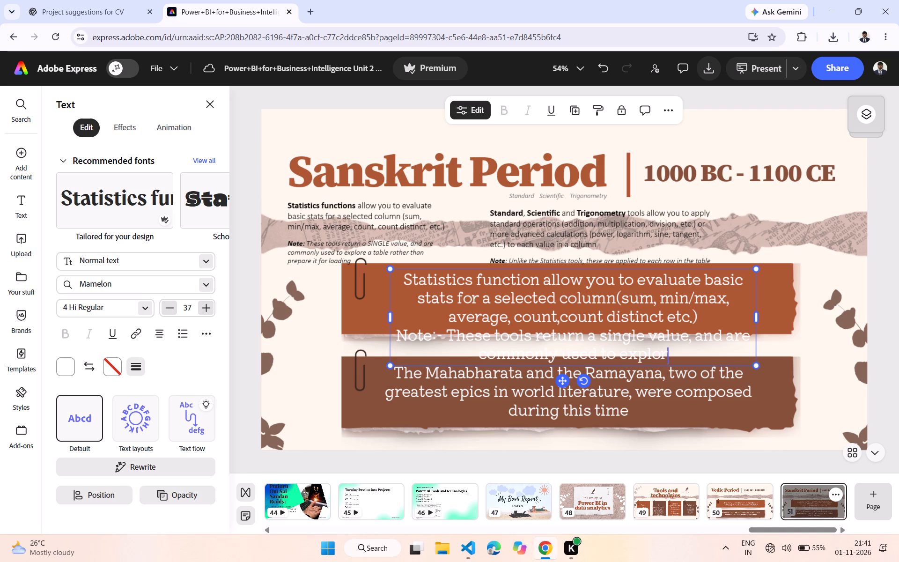
type("e a")
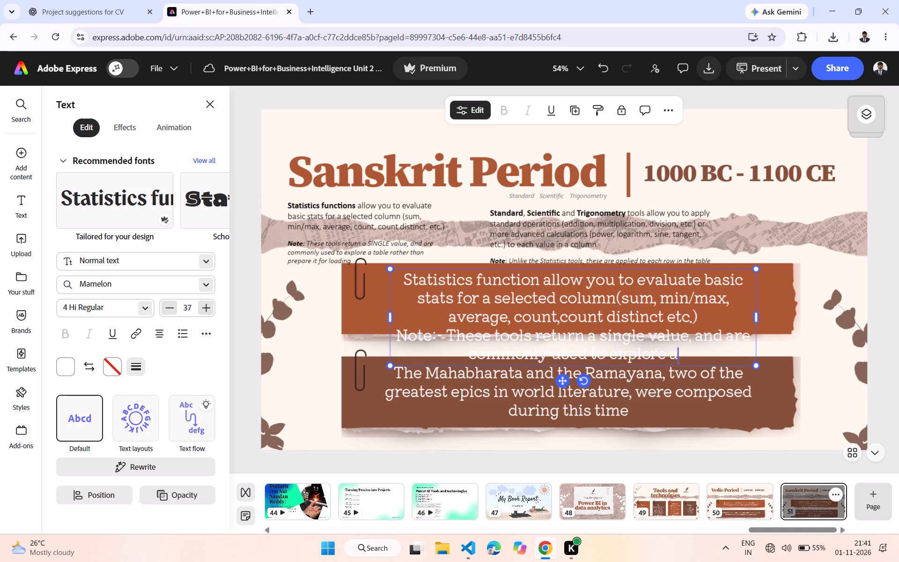
Complete the upper card's note with "table rather than prepare it for loading".
key("space")
key("t")
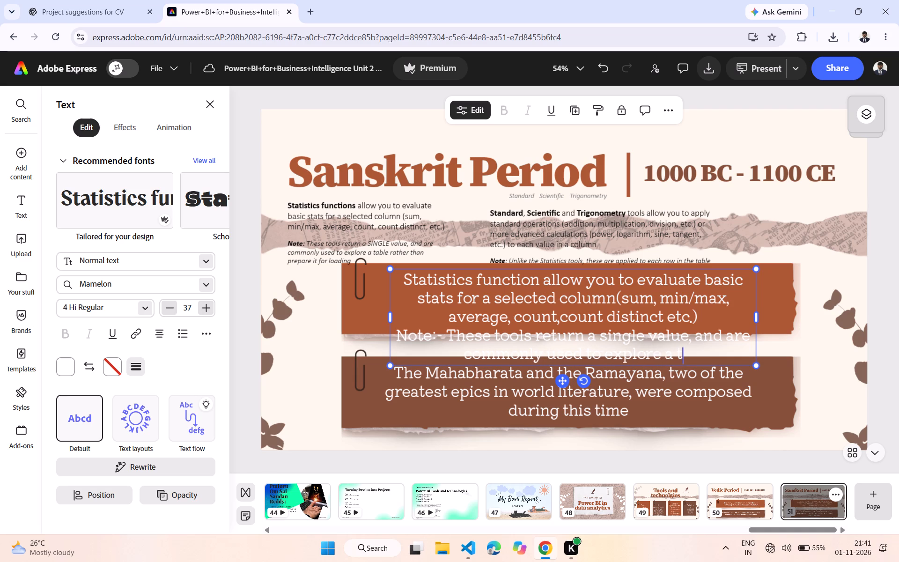
type("able rather th")
key("a")
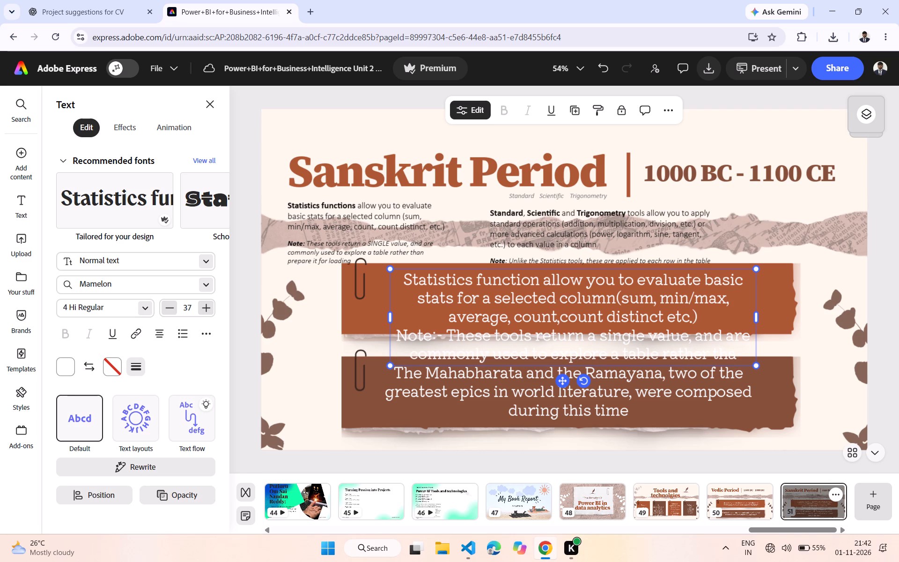
key("n")
key("space")
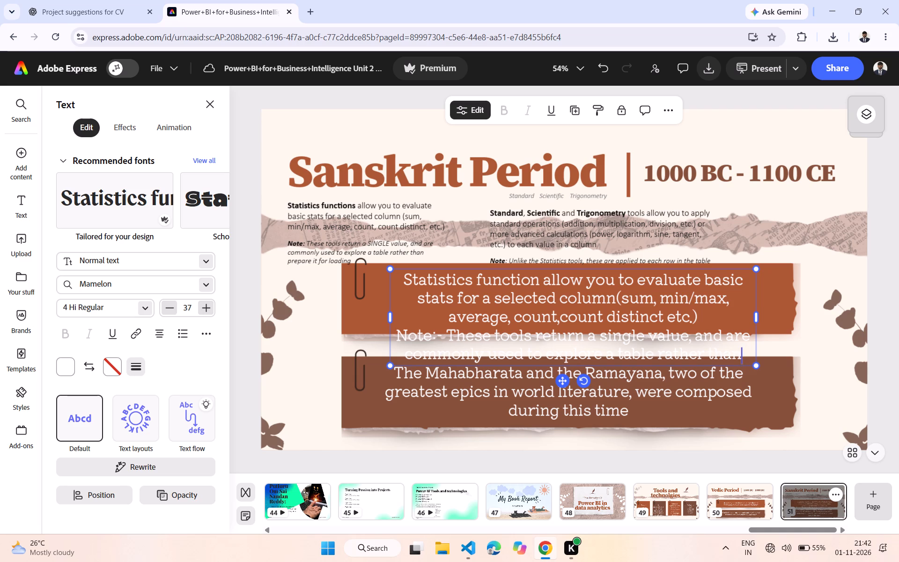
type("pre")
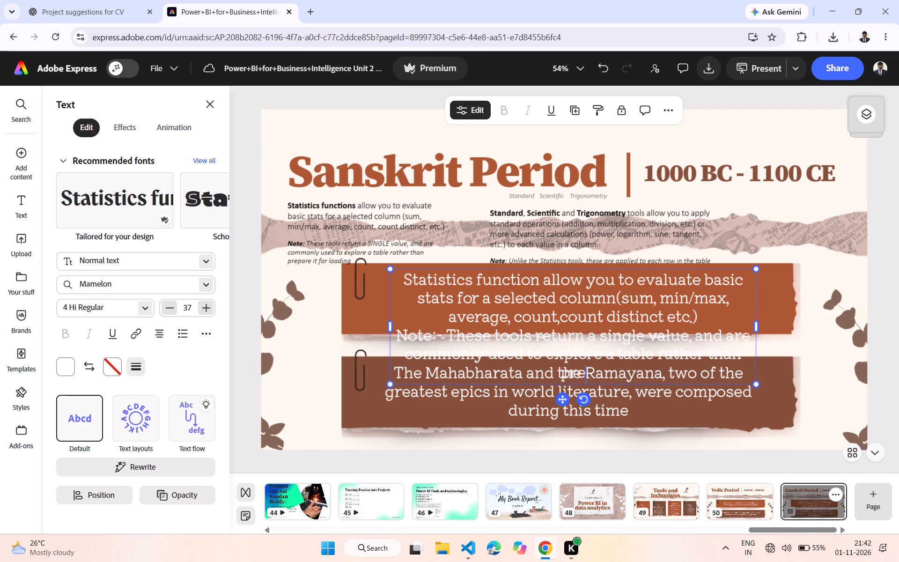
key("p")
key("a")
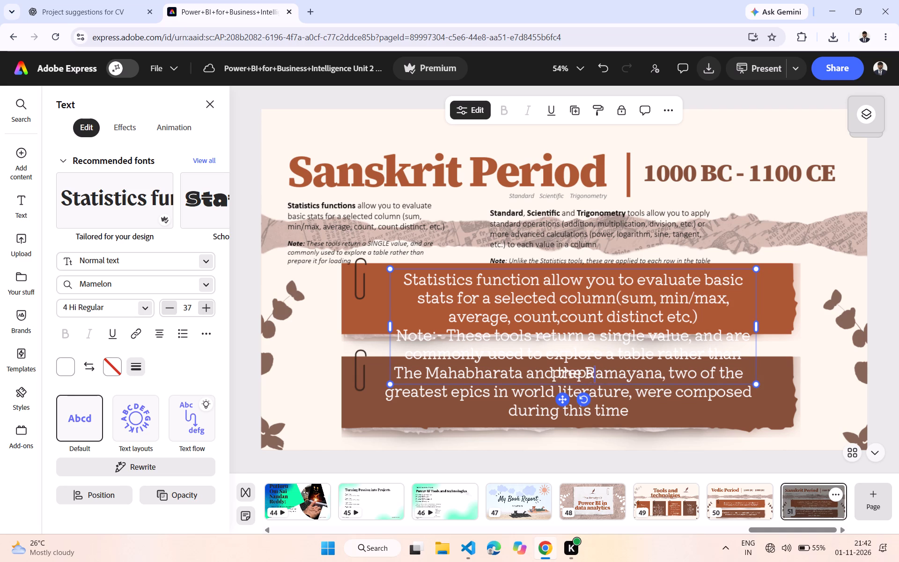
type("re")
key("space")
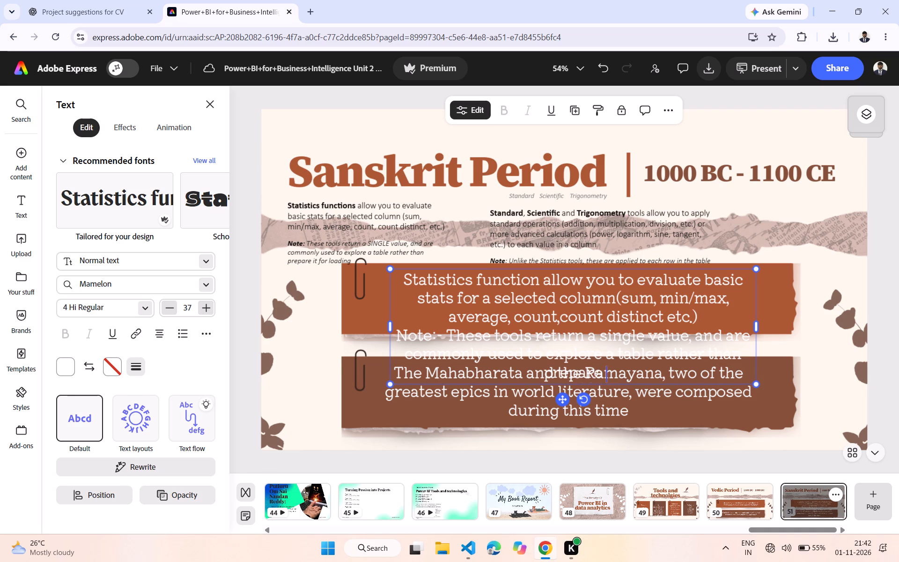
type("it for loading")
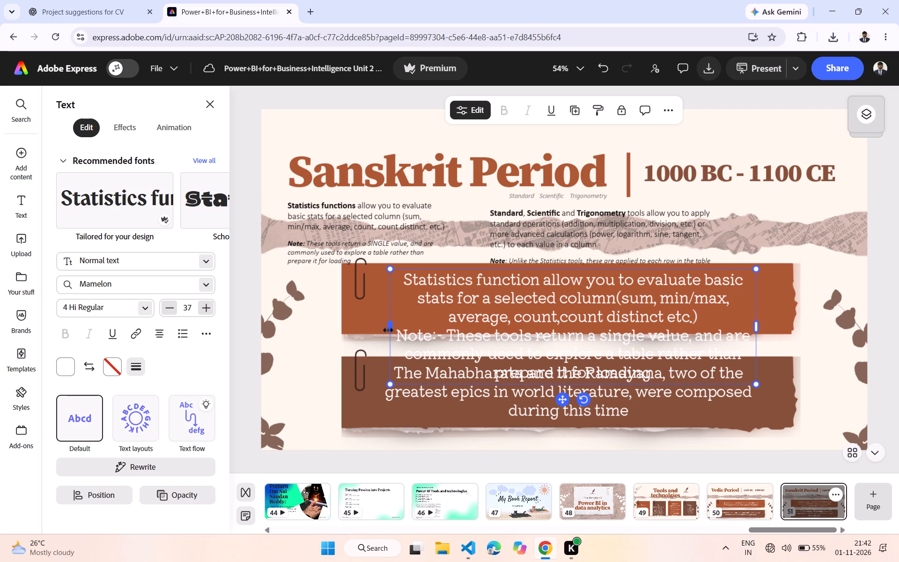
Widen the upper card's text box on both sides, slightly past the edges of the card.
left_click_drag(388, 330, 376, 328)
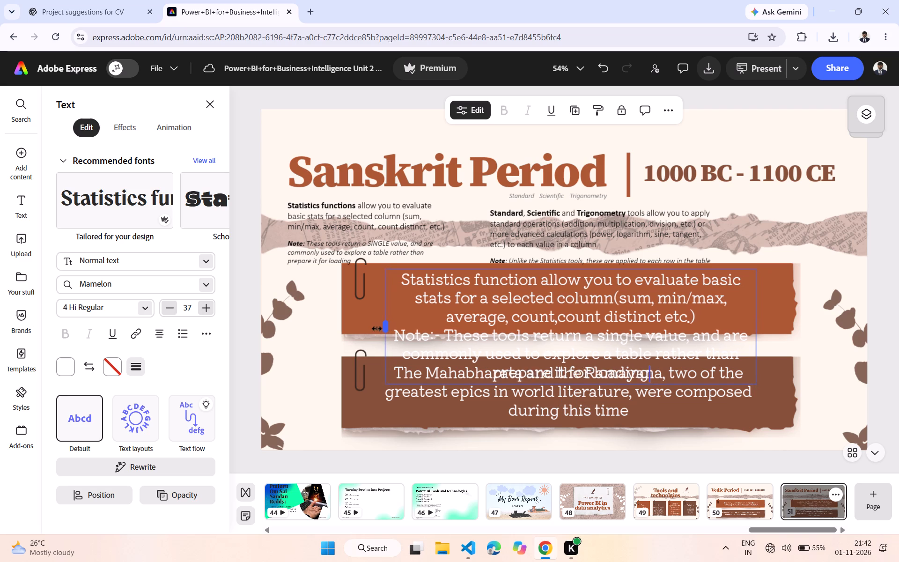
left_click_drag(376, 328, 324, 316)
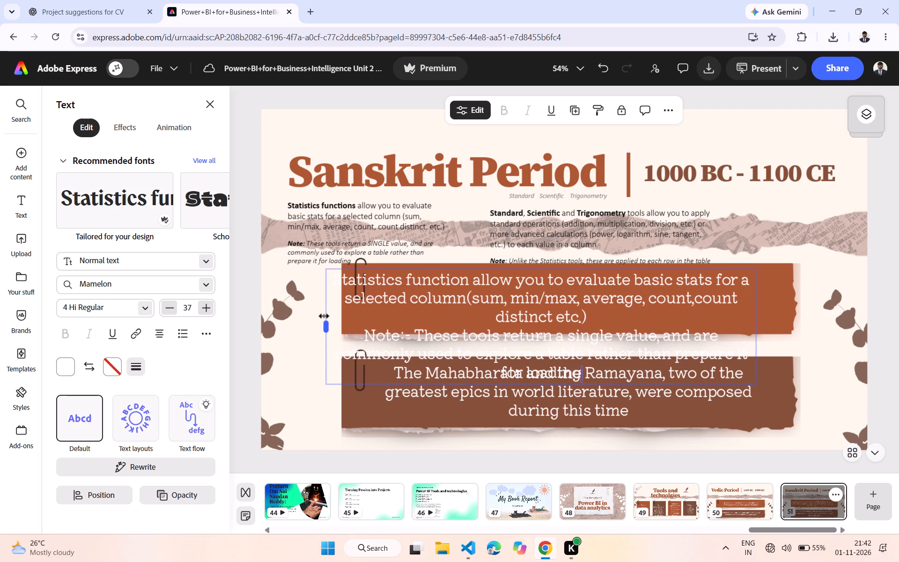
left_click_drag(324, 316, 325, 316)
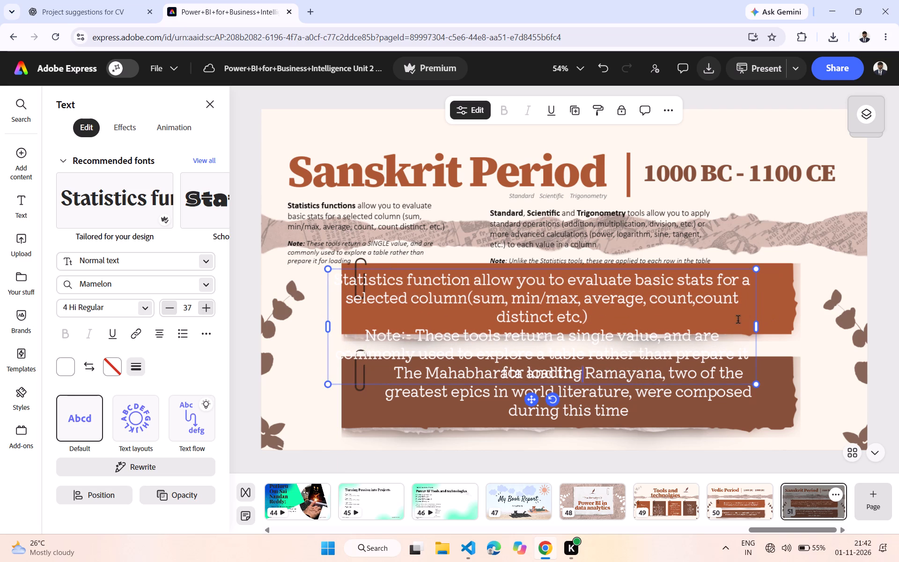
left_click_drag(757, 326, 783, 321)
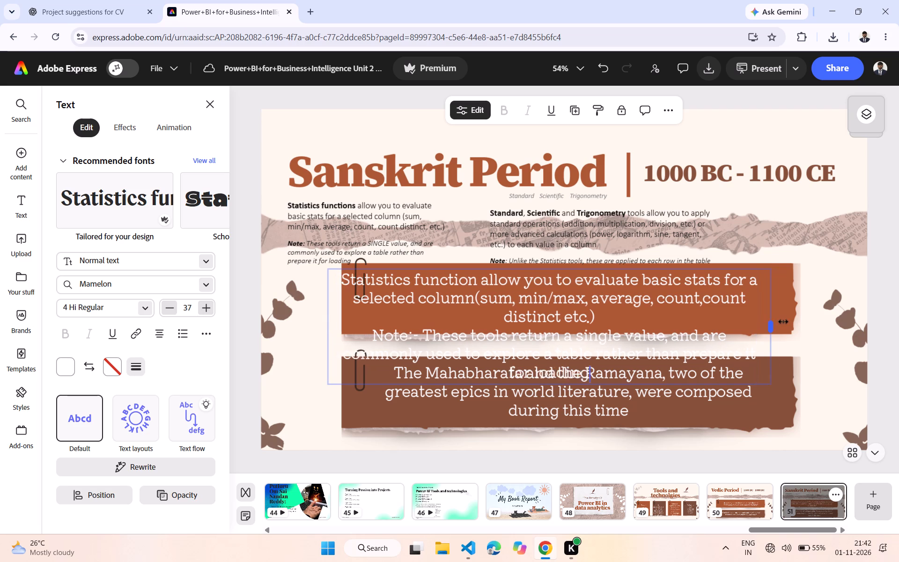
left_click_drag(783, 321, 821, 317)
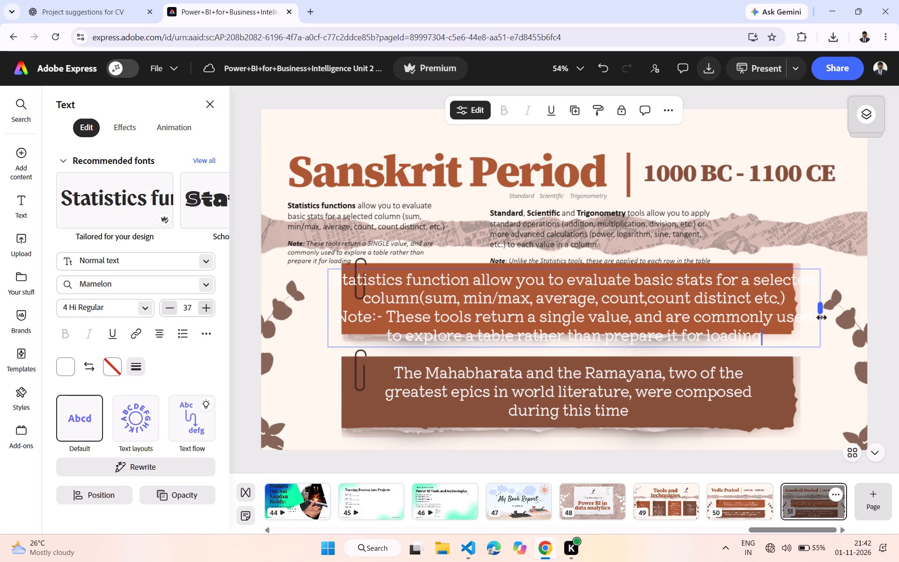
left_click_drag(821, 317, 839, 317)
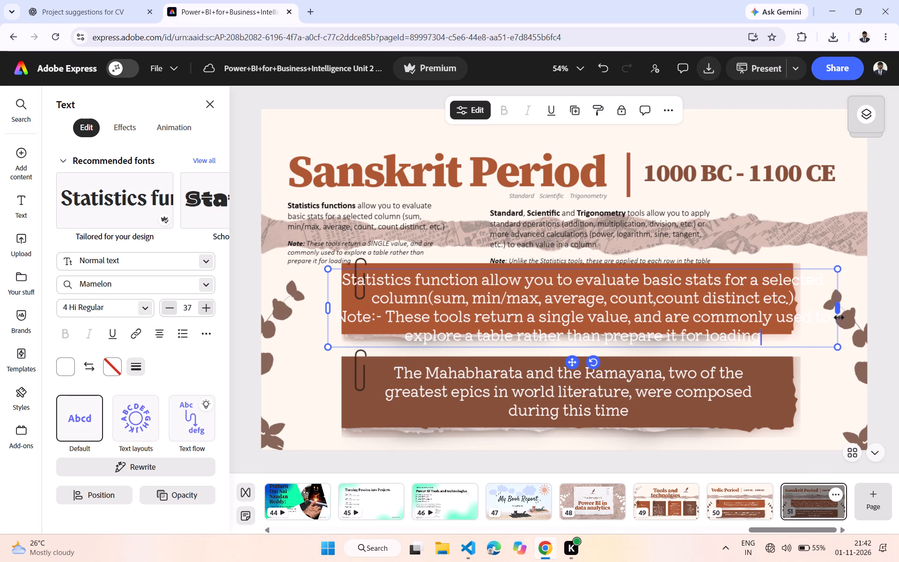
Reduce the font size of all the upper card's text to 22.
key("ctrl+a")
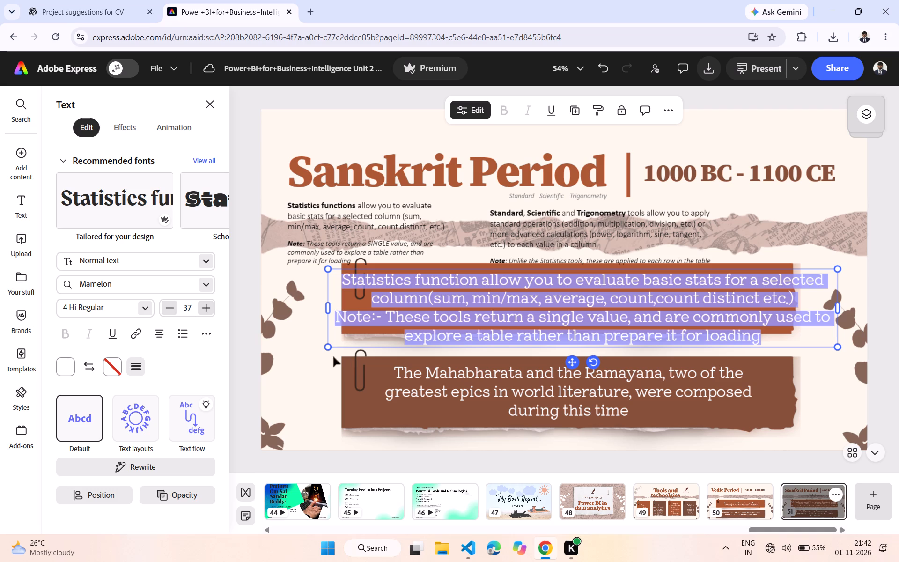
triple_click(172, 309)
triple_click(172, 309)
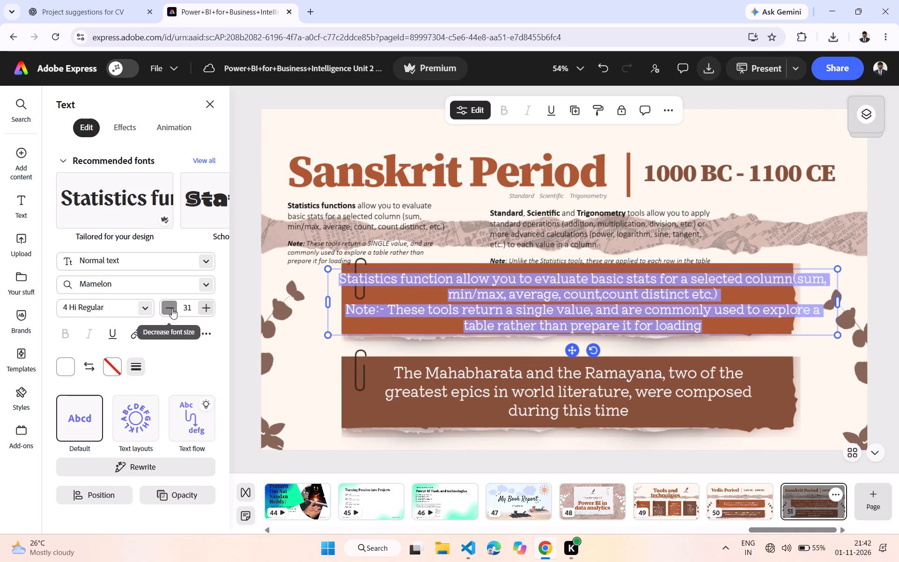
triple_click(172, 309)
left_click(172, 309)
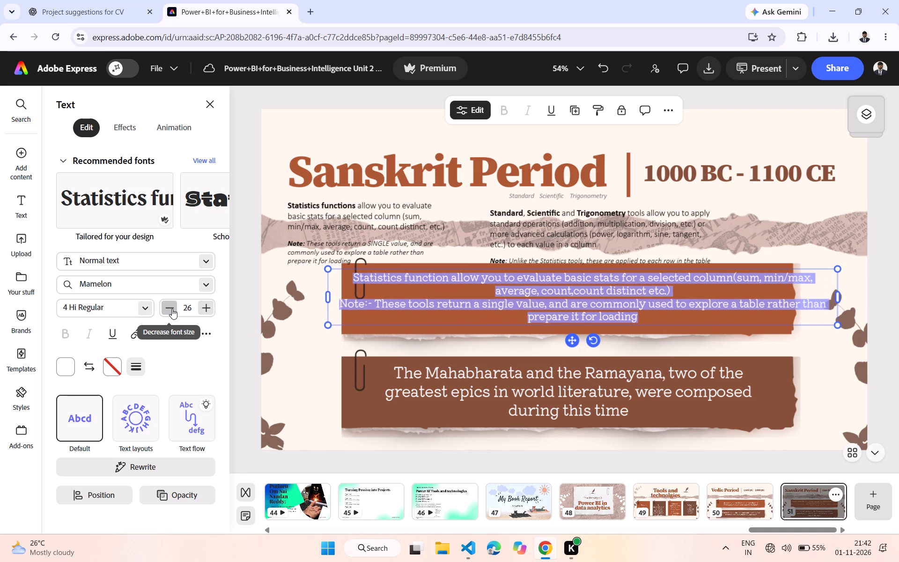
triple_click(172, 309)
left_click(172, 309)
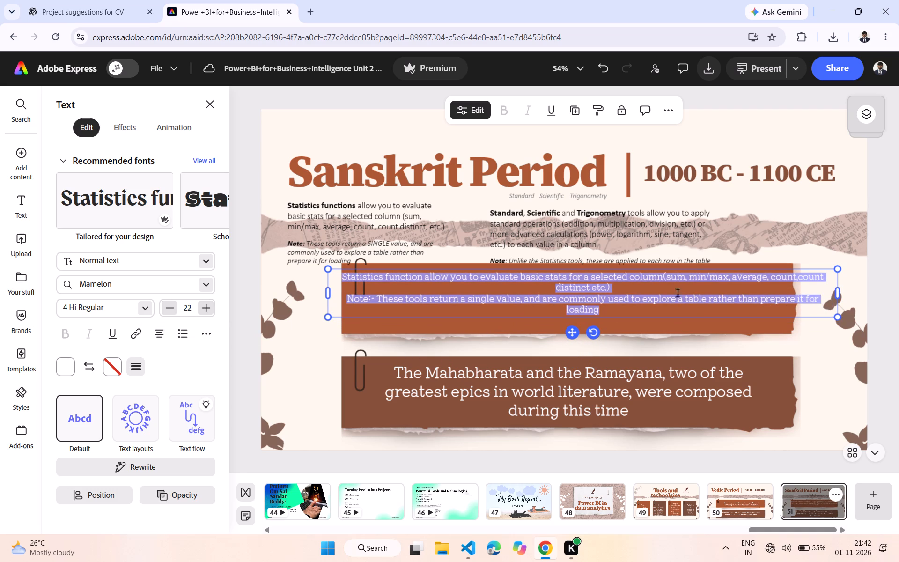
Insert a line break in the upper card's note before "rather than prepare it for loading".
left_click(709, 297)
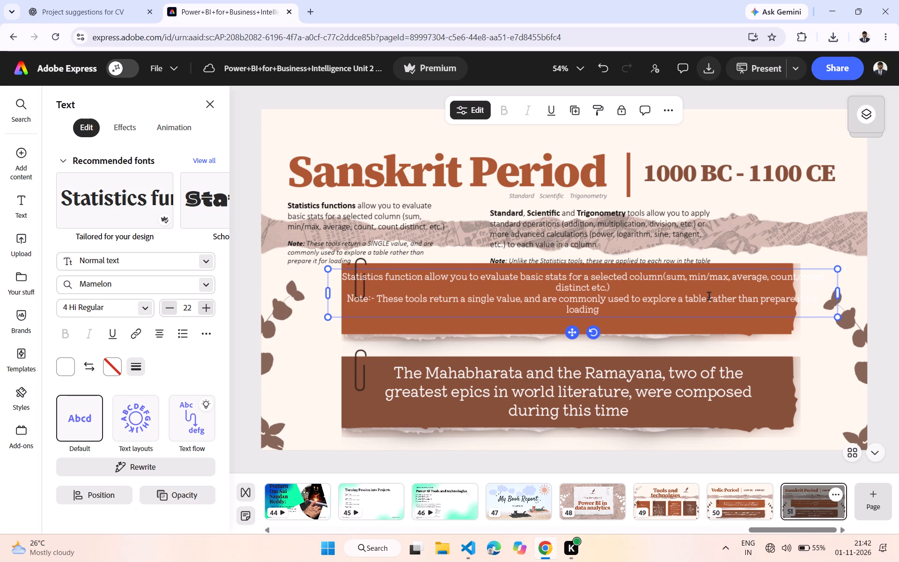
key("Return")
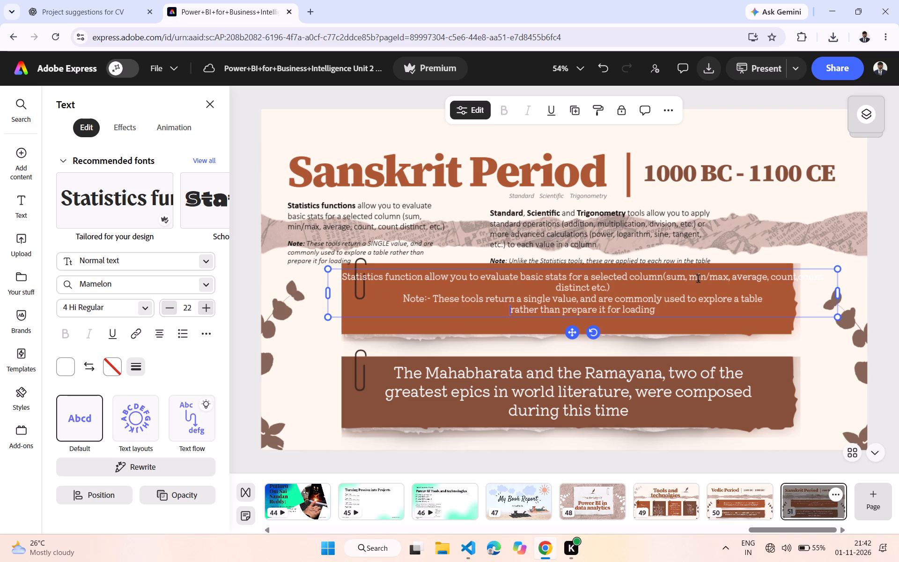
Insert a line break before "min/max" in the upper card's statistics text.
left_click(688, 279)
key("Return")
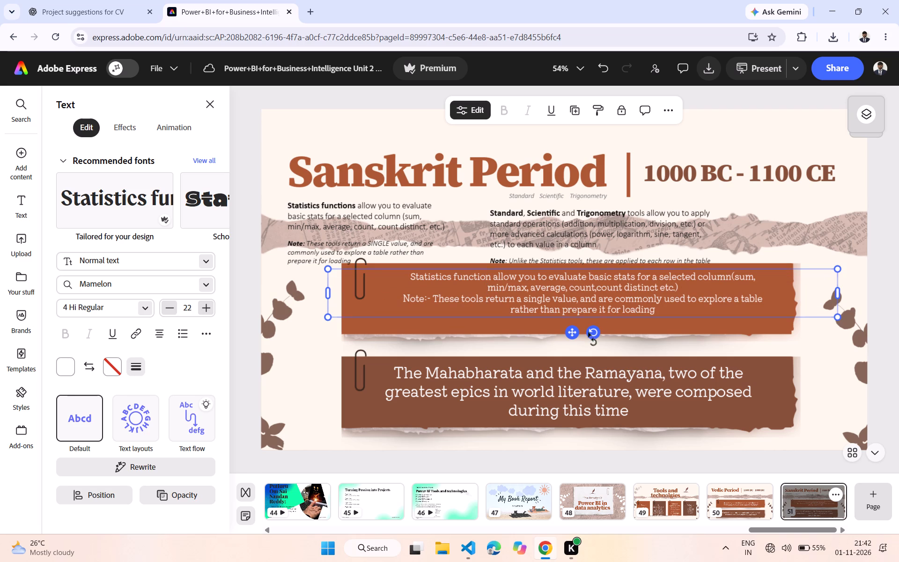
Increase the font size of all the upper card's text to 27.
key("ctrl+a")
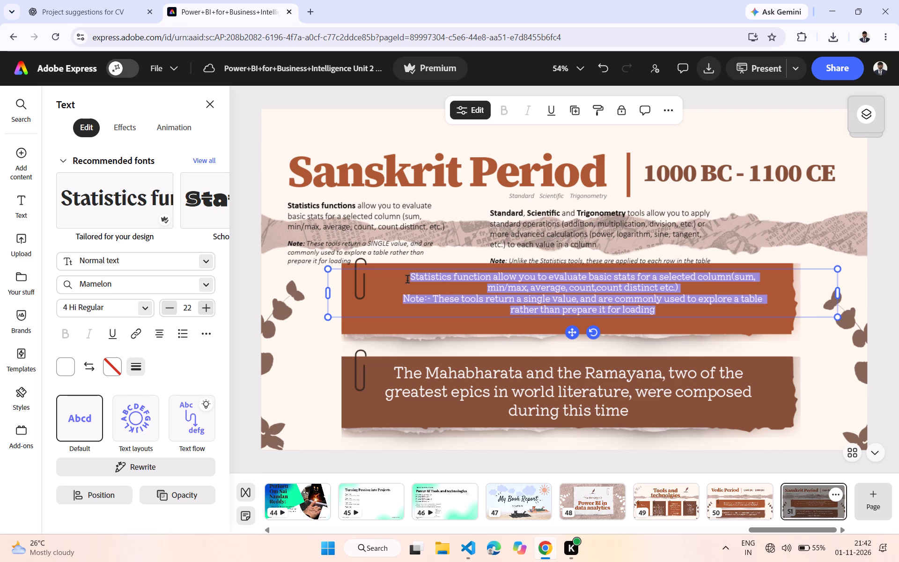
triple_click(207, 312)
double_click(207, 312)
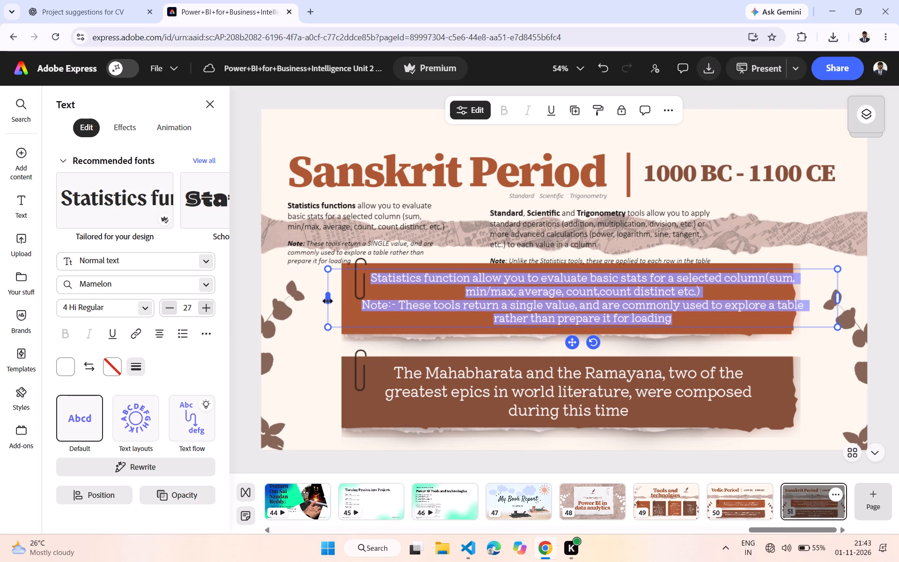
Narrow the upper card's text box to about the card's width and move it so the text sits centred on the card.
left_click_drag(327, 301, 386, 310)
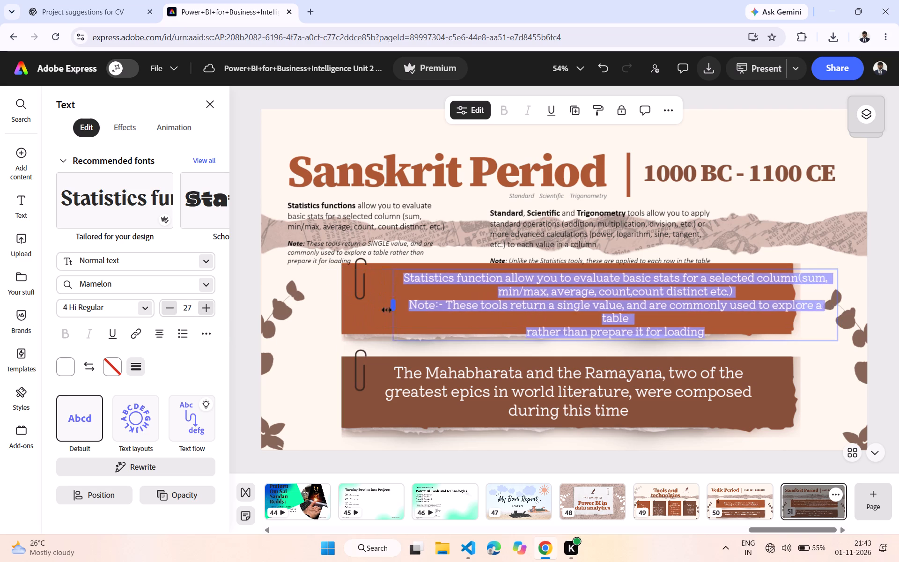
left_click_drag(386, 310, 377, 310)
left_click_drag(441, 327, 423, 328)
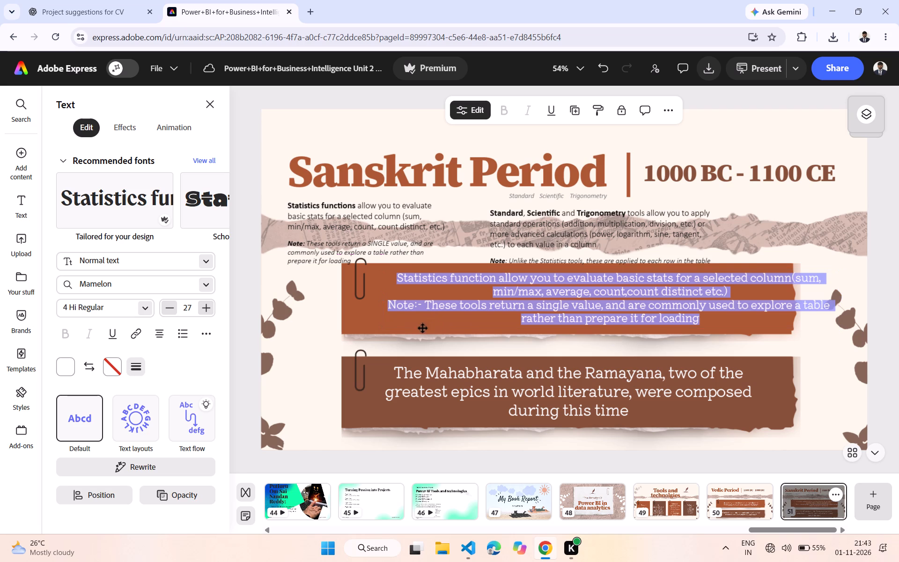
left_click_drag(423, 328, 399, 330)
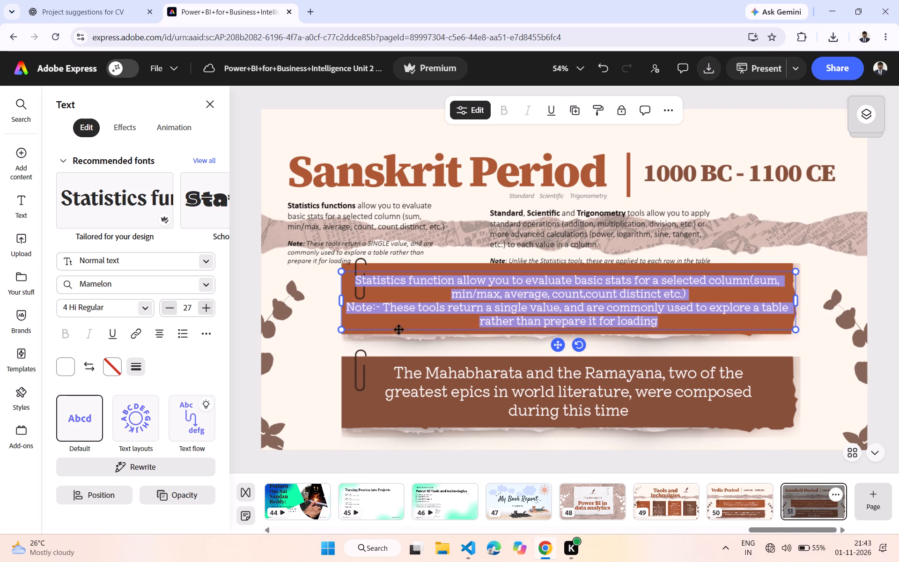
left_click(466, 371)
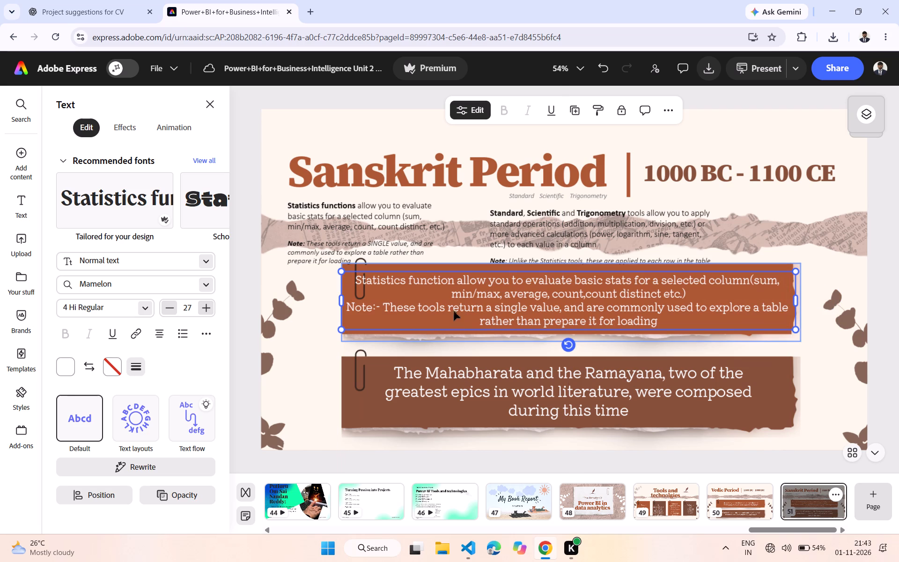
Replace the lower card's Mahabharata text box with a copy of the upper card's text box, centred on the lower card.
left_click(453, 309)
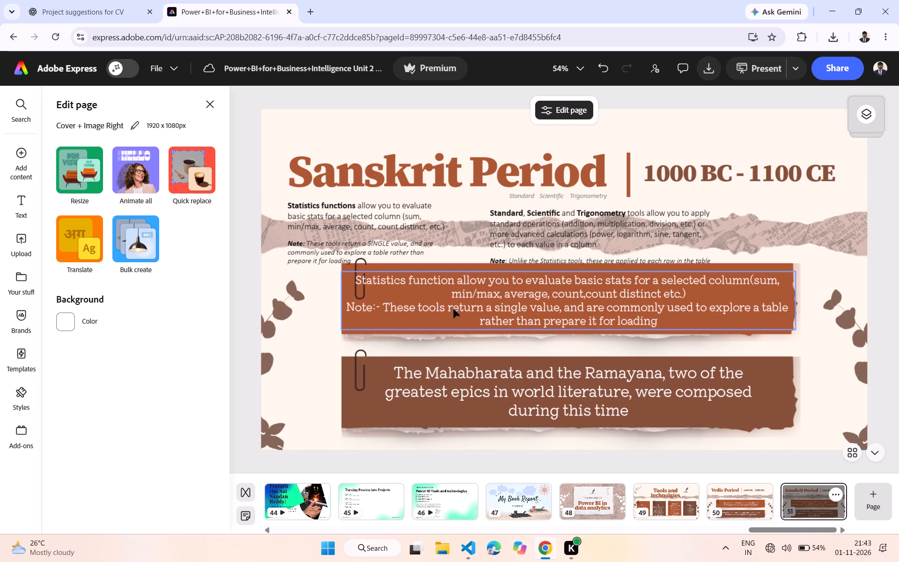
key("ctrl+c")
left_click(453, 309)
key("ctrl+c")
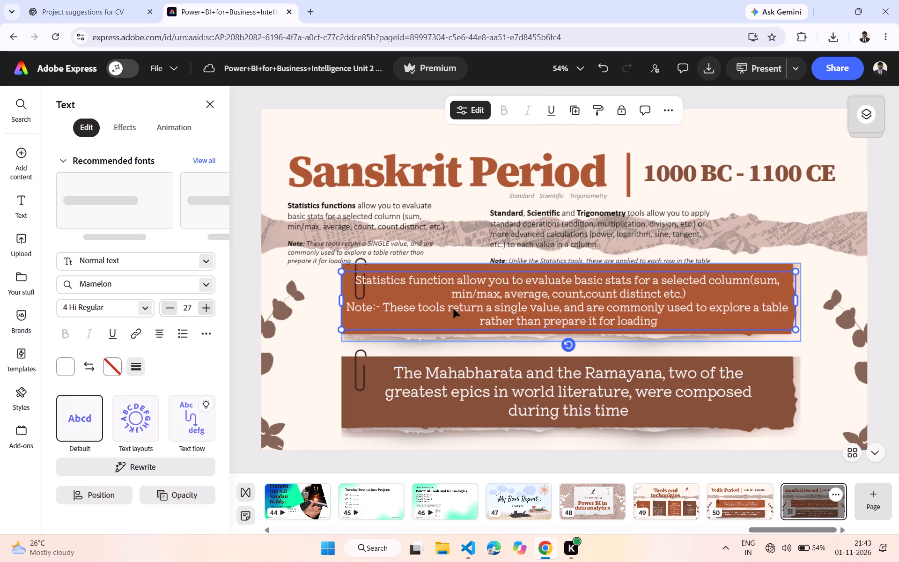
left_click(469, 375)
key("BackSpace")
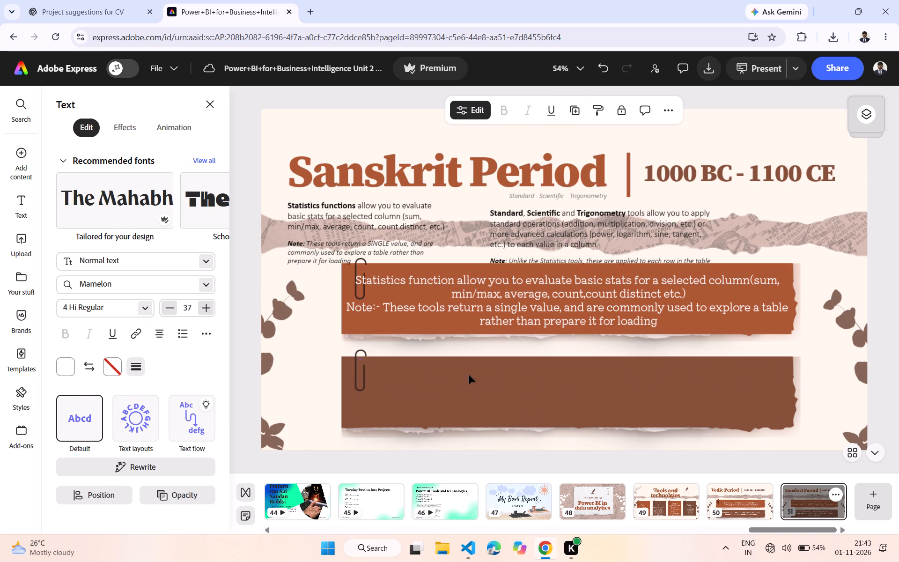
key("ctrl+v")
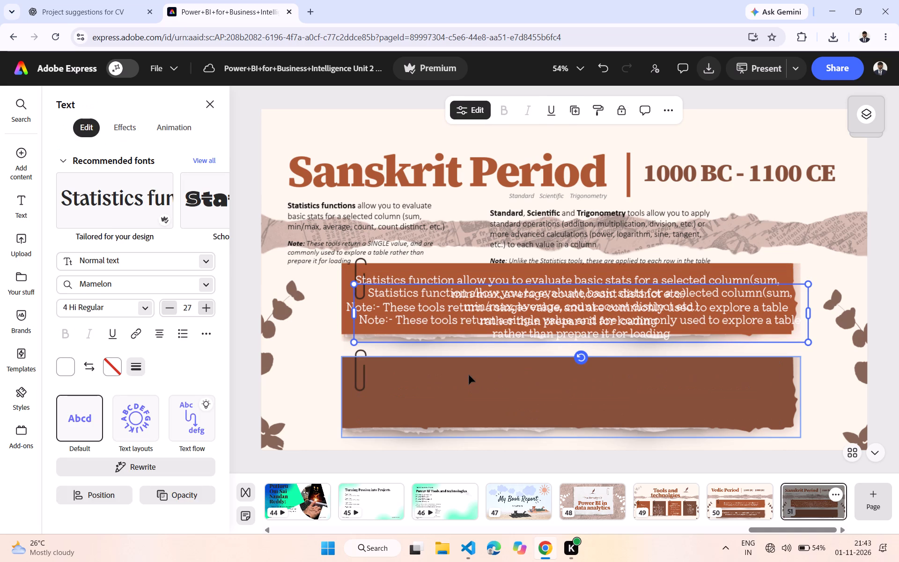
left_click_drag(490, 339, 493, 413)
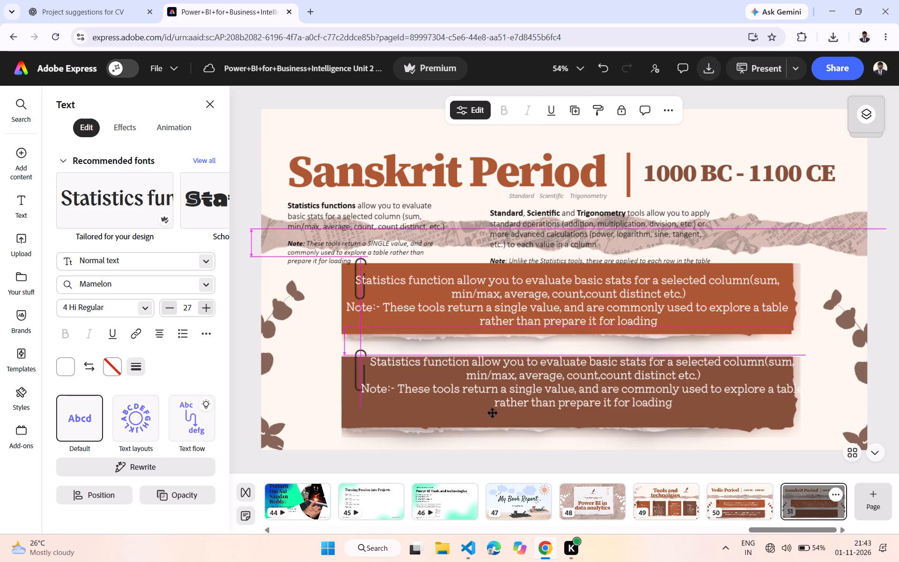
left_click_drag(493, 413, 475, 419)
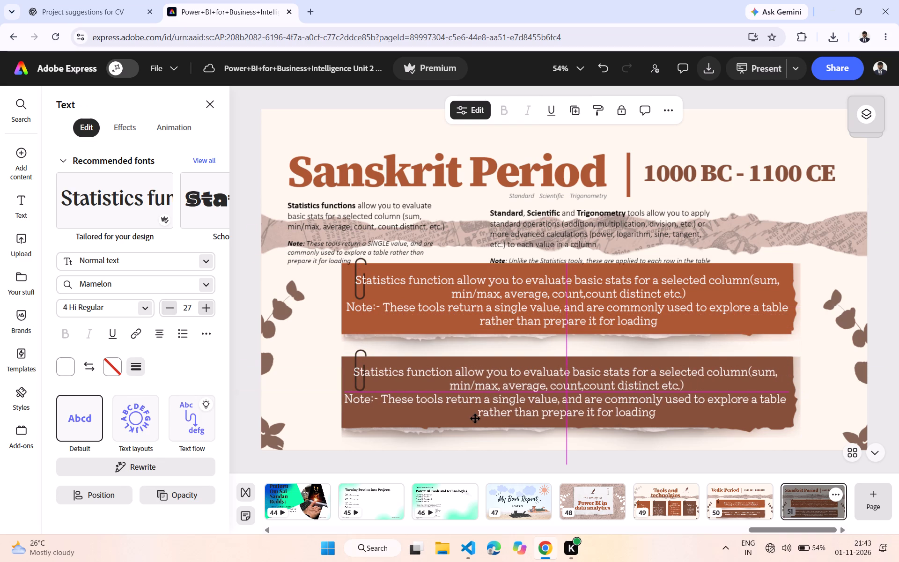
left_click_drag(475, 419, 476, 418)
Replace all the copied text on the lower card with "Standard, Scientific and trigonometry tools".
left_click(510, 400)
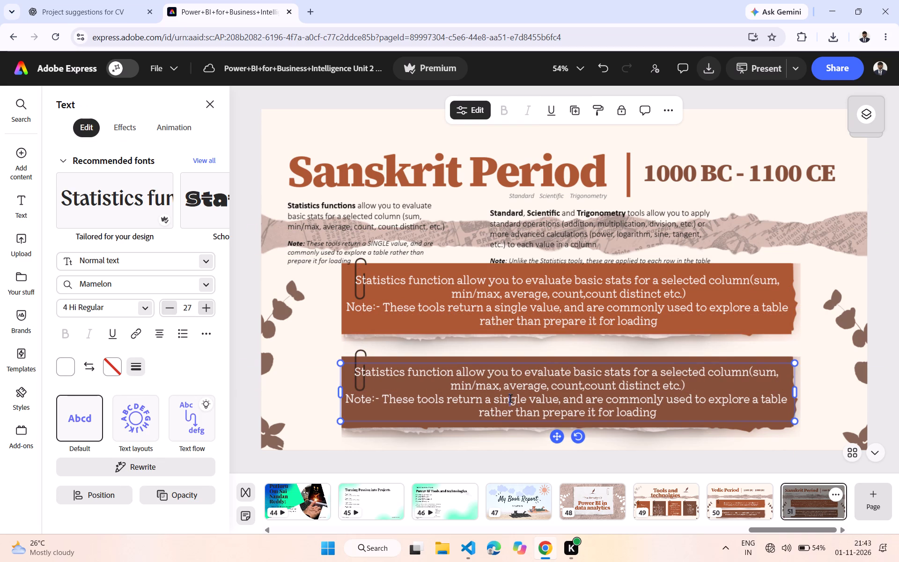
left_click(510, 400)
key("ctrl+a")
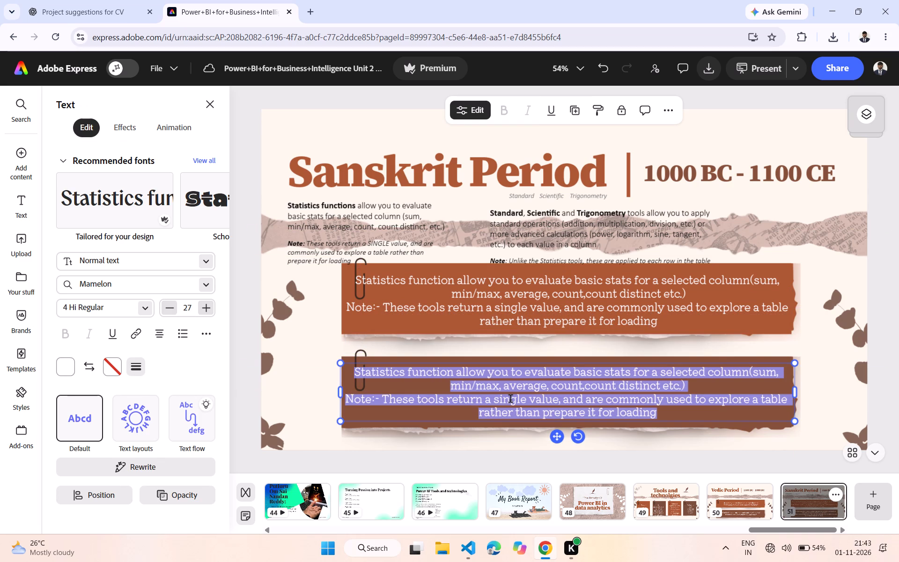
key("BackSpace")
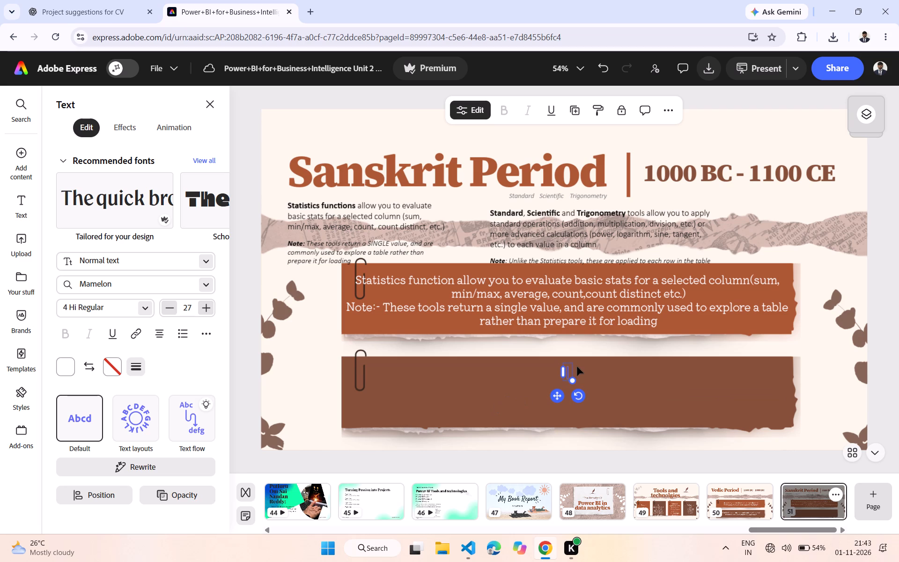
key("shift+s")
type("tande")
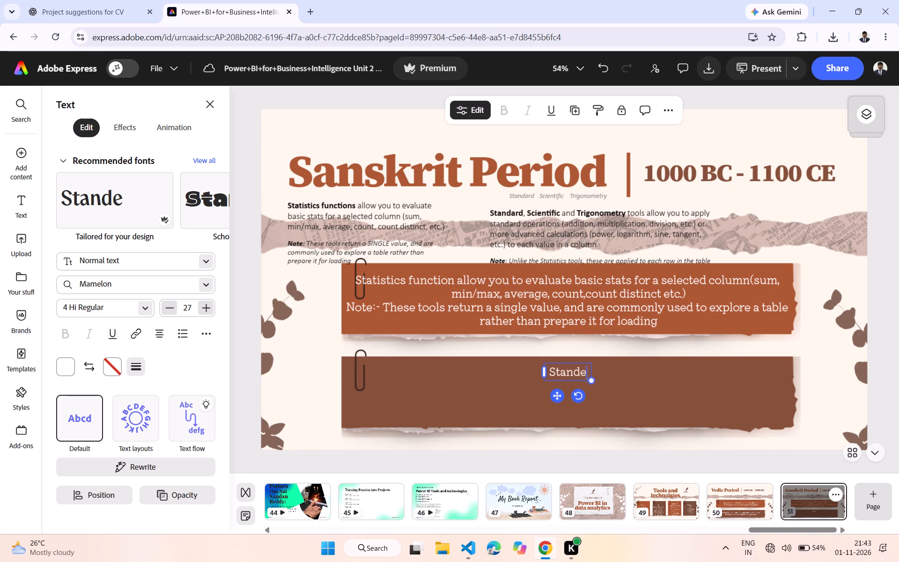
key("BackSpace")
type("ard s")
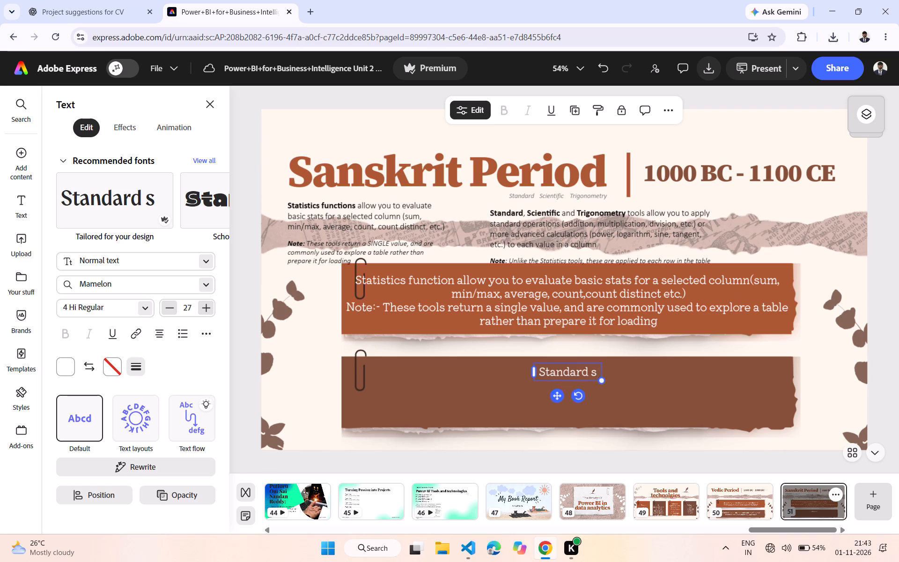
key("equal")
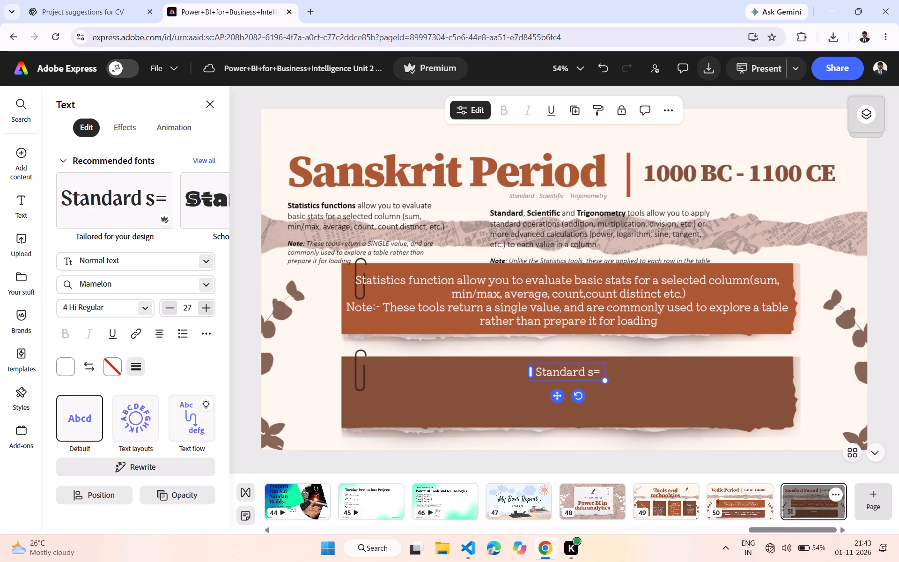
key("BackSpace")
key("BackSpace")
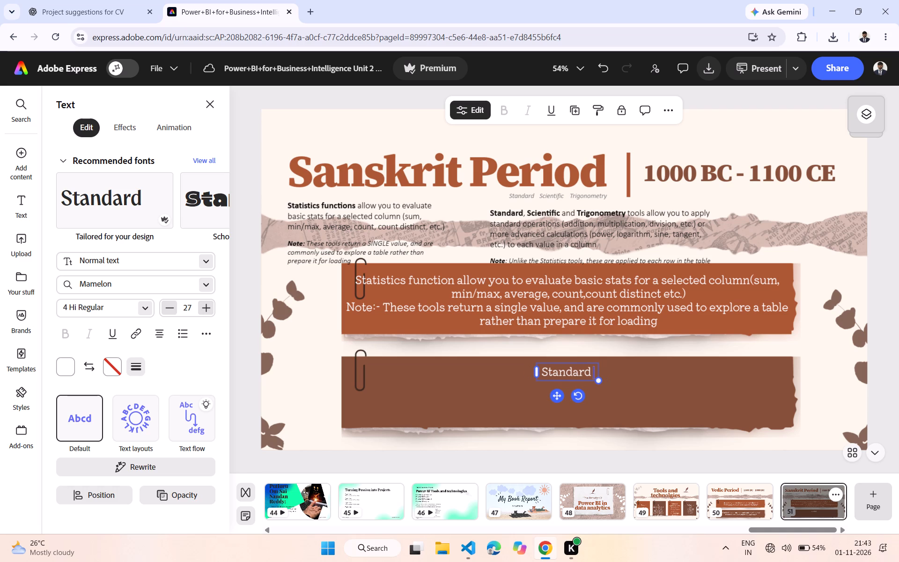
key("BackSpace")
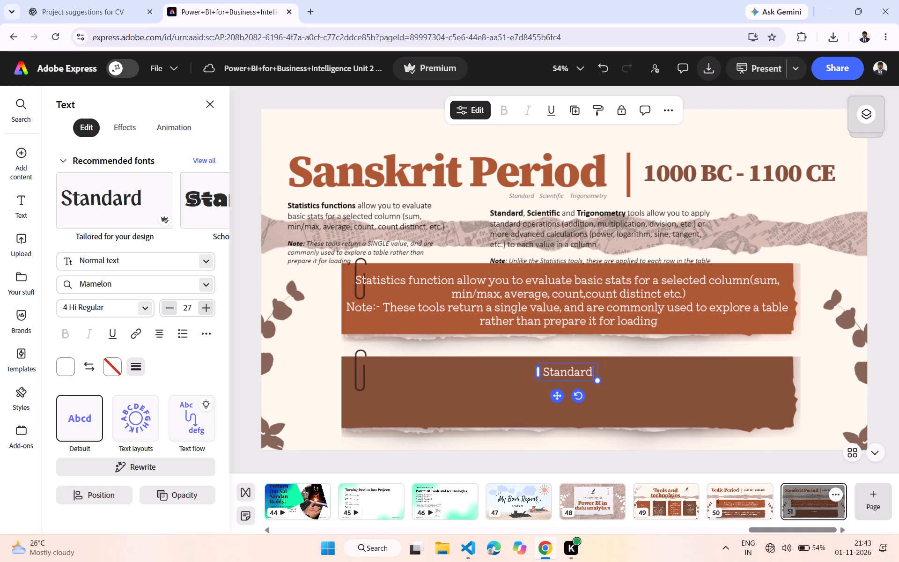
type(", S")
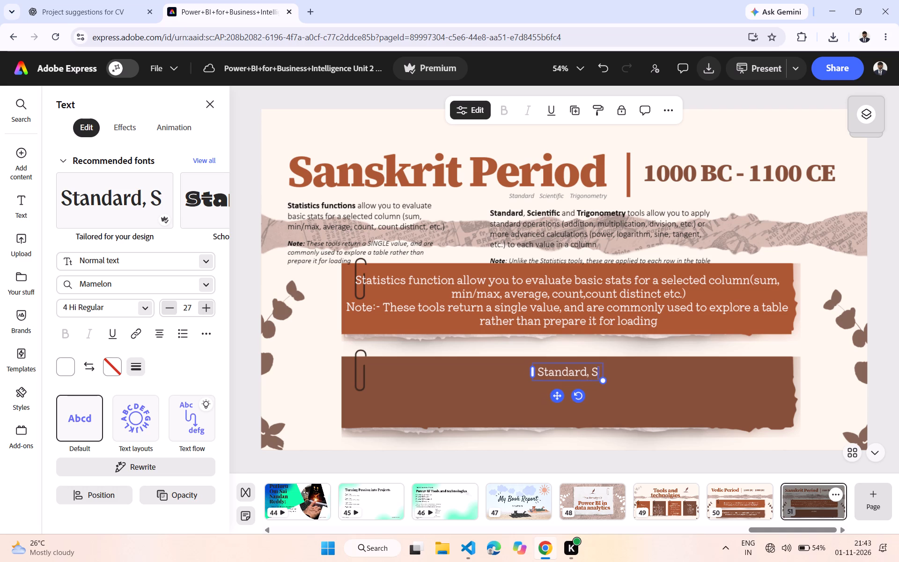
type("cientific and trig")
type("onom")
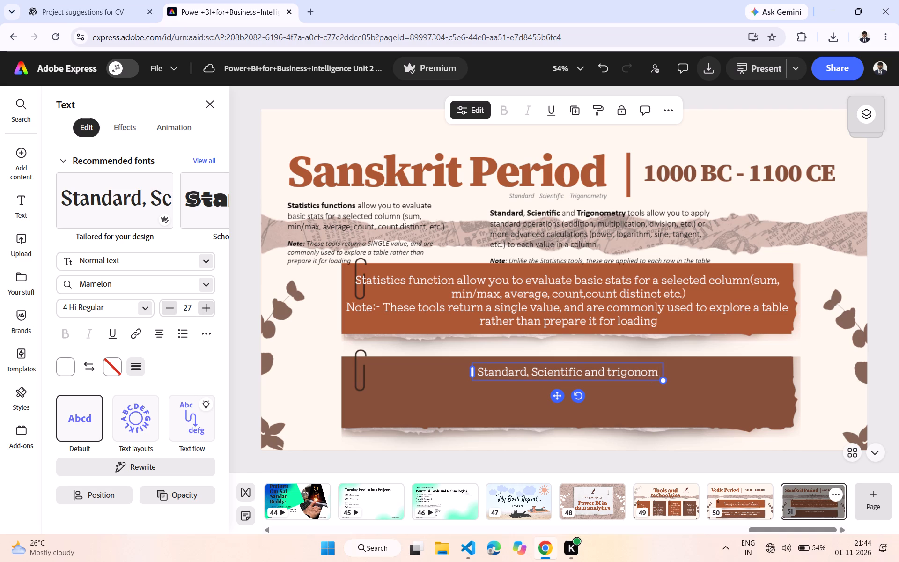
key("e")
type("try")
key("space")
type("t")
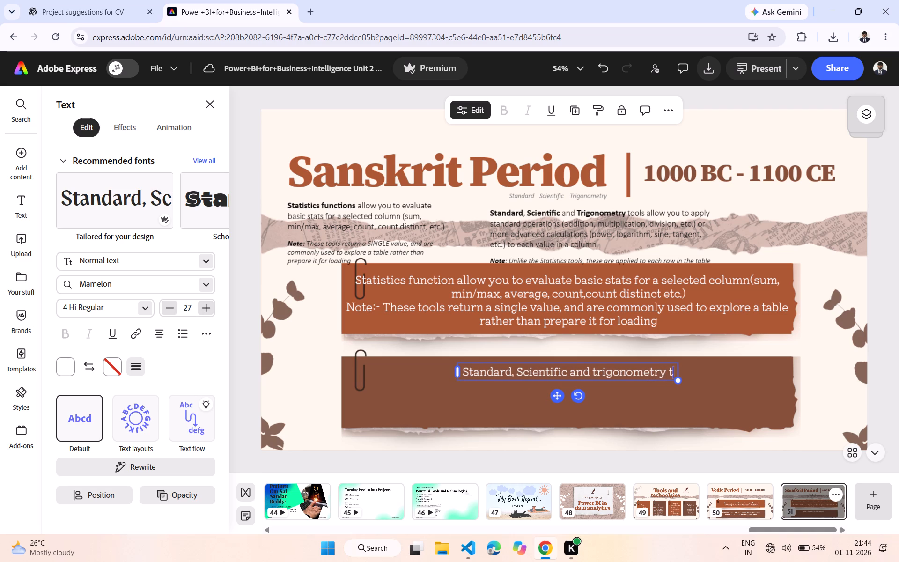
type("oo")
key("l")
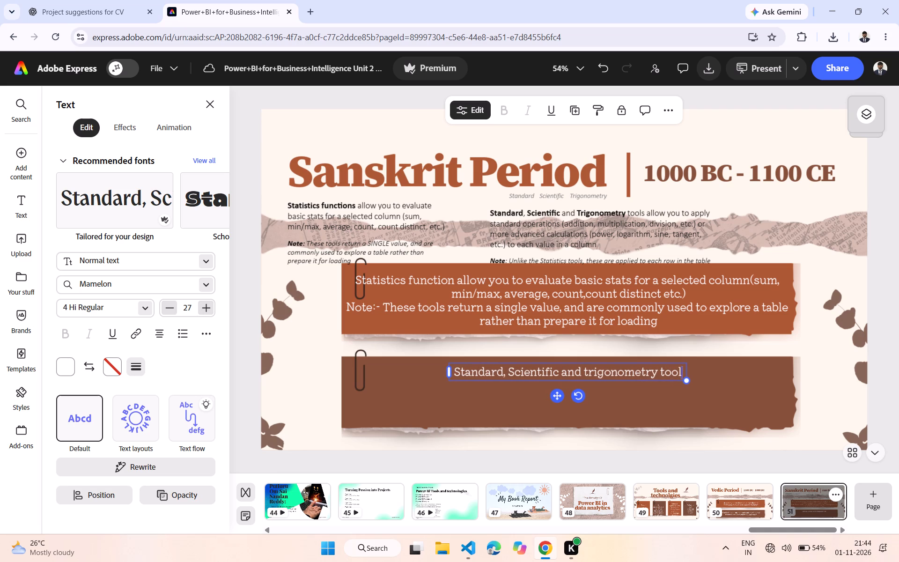
type("s")
Continue the lower card's sentence with "allow you to apply standard operations".
key("space")
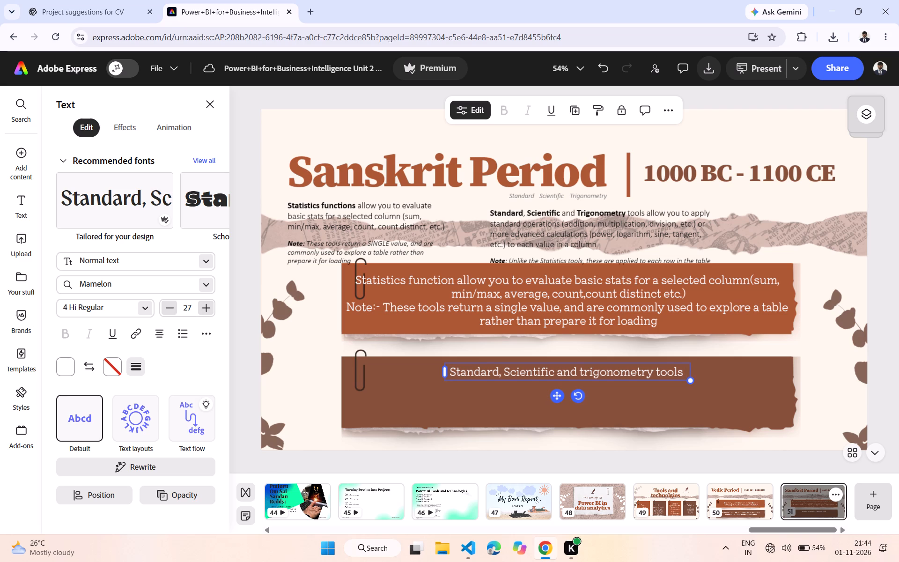
type("allow")
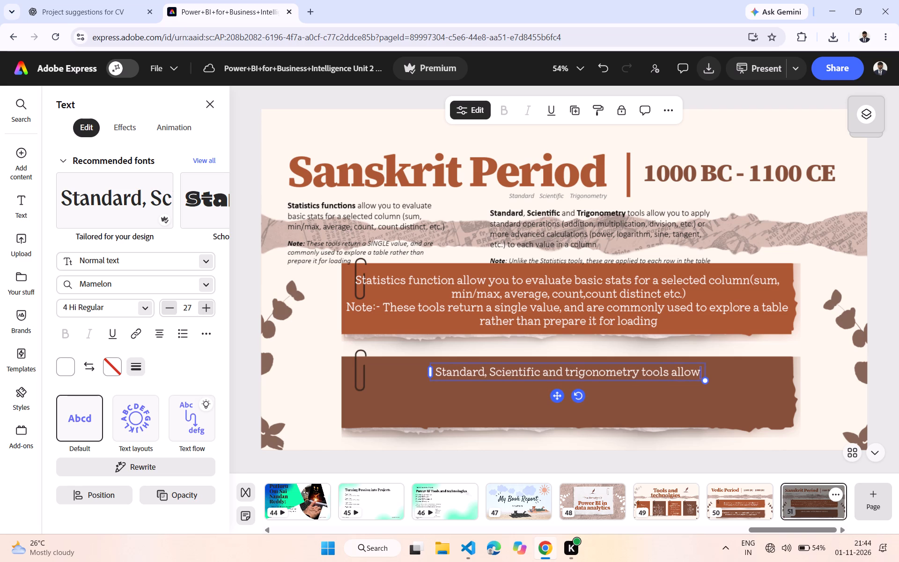
key("space")
type("you to a")
type("ppl")
type("y standard")
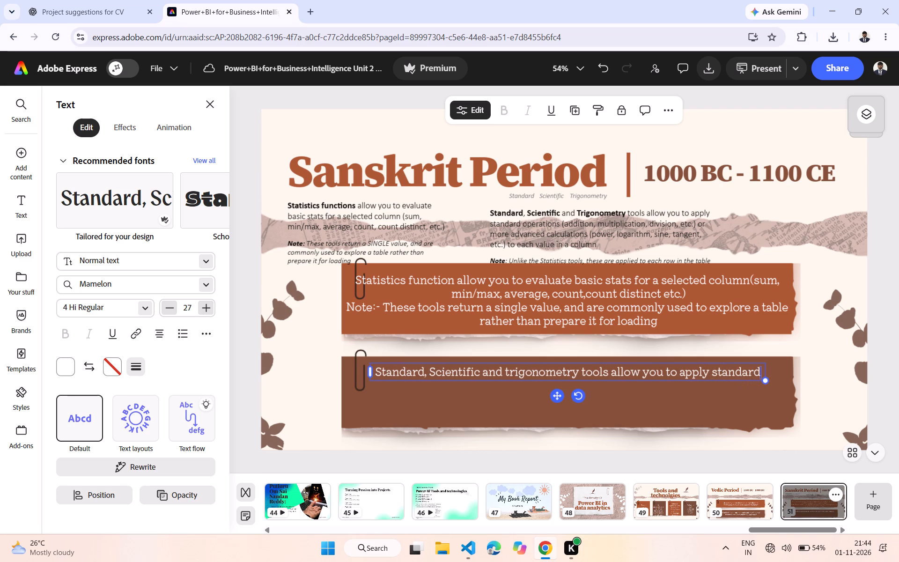
key("space")
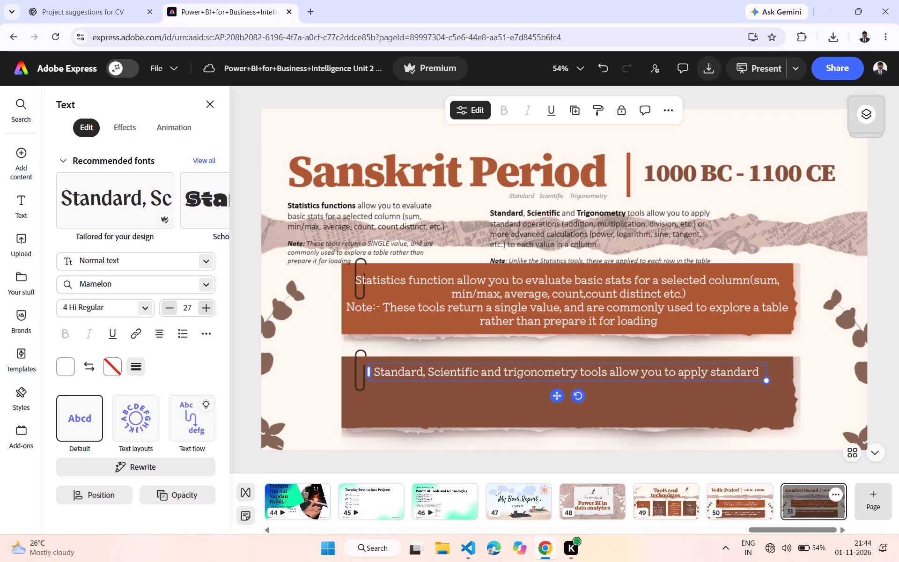
type("operations")
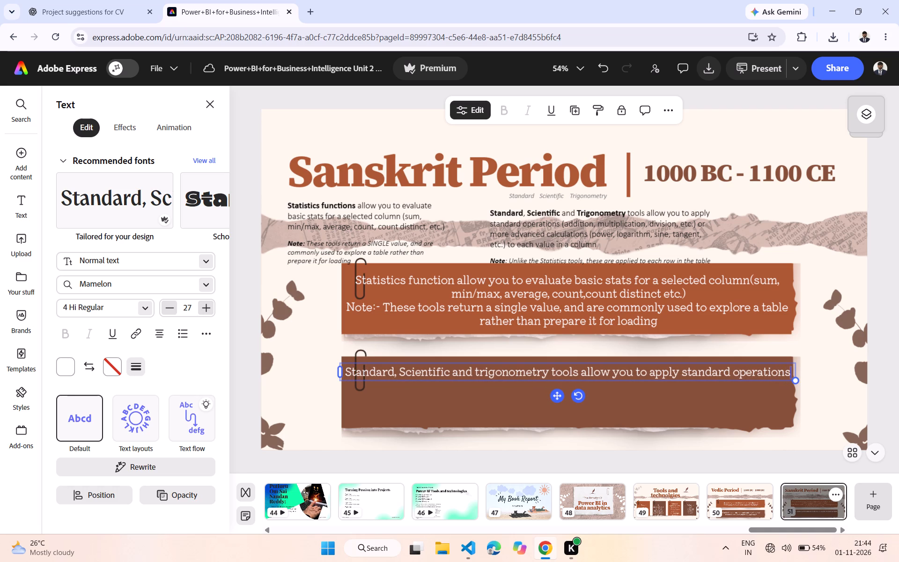
key("shift+parenleft")
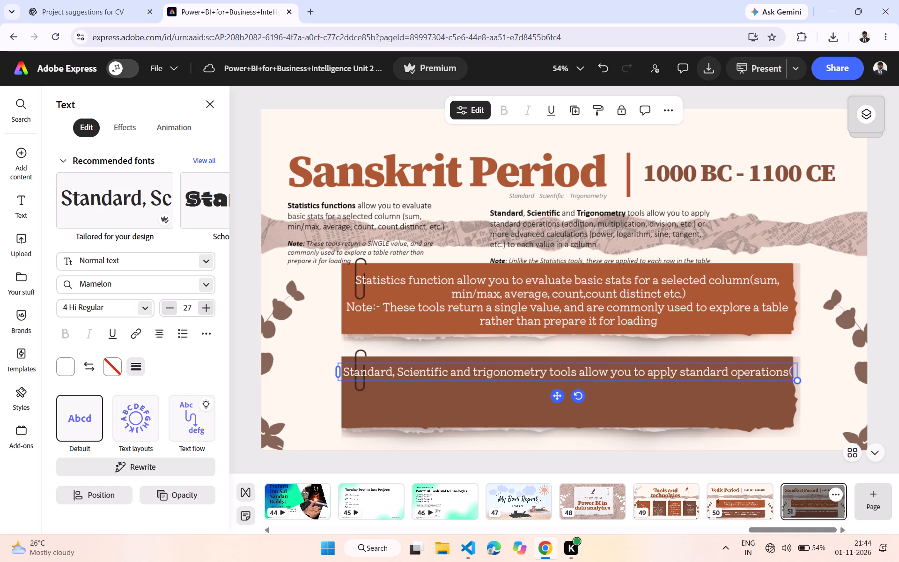
key("BackSpace")
Add "(addition,multiplication,division etc)" on a new line after "standard operations" in the lower card's text.
key("Return")
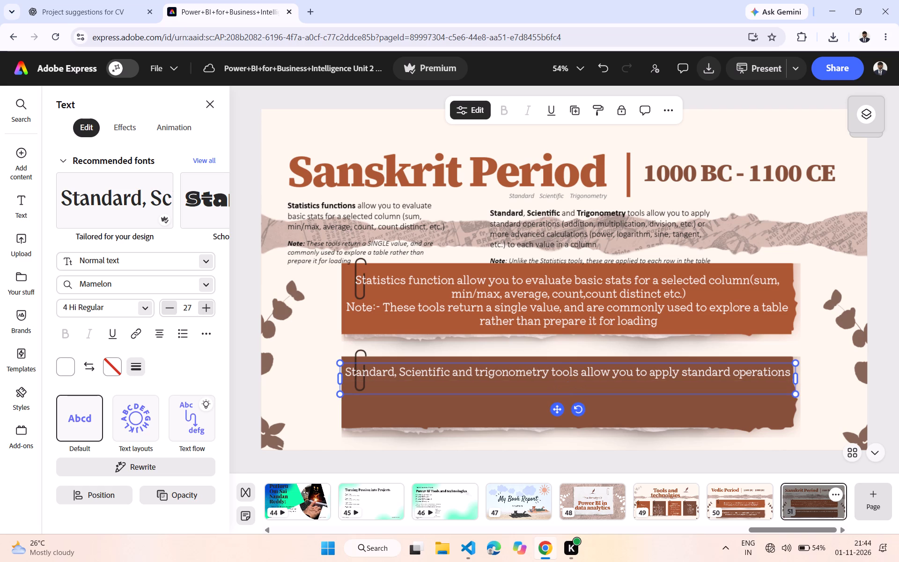
key("shift+parenleft")
type("addition")
type(",mu")
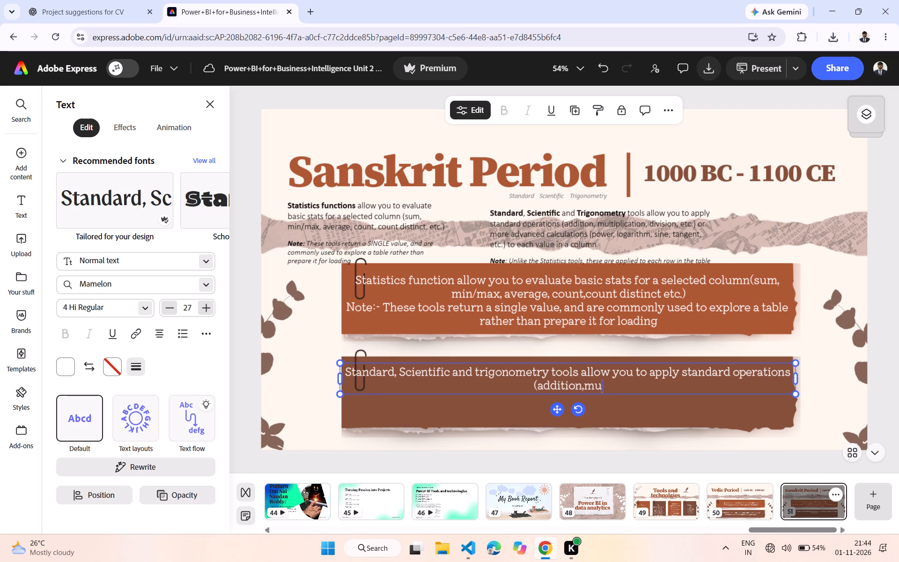
type("ltiplication")
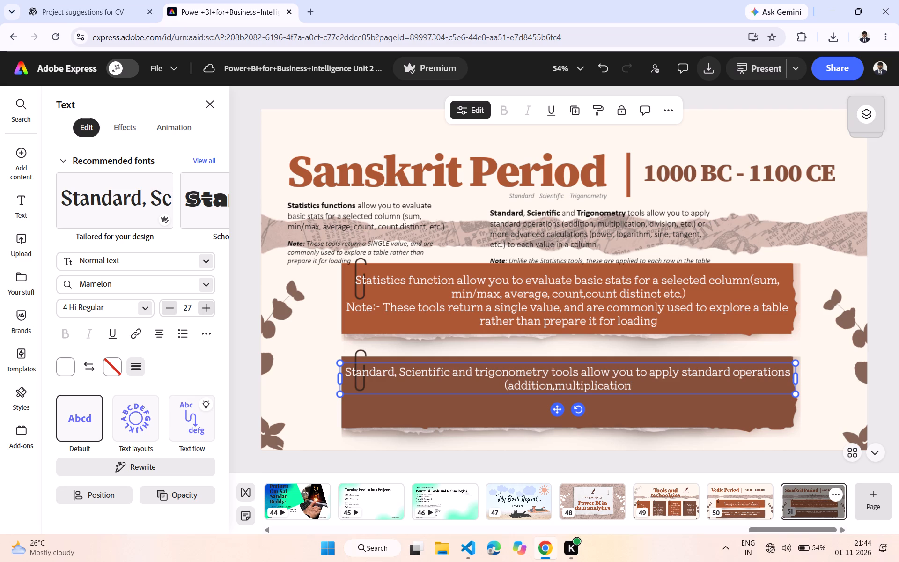
key("comma")
type("division")
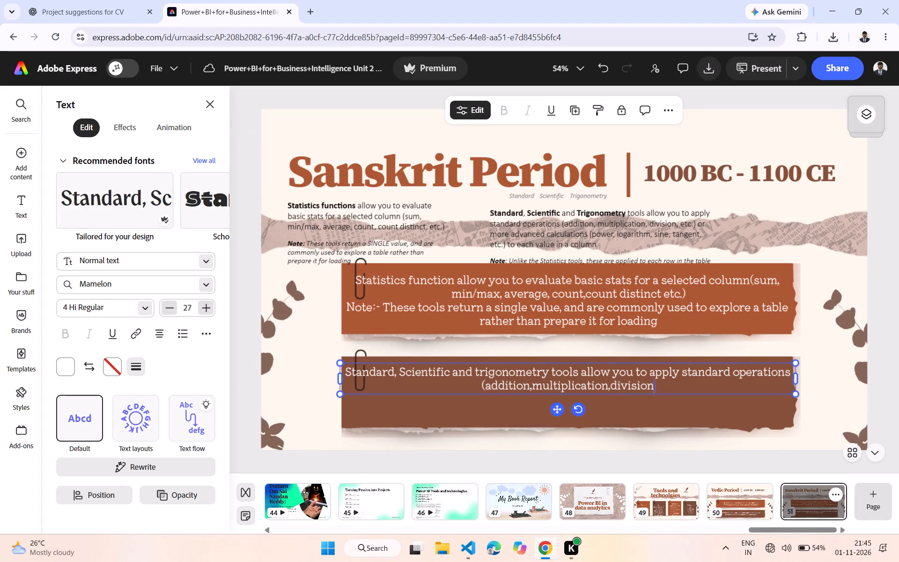
key("space")
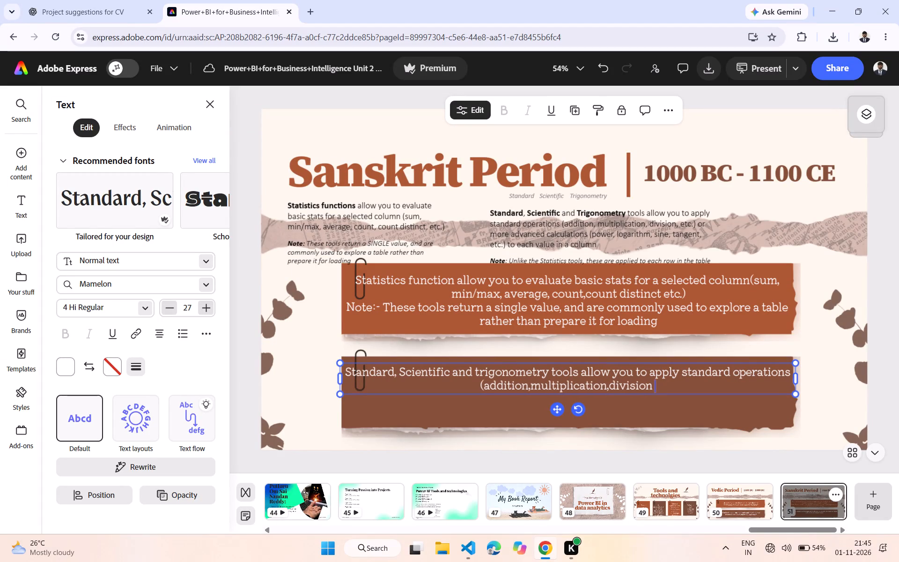
type("etc")
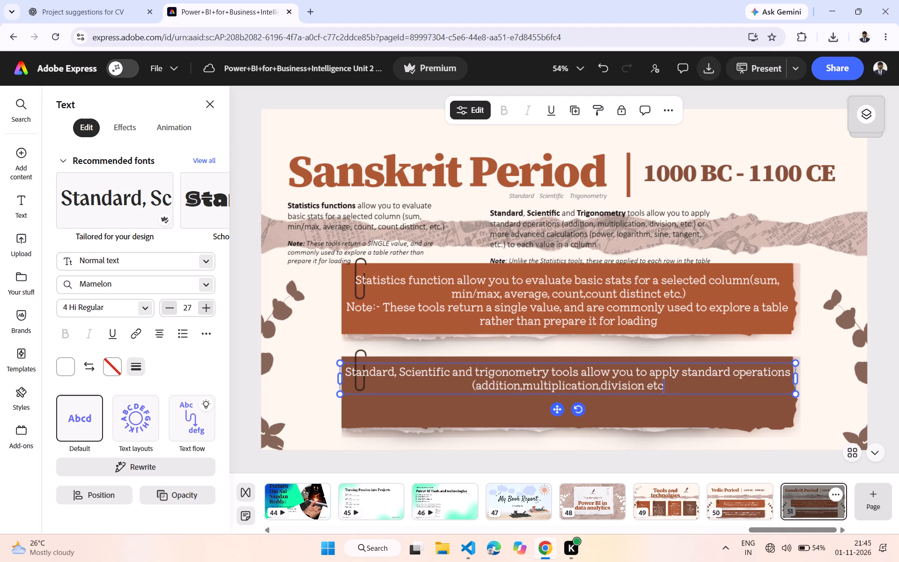
key("shift+parenright")
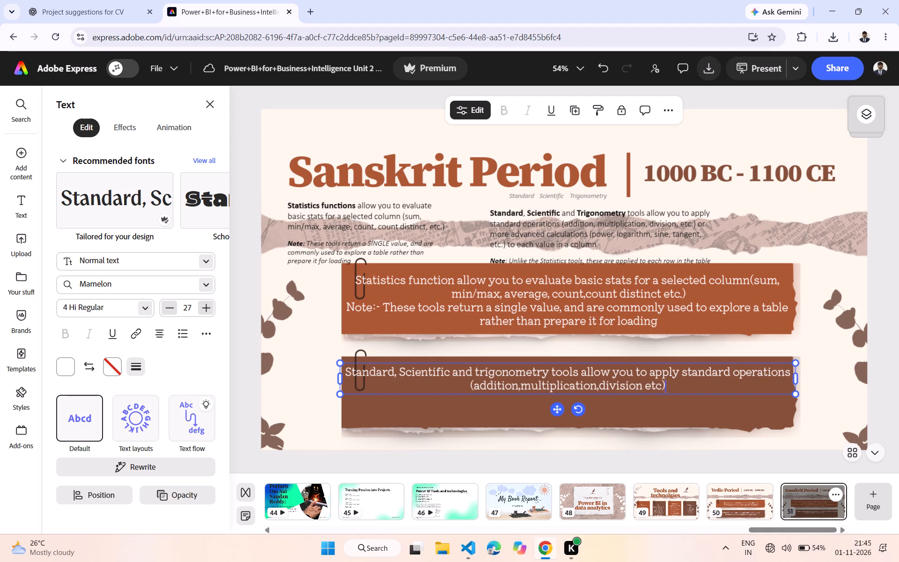
Continue the lower card's sentence with "or more advanced calculations (power algorithm".
key("space")
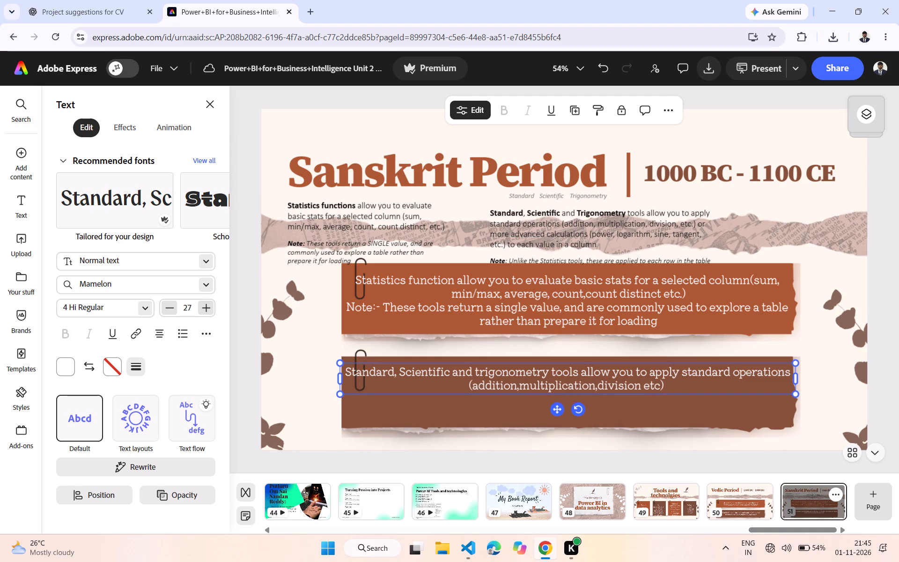
type("or mor")
key("e")
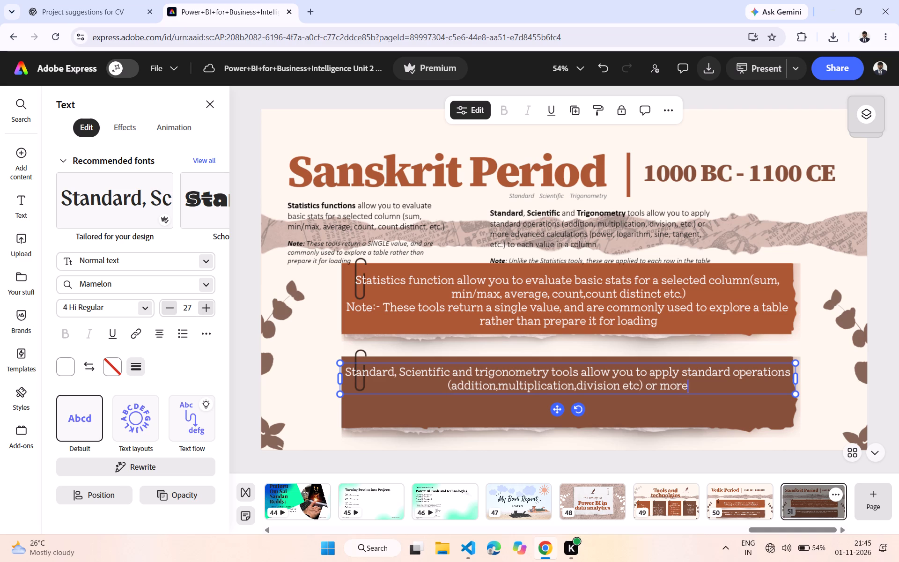
key("space")
type("advanced")
key("space")
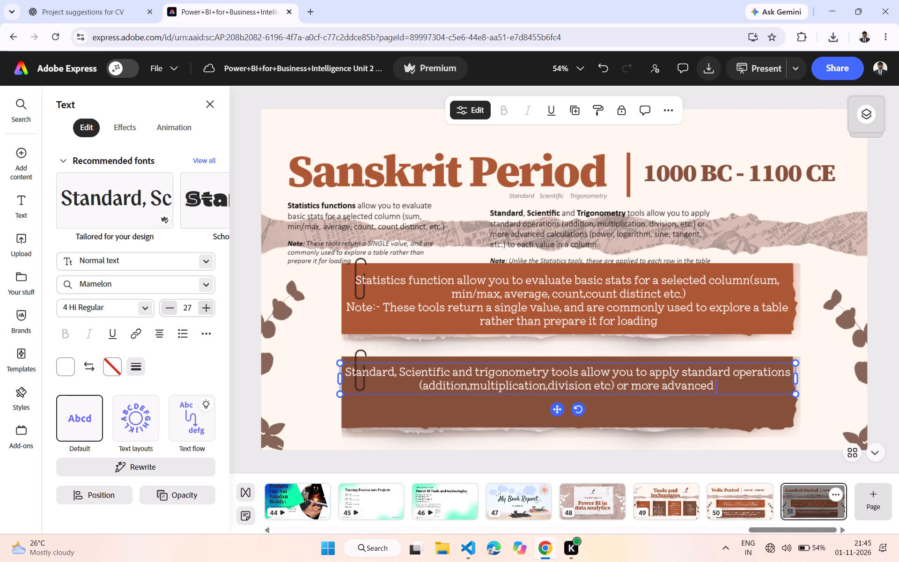
type("calculation")
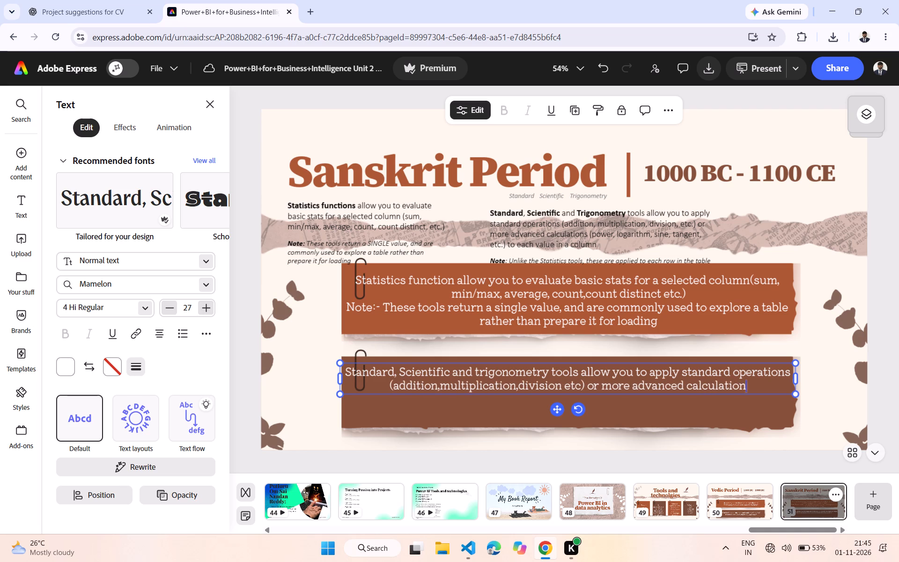
key("s")
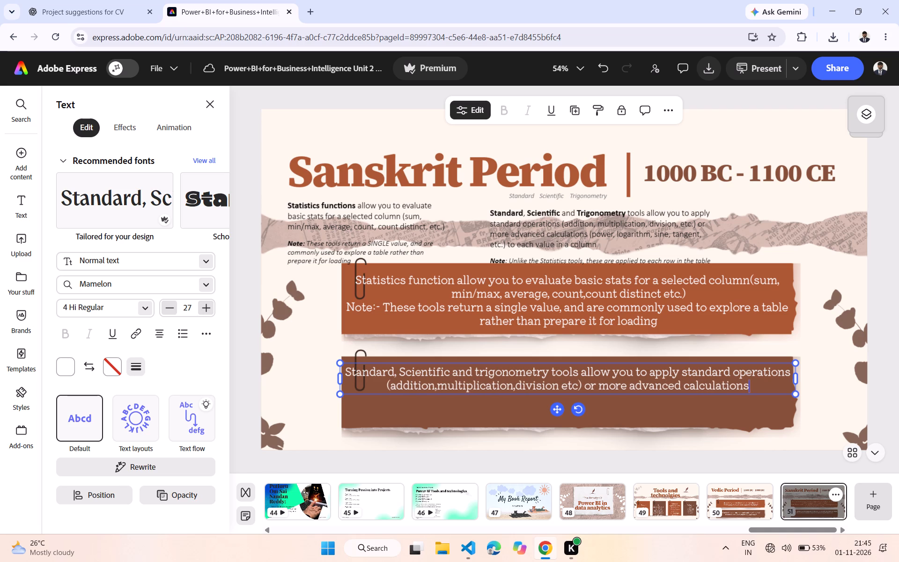
key("space")
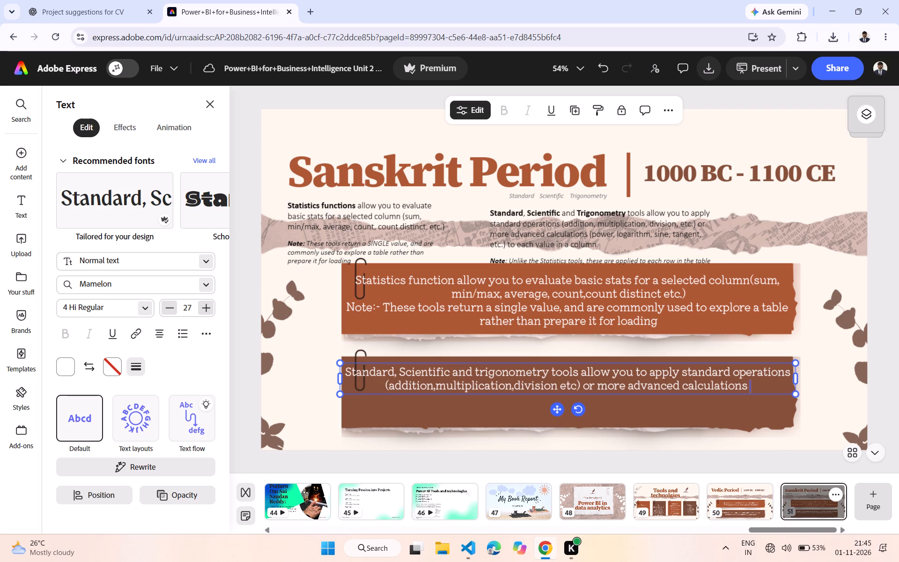
key("shift+parenleft")
type("power al")
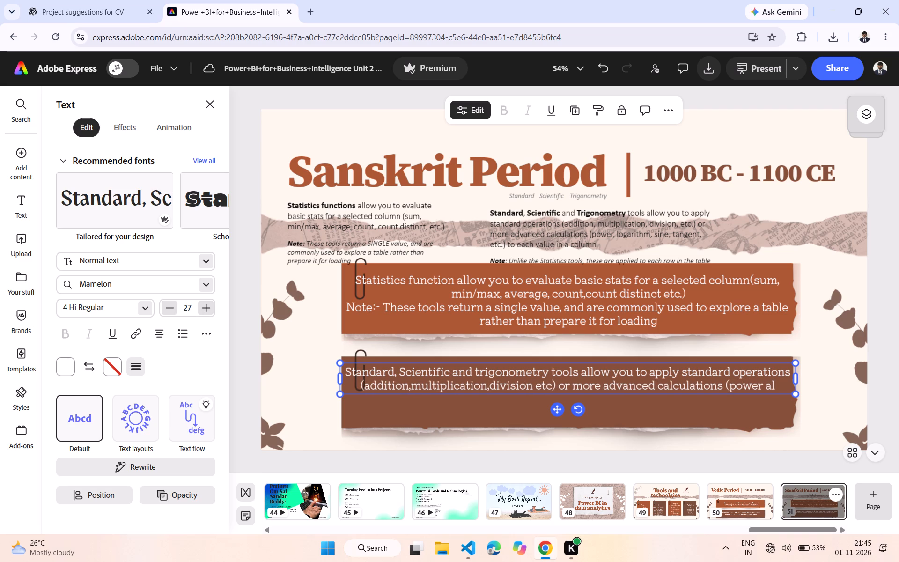
type("gorith")
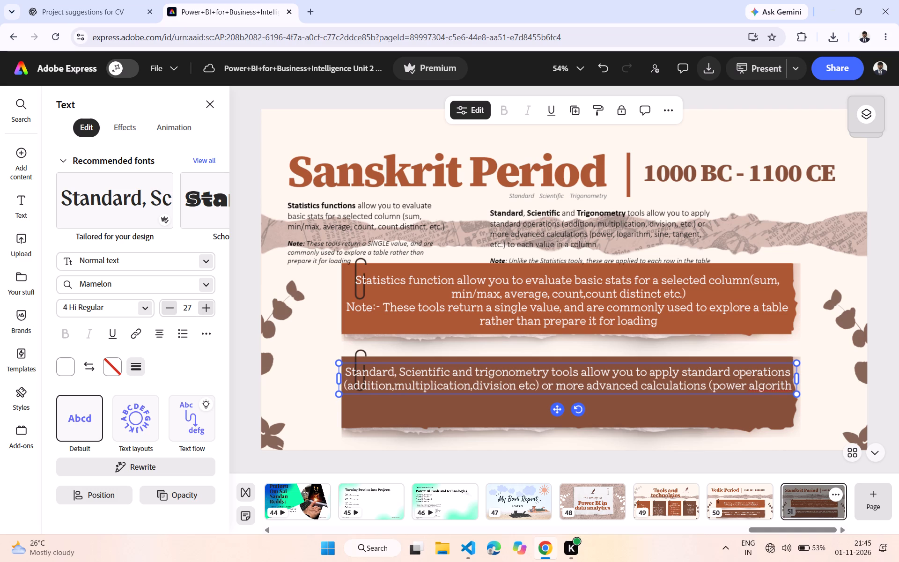
key("m")
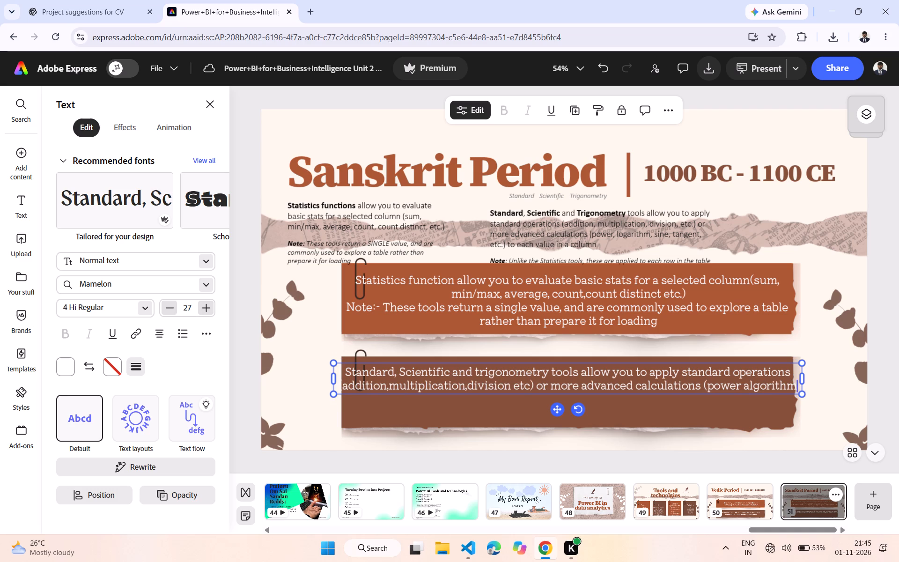
Insert a comma and a space between "power" and "algorithm" in the lower card's text.
key("Left")
key("Left")
key("Left")
key("Left")
key("Left")
key("Left")
key("Left")
key("Left")
key("Left")
key("space")
key("BackSpace")
key("BackSpace")
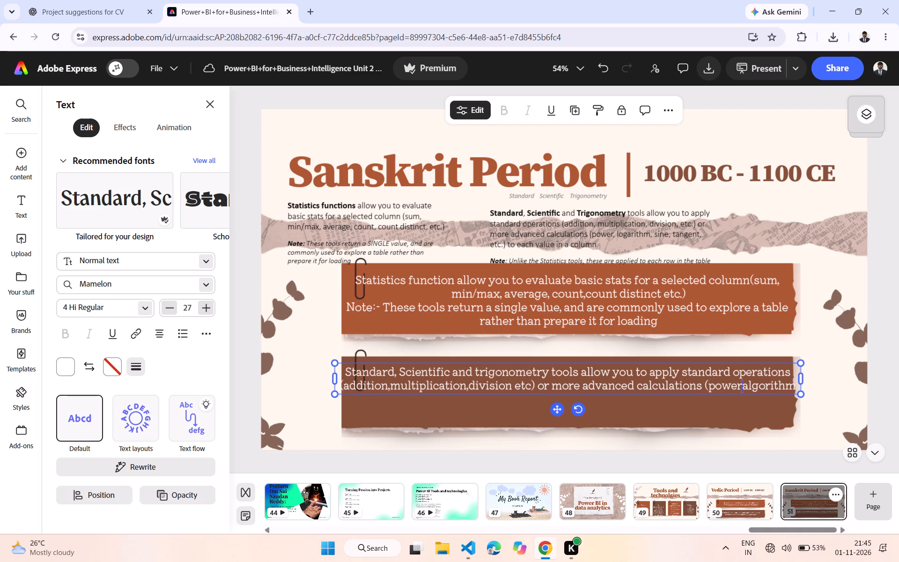
type(",")
key("space")
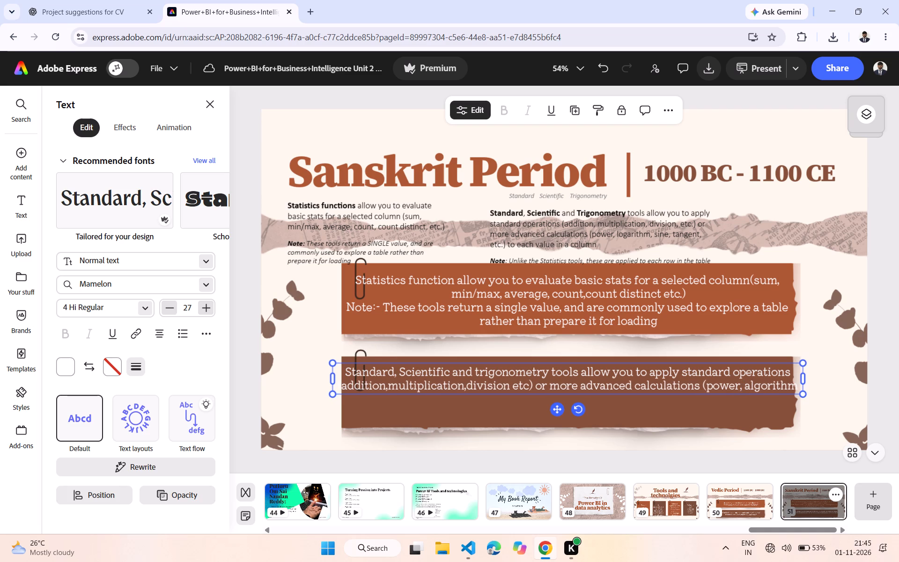
Add a comma after "algorithm" and finish the bracketed list on a new line with "sine, tangent etc.)".
left_click(797, 387)
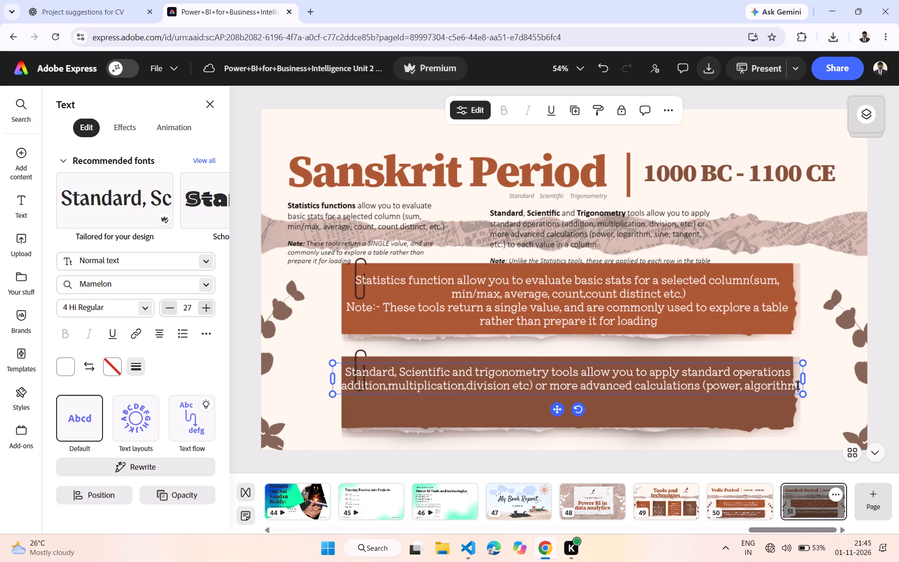
key("comma")
key("Return")
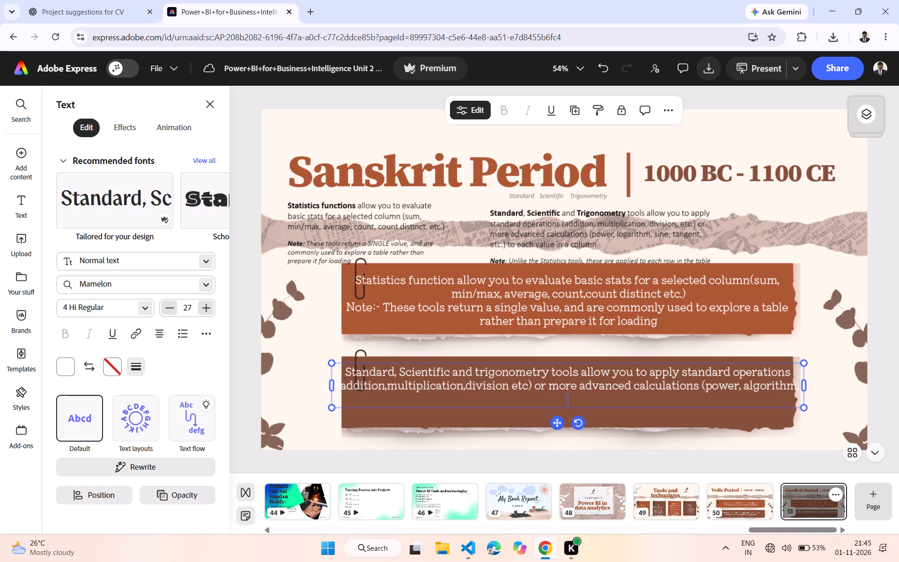
type("sine, ta")
type("ngent")
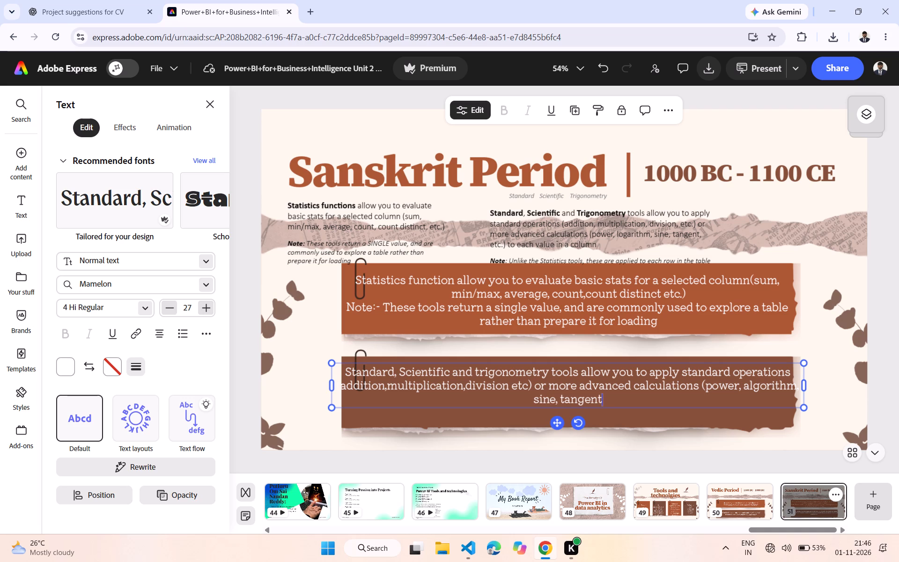
key("space")
type("etc")
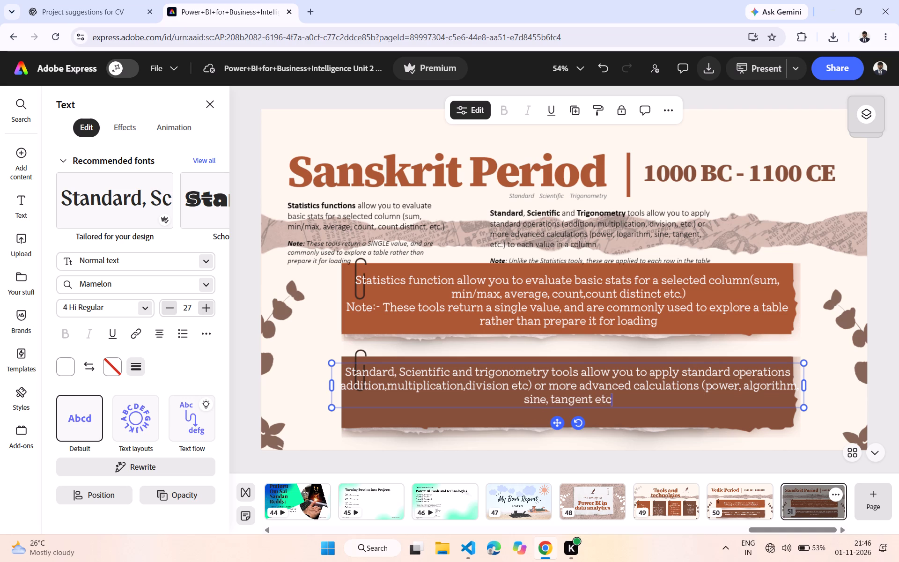
key("period")
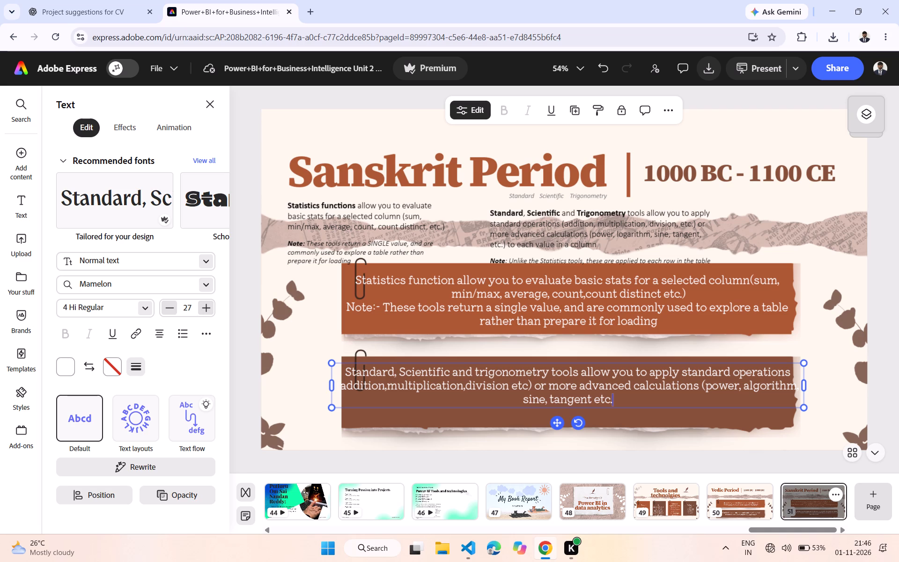
key("shift+parenright")
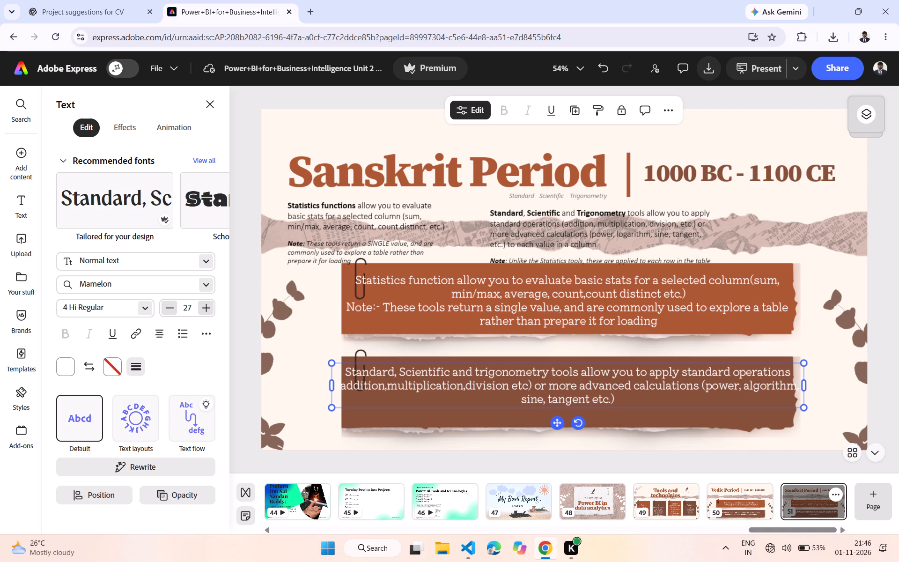
Complete the lower card's sentence with "to each value in a column" after the bracketed list.
key("space")
type("to each")
key("space")
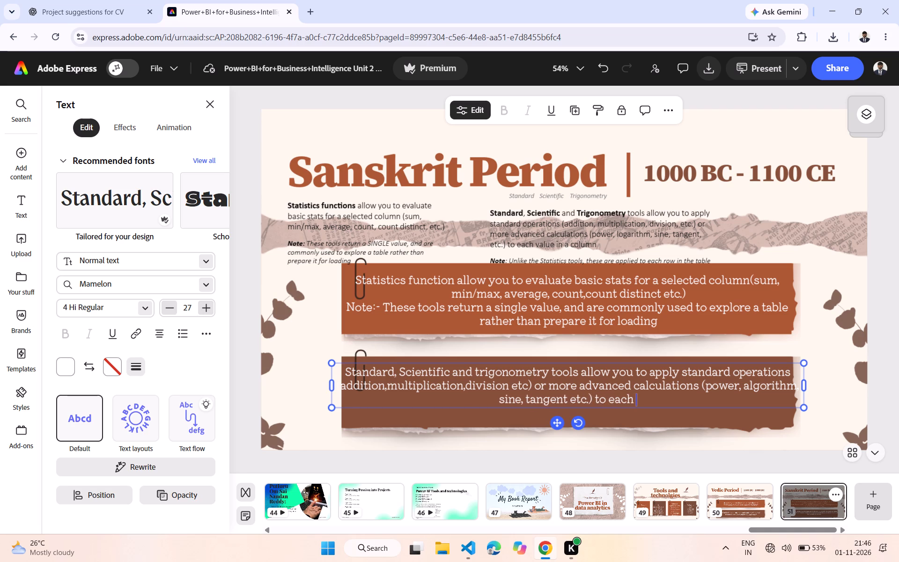
type("value")
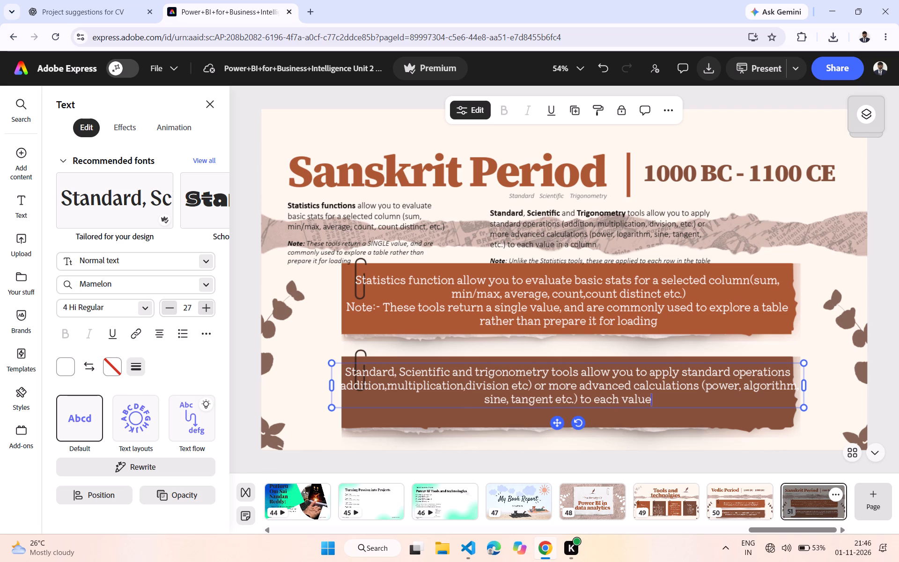
key("space")
type("in a co")
type("lu")
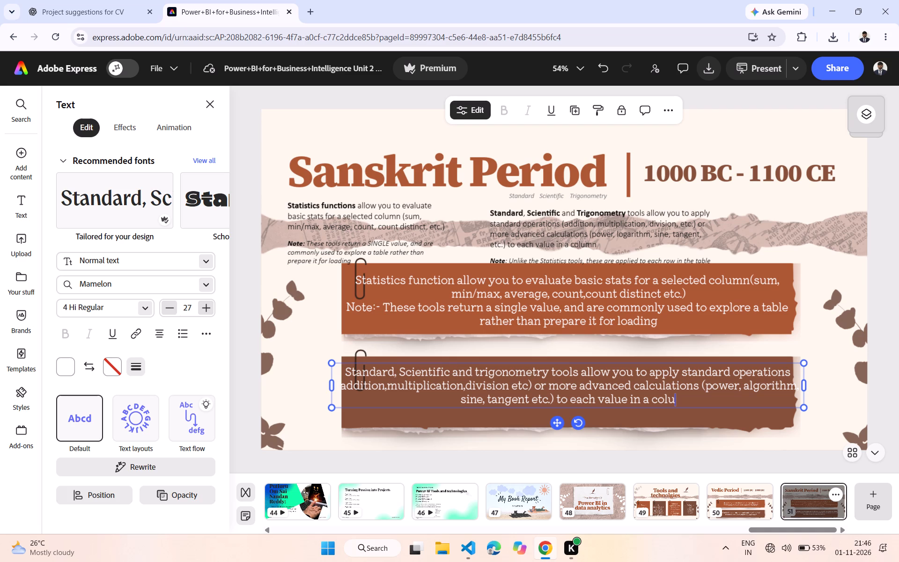
key("m")
key("n")
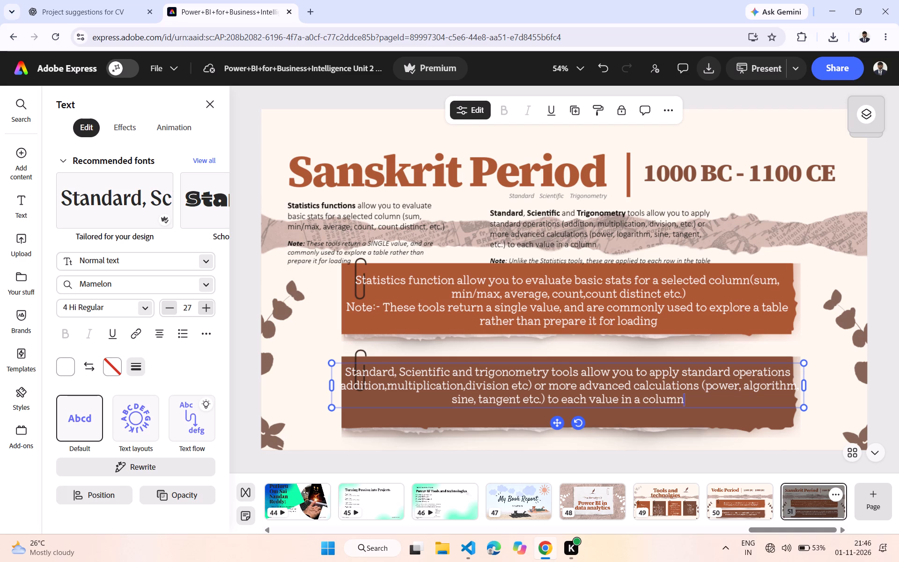
Start a new line after "to each value in a column" in the lower card's text.
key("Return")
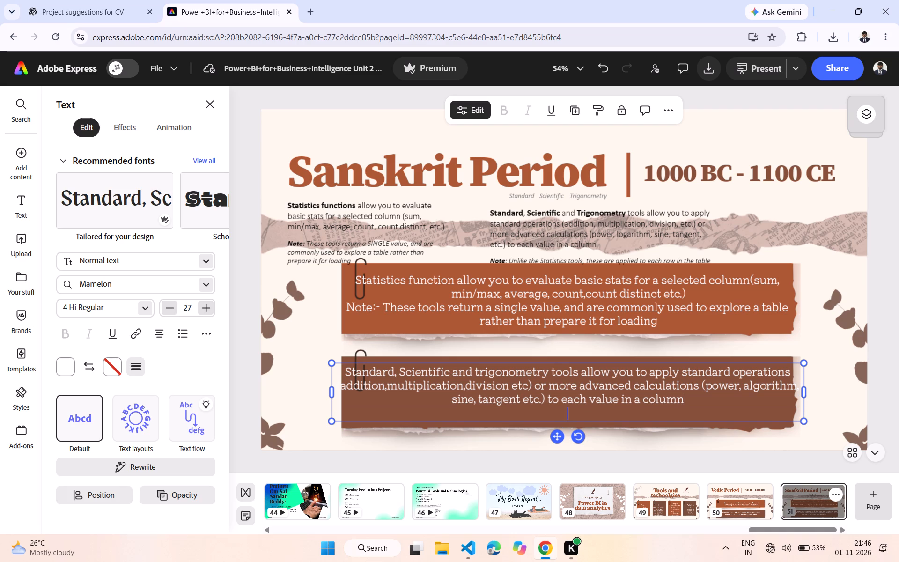
Move the Standard, Scientific and Trigonometry reference text group slightly up so its note line clears the upper card.
left_click(628, 239)
left_click_drag(575, 237, 575, 222)
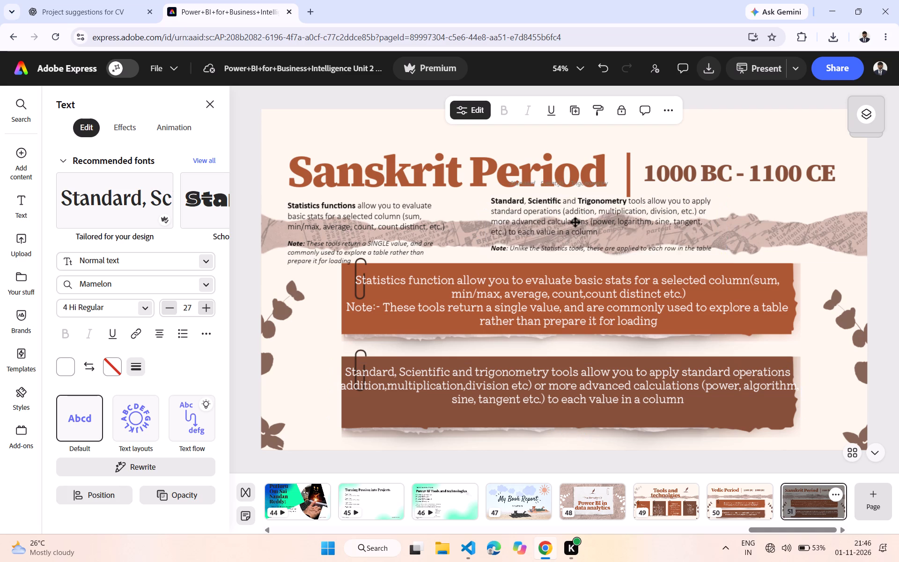
left_click_drag(575, 222, 575, 227)
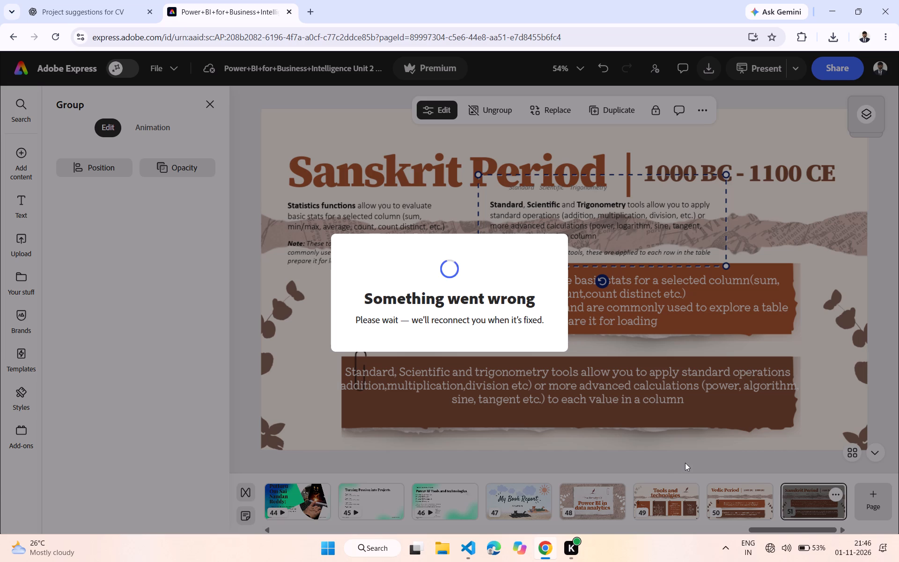
Switch the computer's Wi-Fi connection to the "motorola edge 50 fusion" network.
left_click(793, 561)
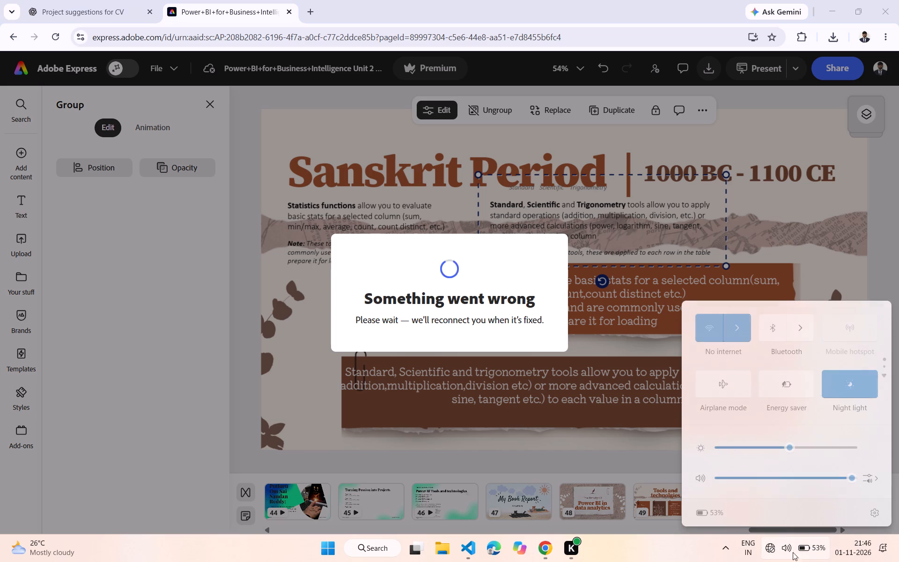
left_click(749, 340)
scroll(749, 340, "up", 3)
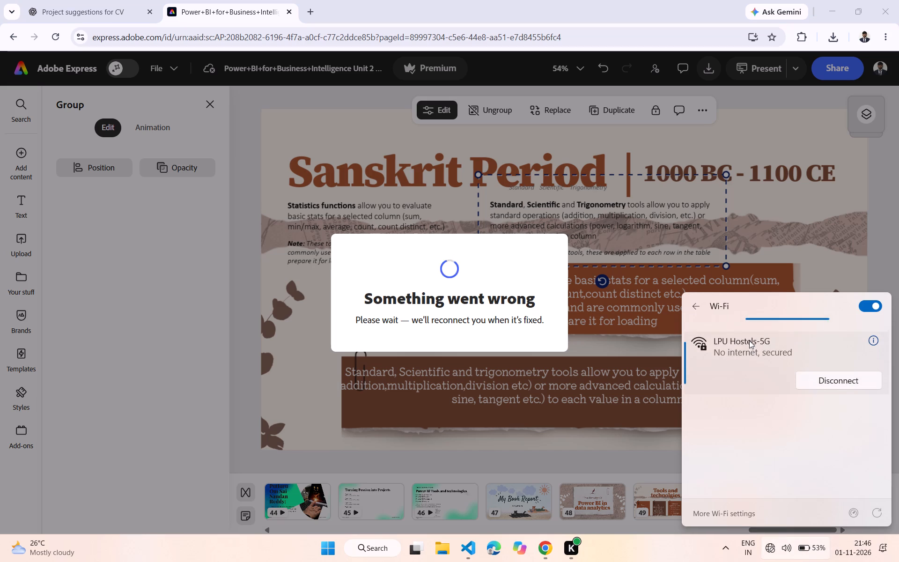
scroll(749, 340, "up", 15)
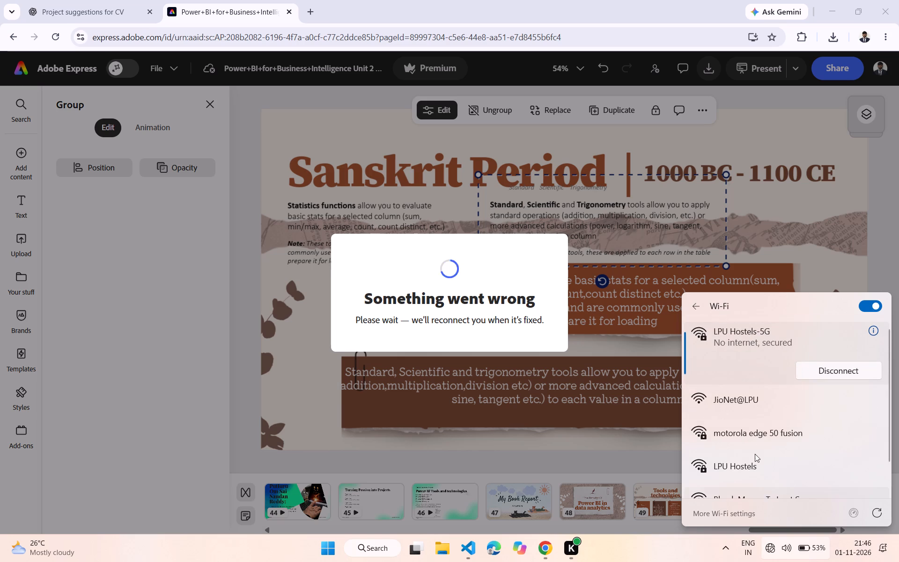
left_click(767, 438)
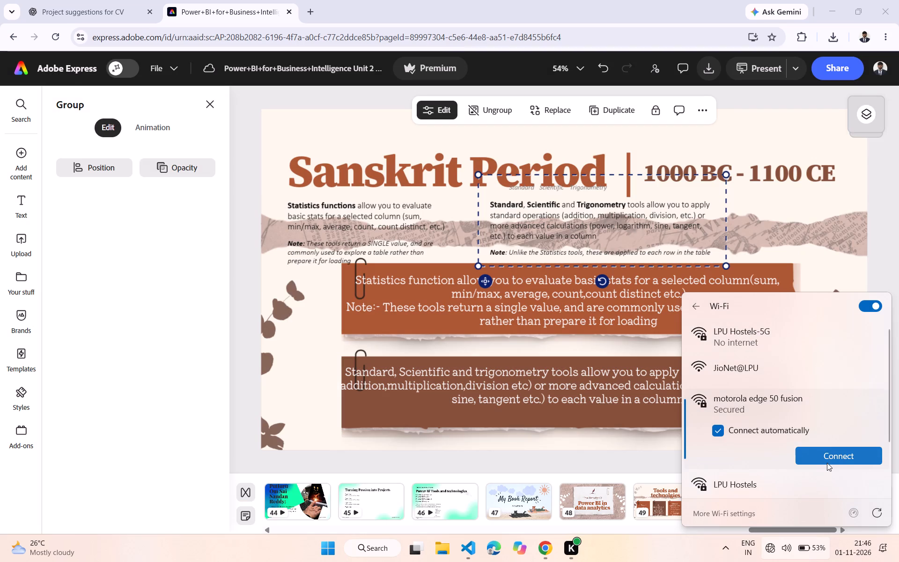
left_click(838, 457)
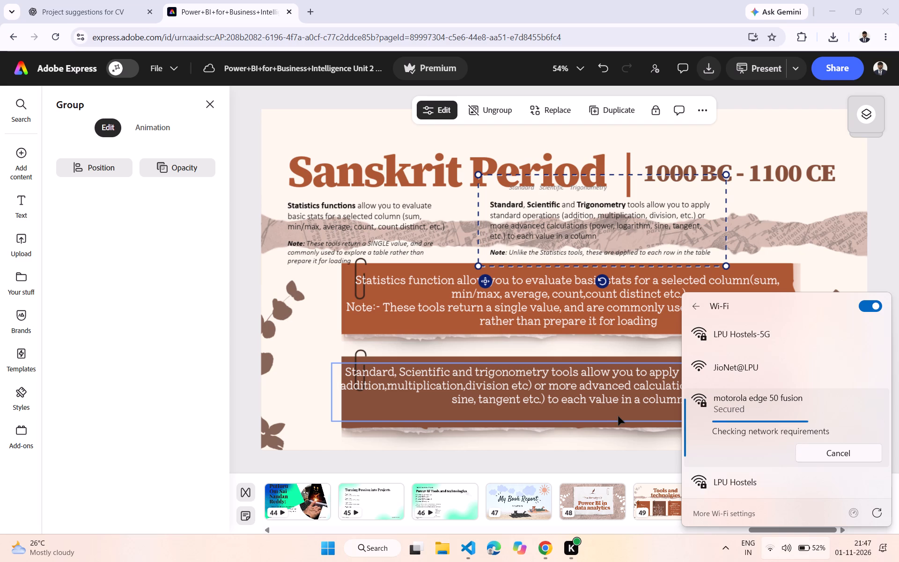
Begin the note on the last line of the lower card's text with "Note: Unlike the Statistics".
left_click(615, 398)
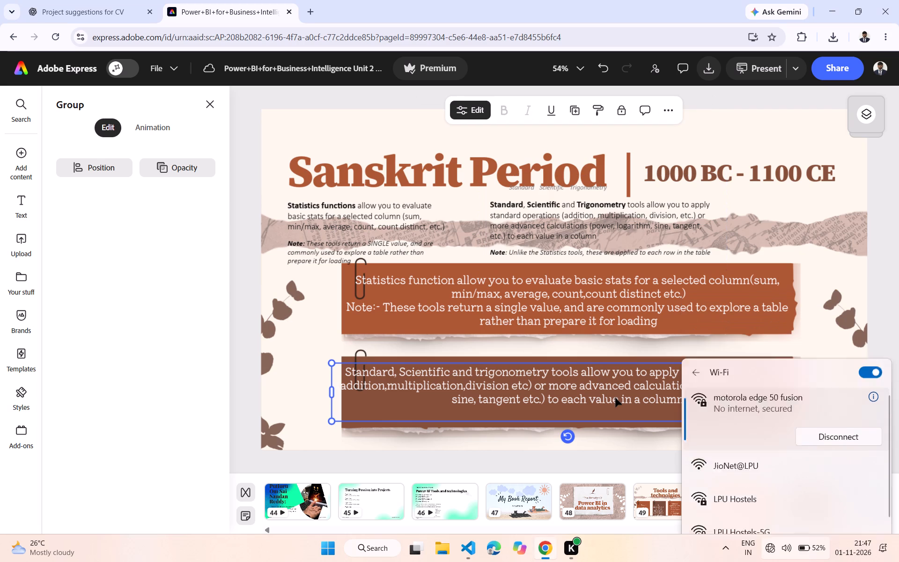
left_click(697, 396)
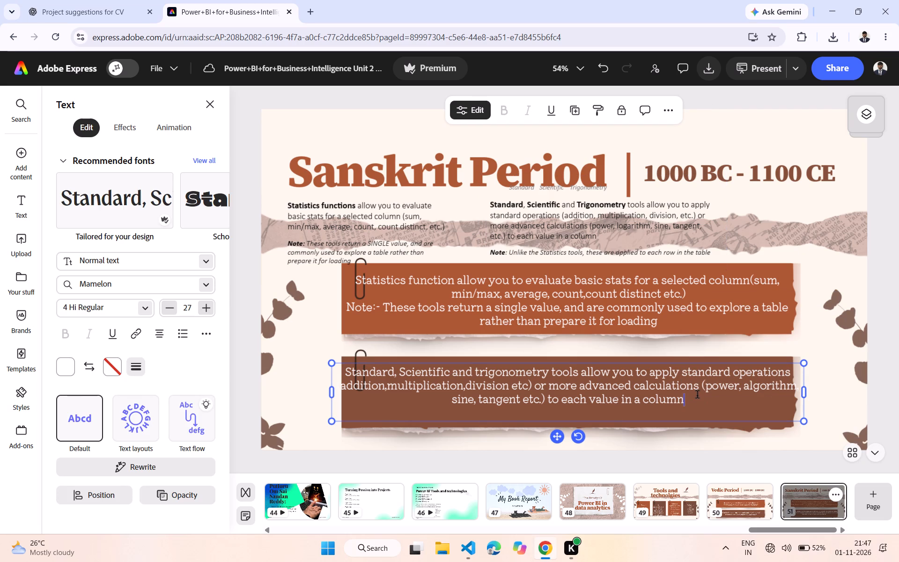
key("Down")
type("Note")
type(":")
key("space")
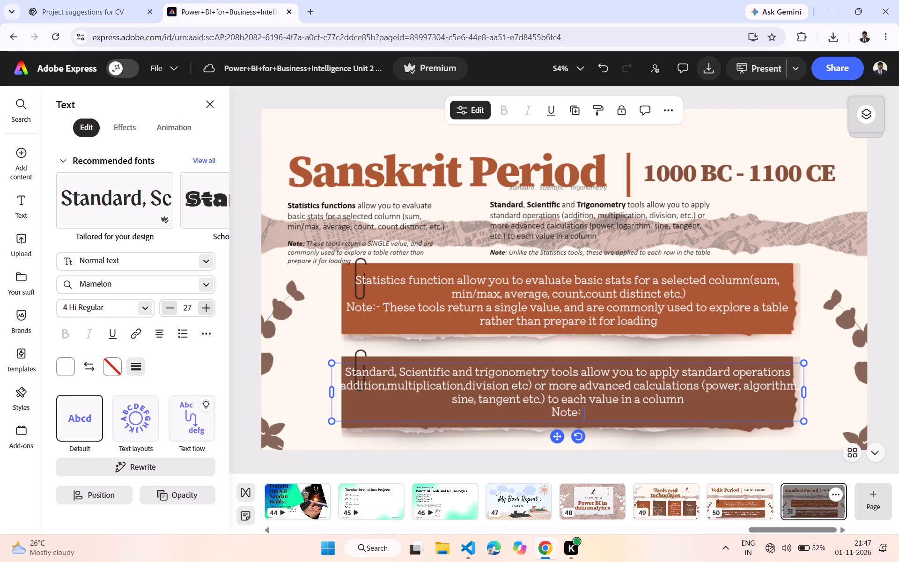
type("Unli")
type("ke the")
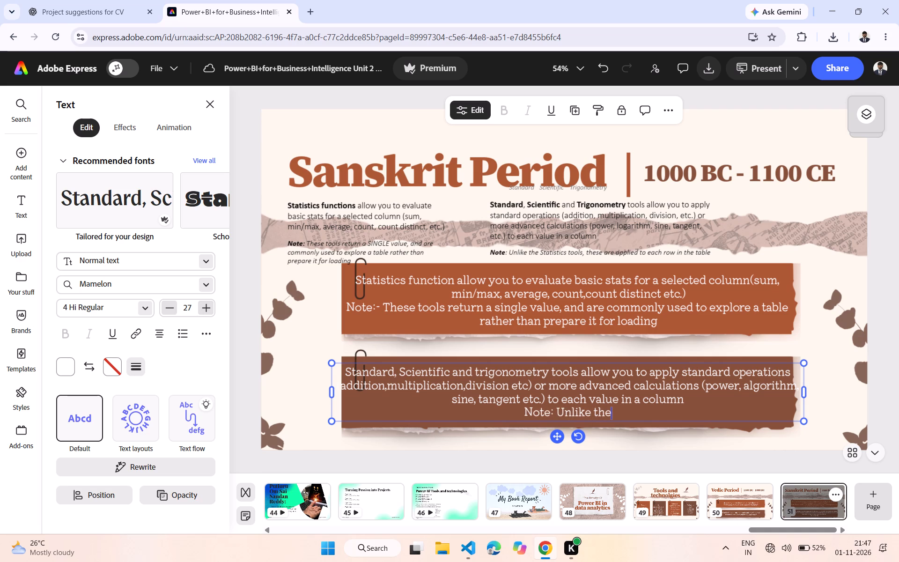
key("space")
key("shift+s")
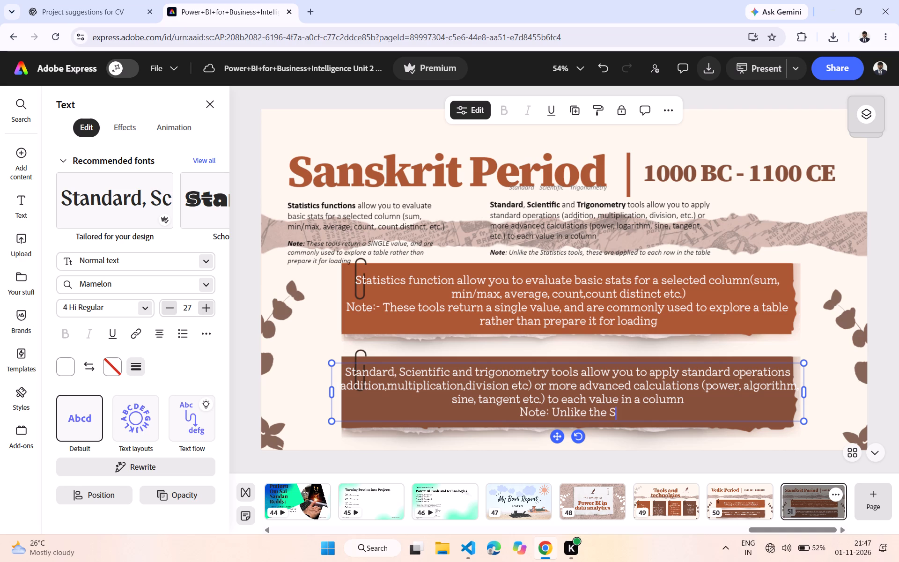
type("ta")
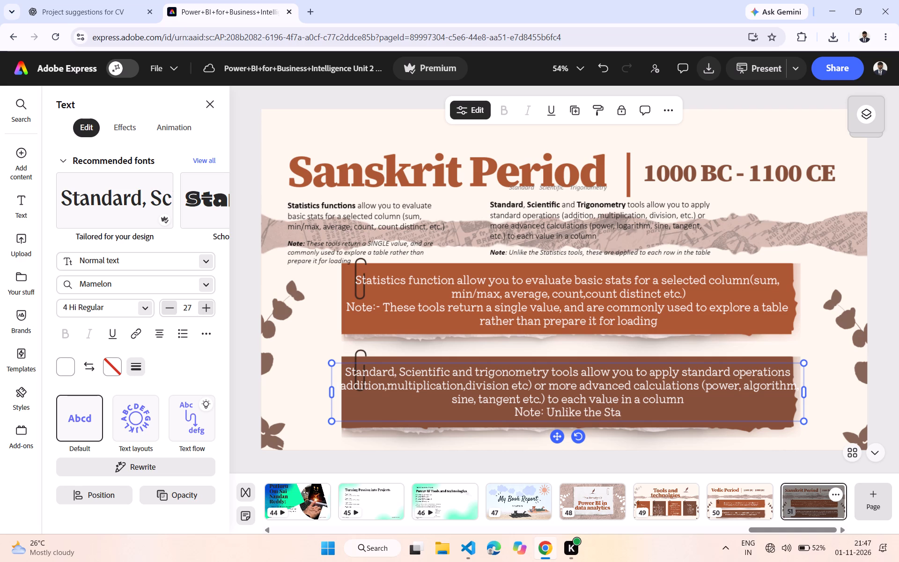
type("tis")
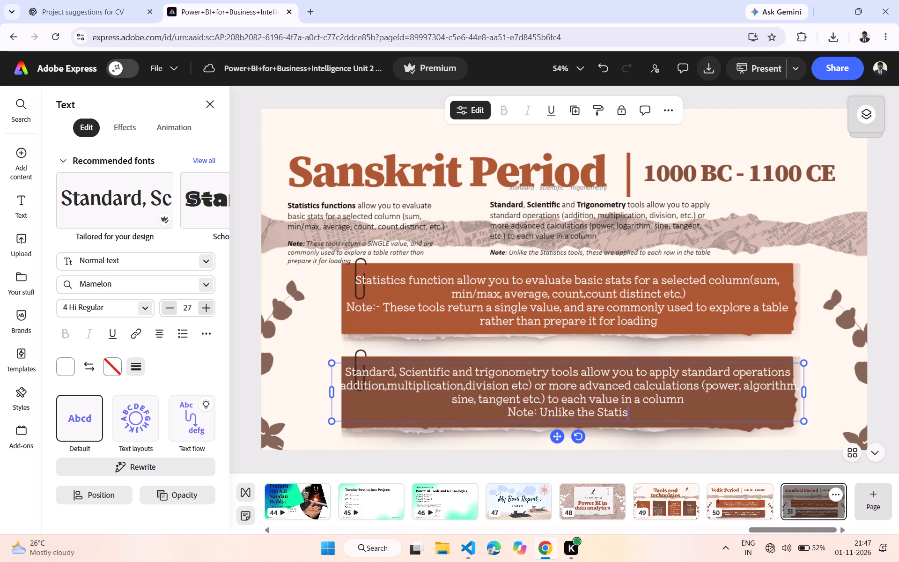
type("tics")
Complete the lower card's note with ", these are applied to each row in the table".
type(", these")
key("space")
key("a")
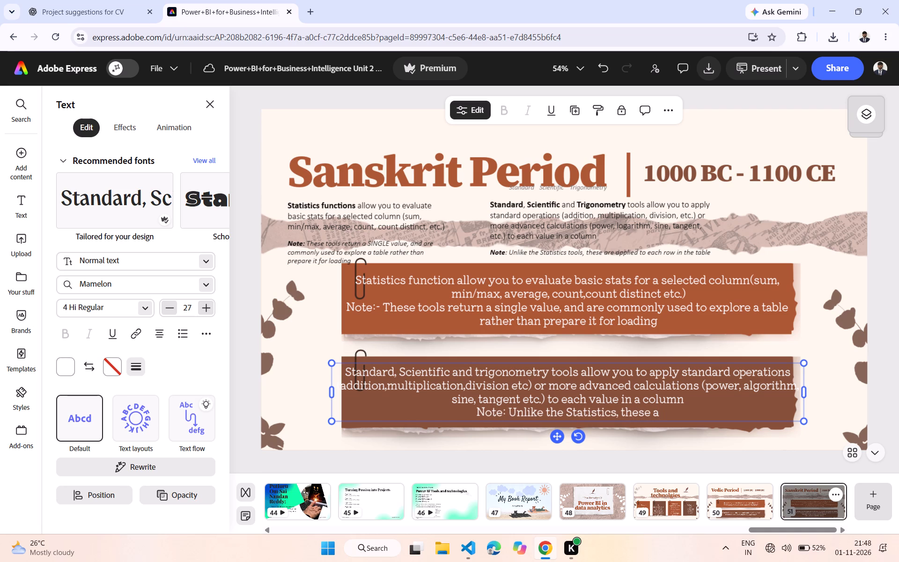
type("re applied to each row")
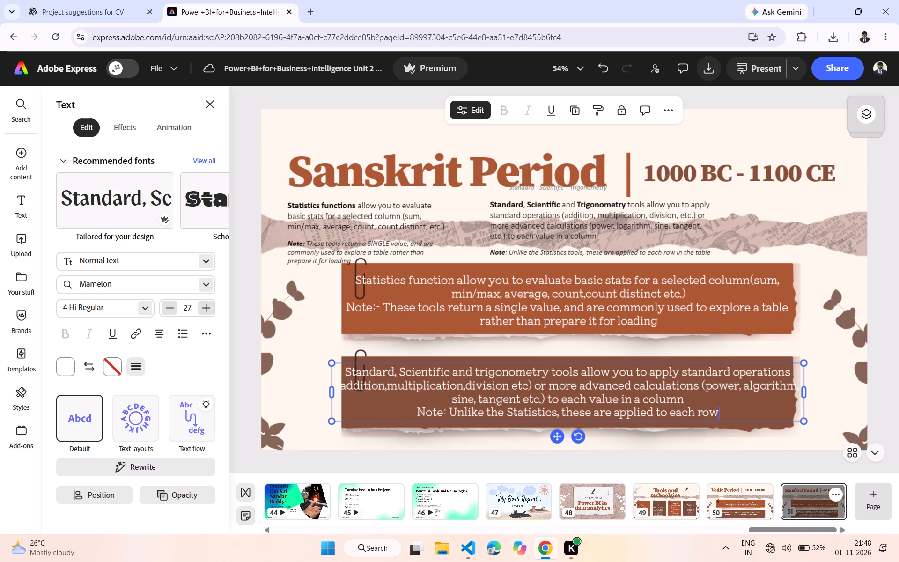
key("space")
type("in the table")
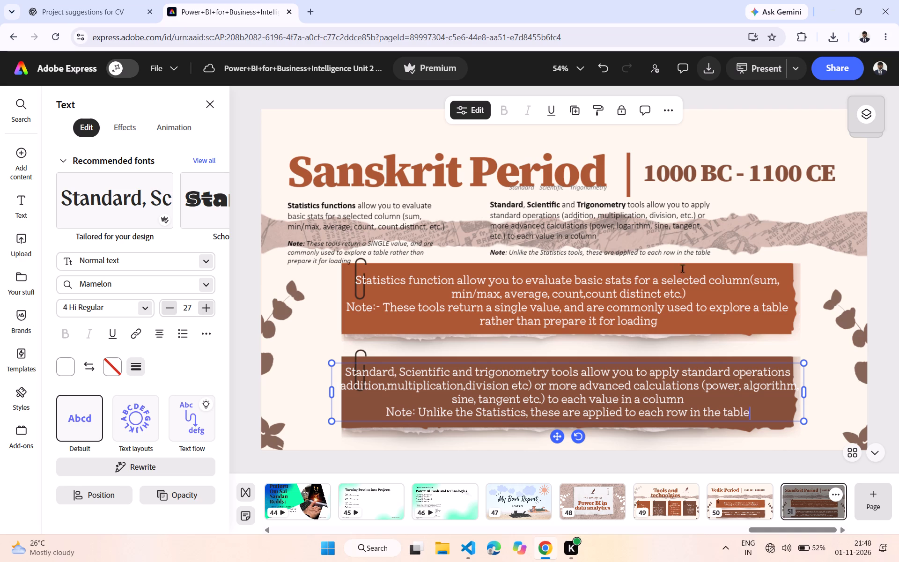
Delete the two pasted reference text blocks above the cards on the Sanskrit Period page.
left_click(579, 233)
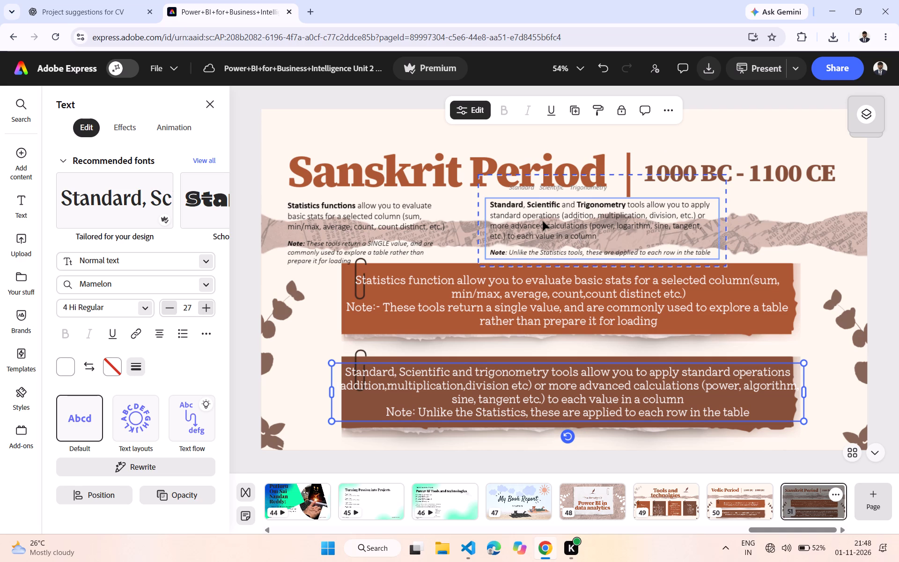
left_click(543, 221)
key("Delete")
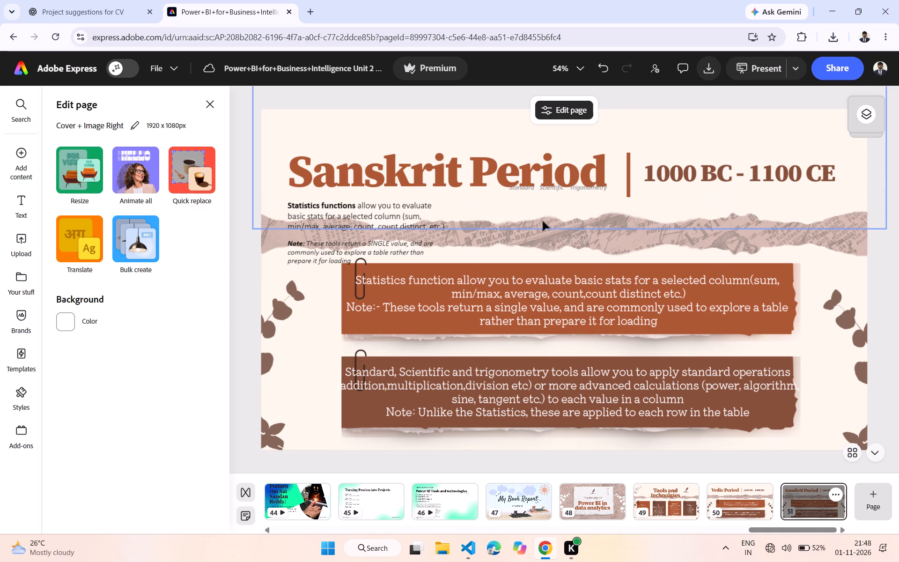
left_click(389, 255)
key("Delete")
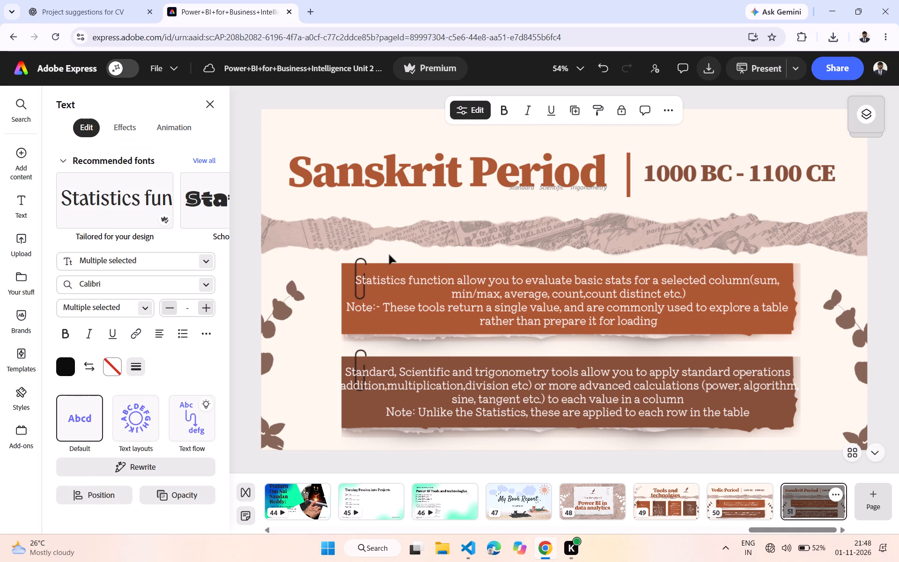
On page 49, move the second and third cards' text up so that it fits inside the cards.
scroll(750, 502, "left", 1)
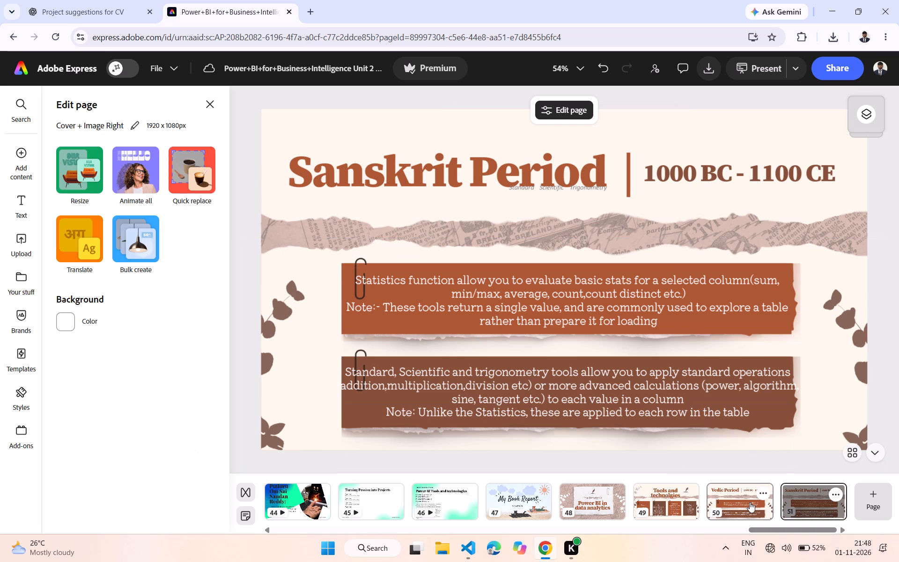
scroll(750, 502, "left", 1)
left_click(750, 502)
left_click(664, 499)
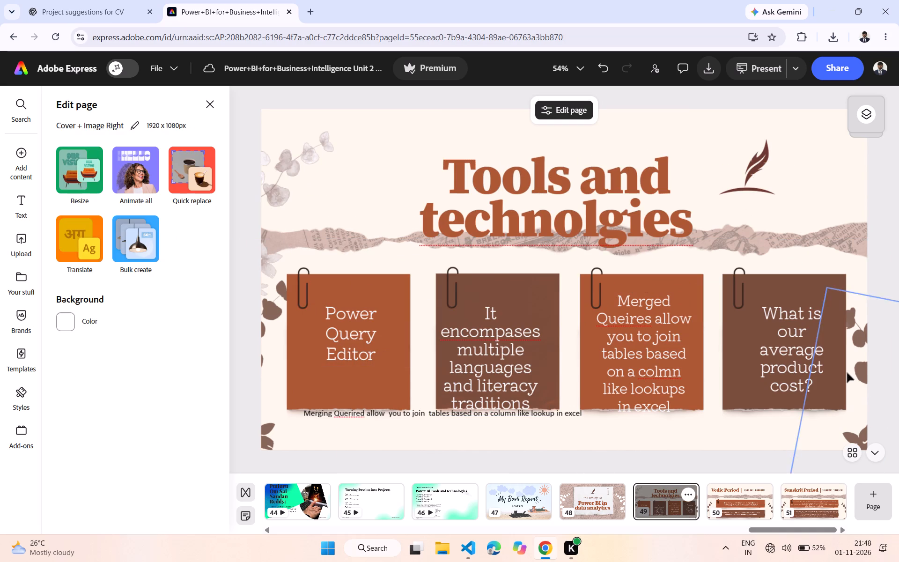
left_click(365, 325)
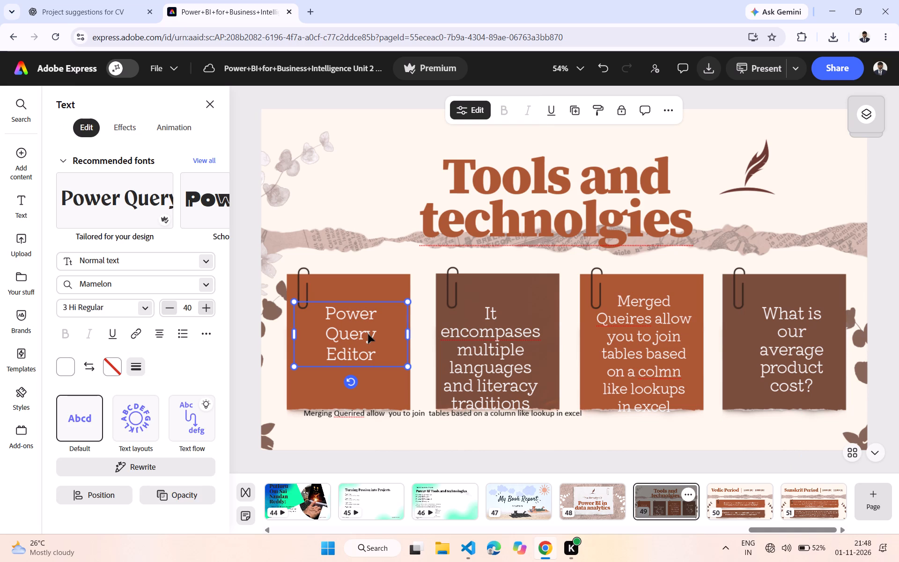
left_click_drag(508, 356, 509, 344)
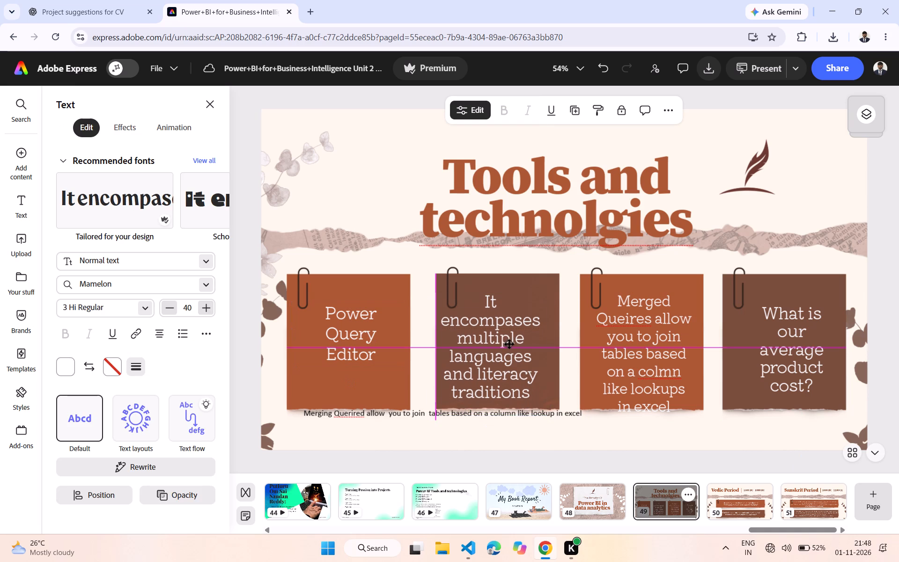
left_click_drag(509, 344, 510, 343)
left_click_drag(668, 357, 667, 347)
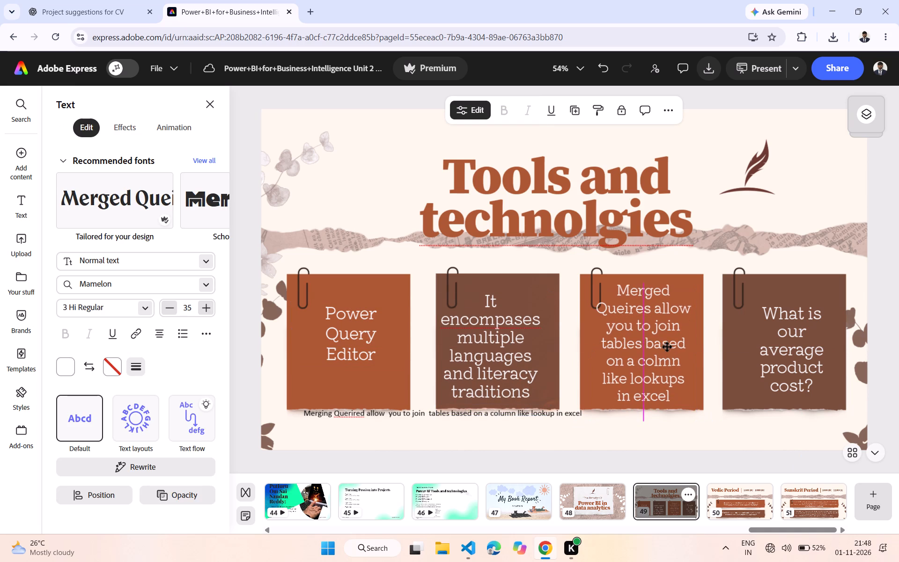
left_click_drag(667, 347, 667, 345)
Delete the leftover black reference line about merging queries below the cards.
left_click(539, 412)
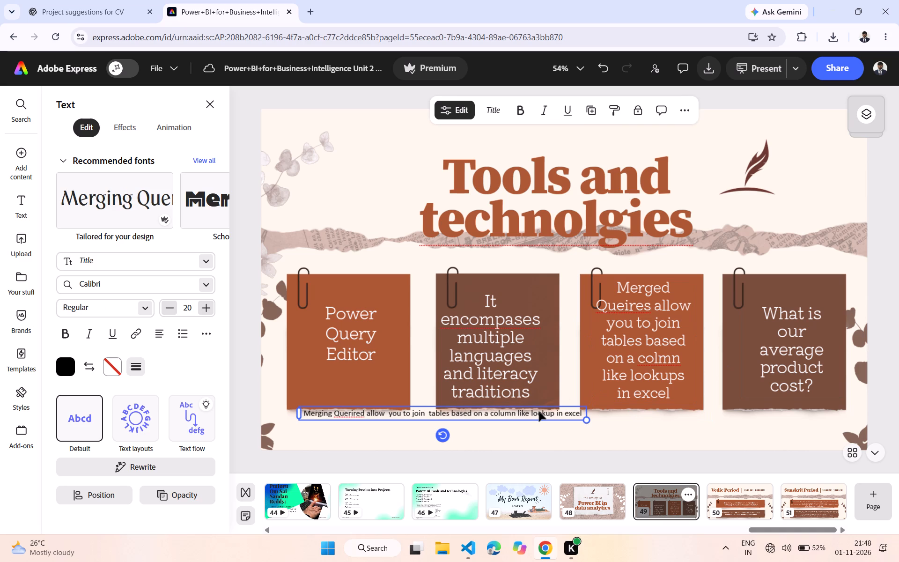
key("Delete")
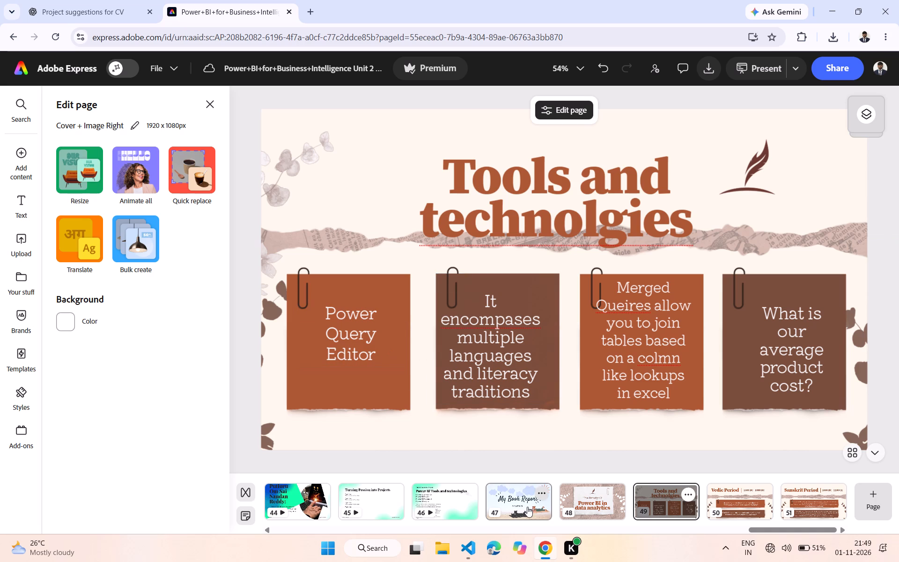
Copy the "By default, all queries will refresh" text block from page 41 to page 49 and place it above the first two cards.
left_click_drag(527, 507, 568, 519)
scroll(503, 499, "right", 3)
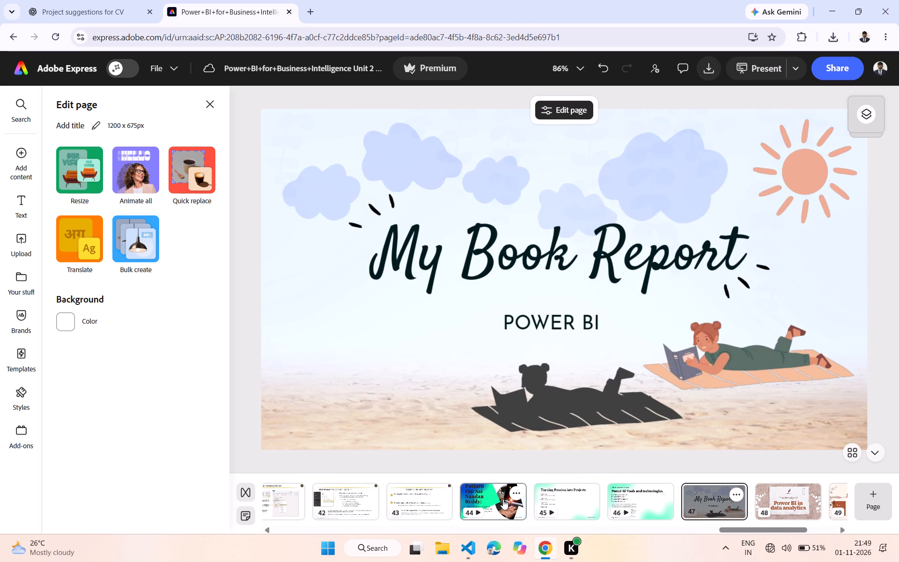
scroll(503, 499, "right", 2)
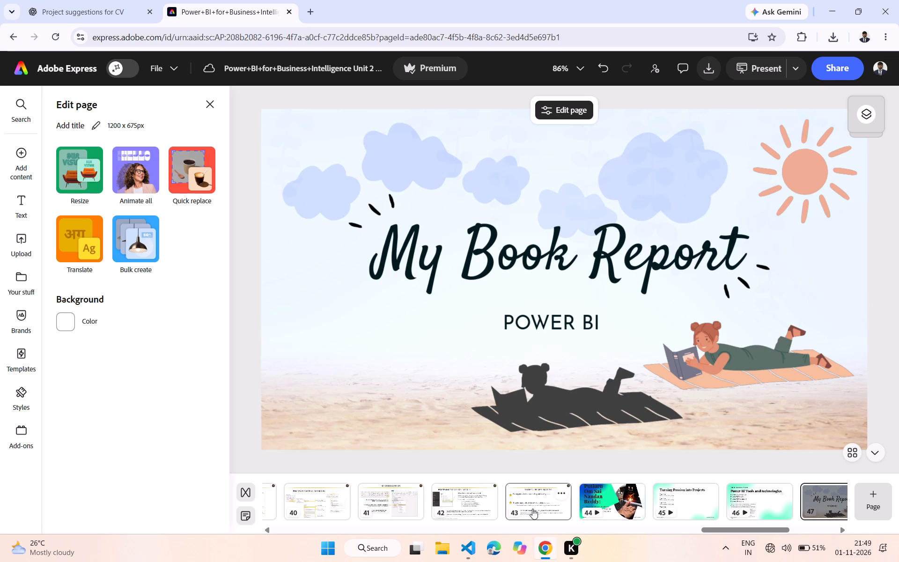
scroll(526, 508, "right", 2)
left_click(526, 508)
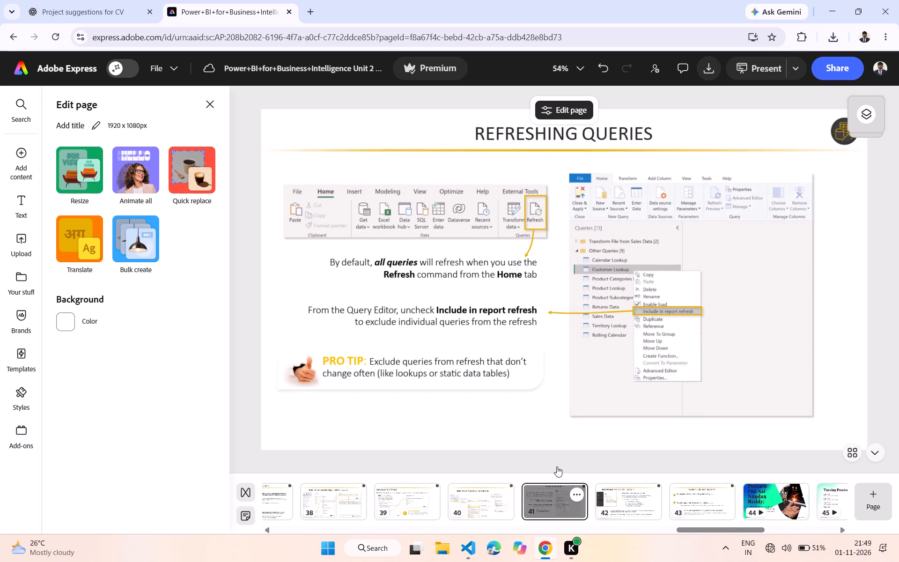
left_click(470, 281)
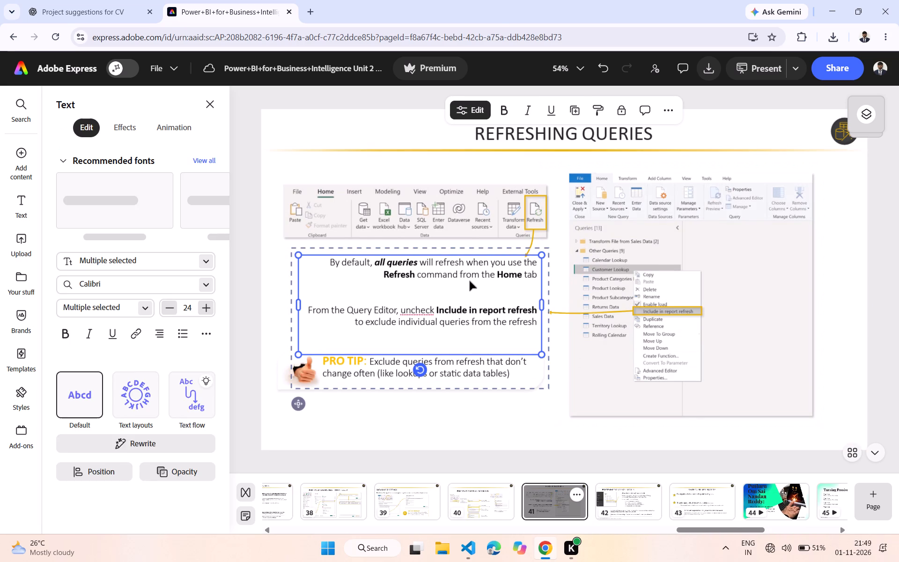
key("ctrl+c")
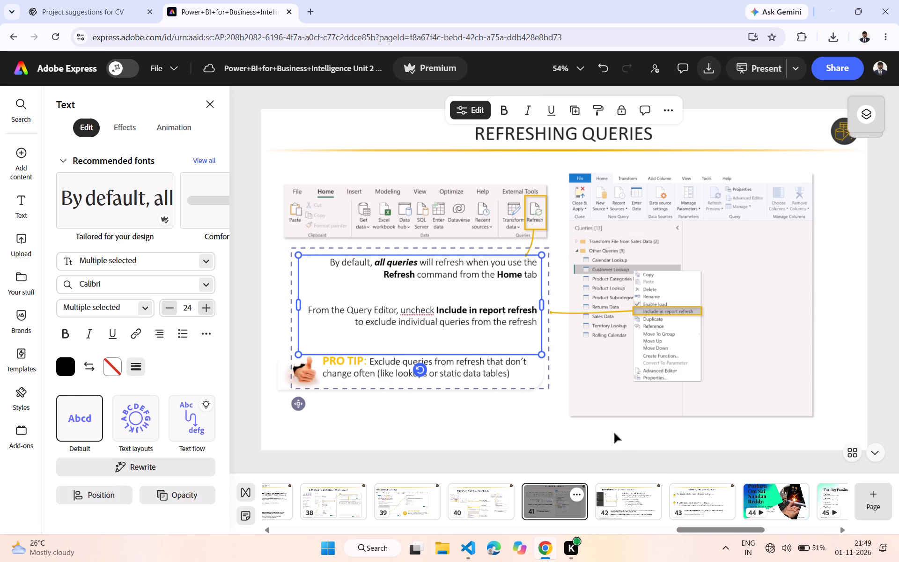
scroll(677, 519, "left", 9)
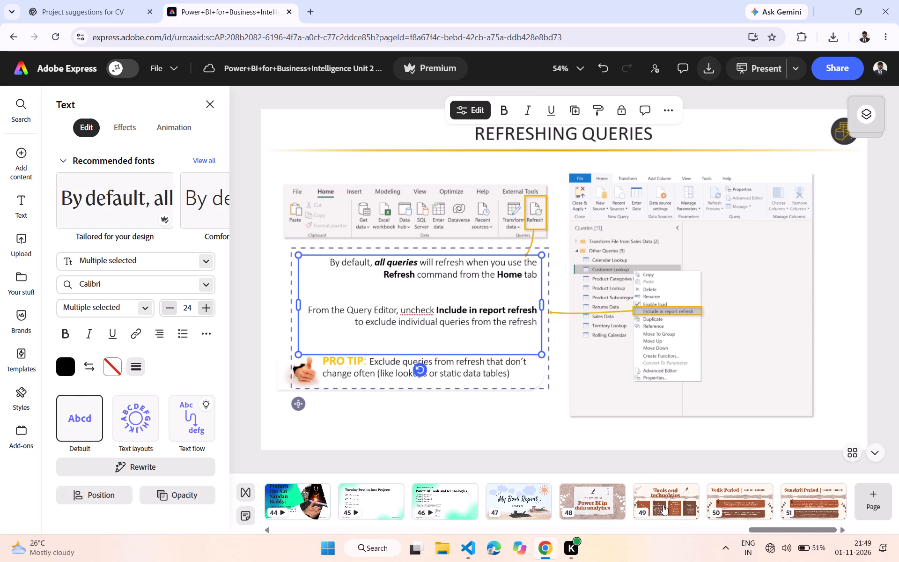
left_click(671, 506)
key("ctrl+v")
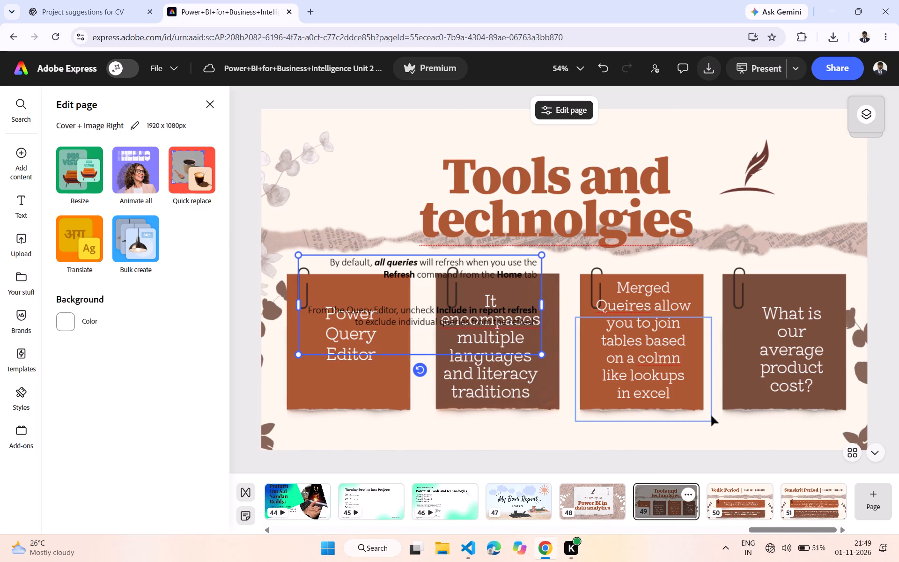
left_click_drag(407, 293, 357, 170)
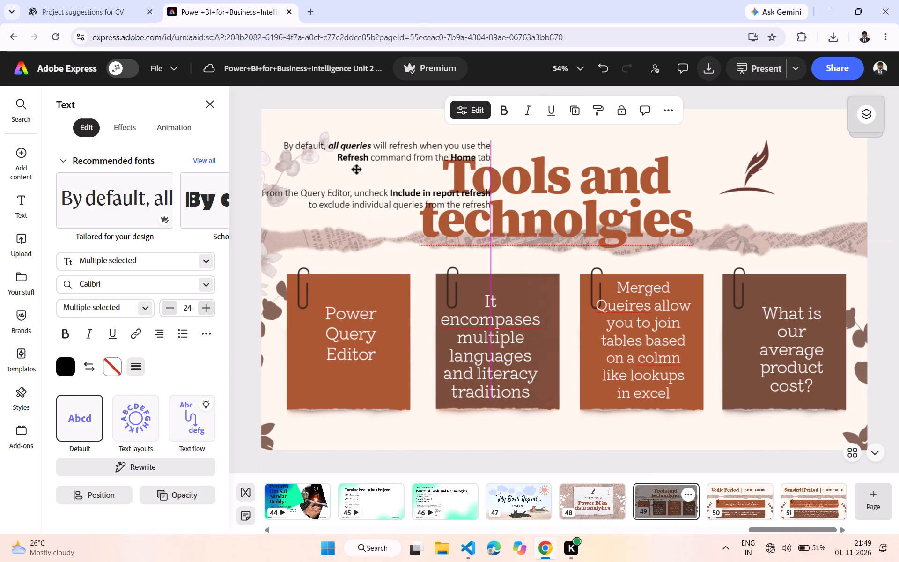
left_click_drag(357, 170, 361, 168)
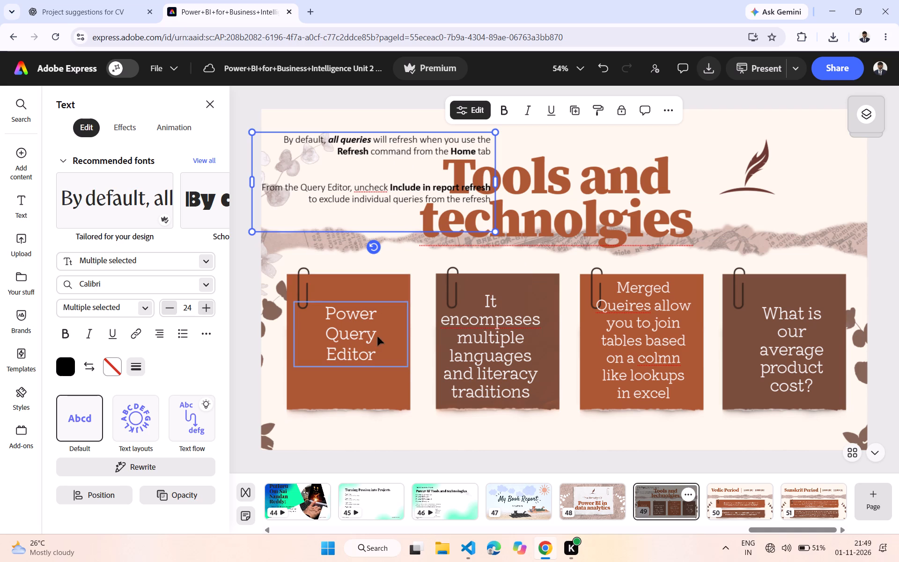
Replace the first card's text on page 49 with "By default, all queries will refresh when you use the refresh command from the home tab".
left_click(371, 343)
left_click(345, 340)
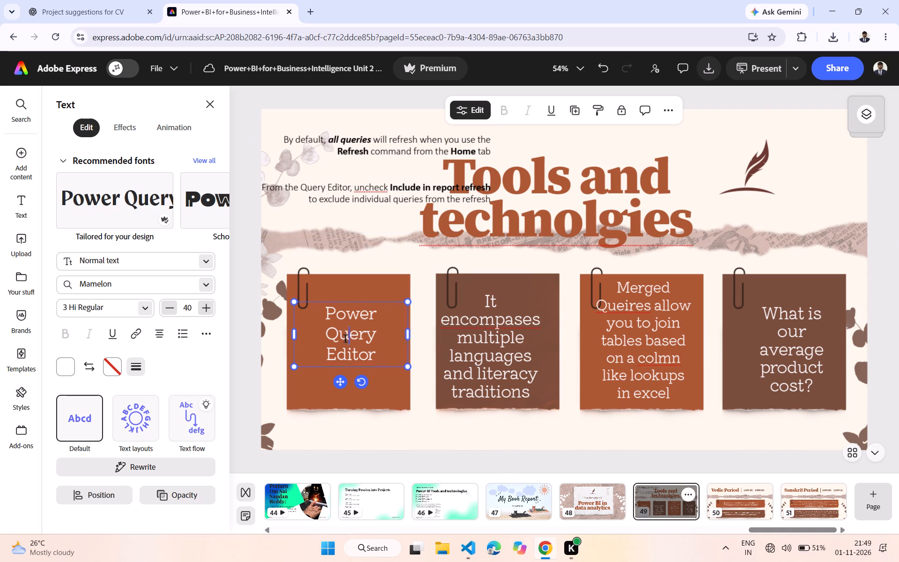
key("ctrl+a")
key("BackSpace")
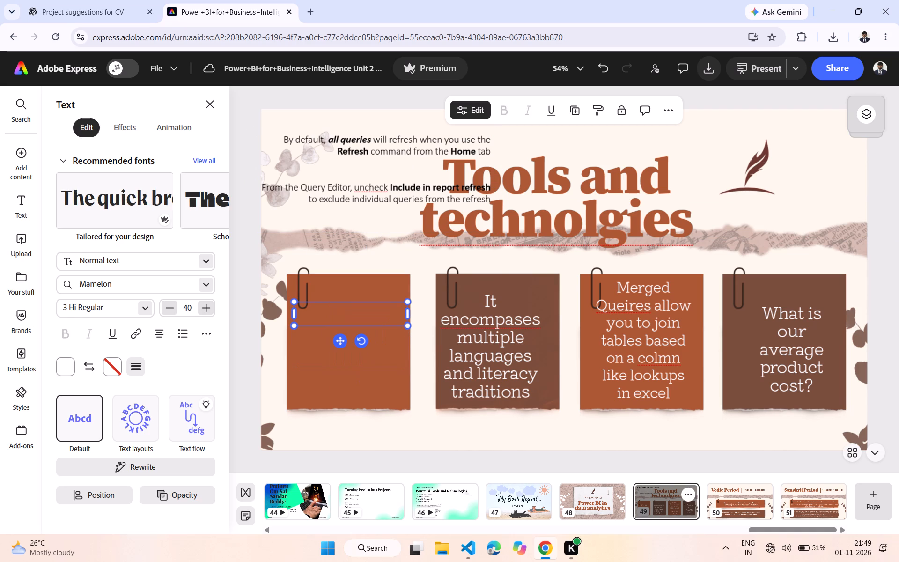
type("By defa")
type("ult")
type(", all")
key("space")
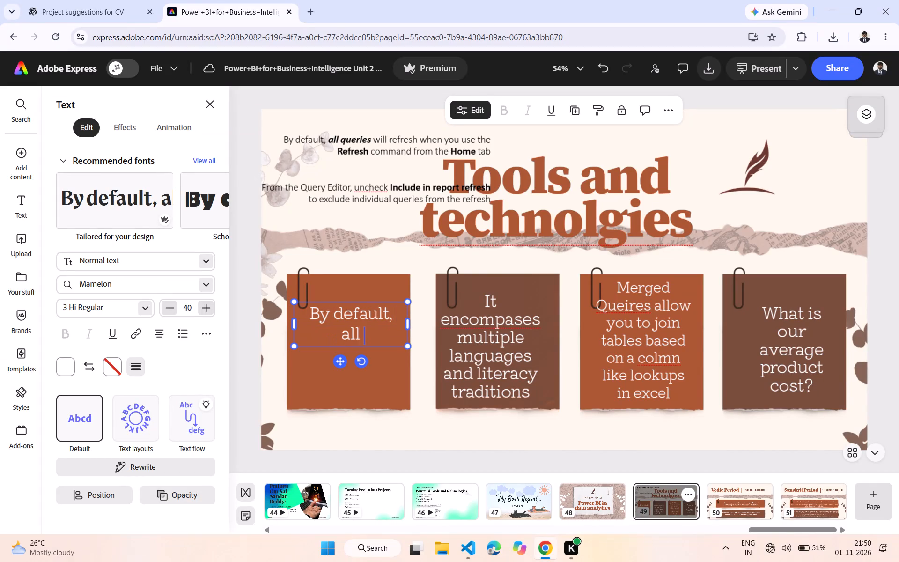
type("qu")
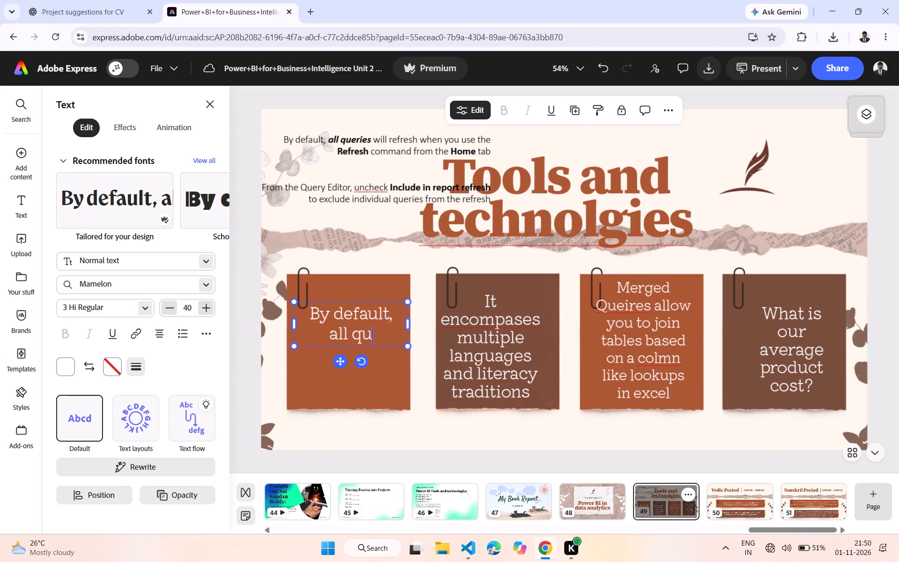
key("e")
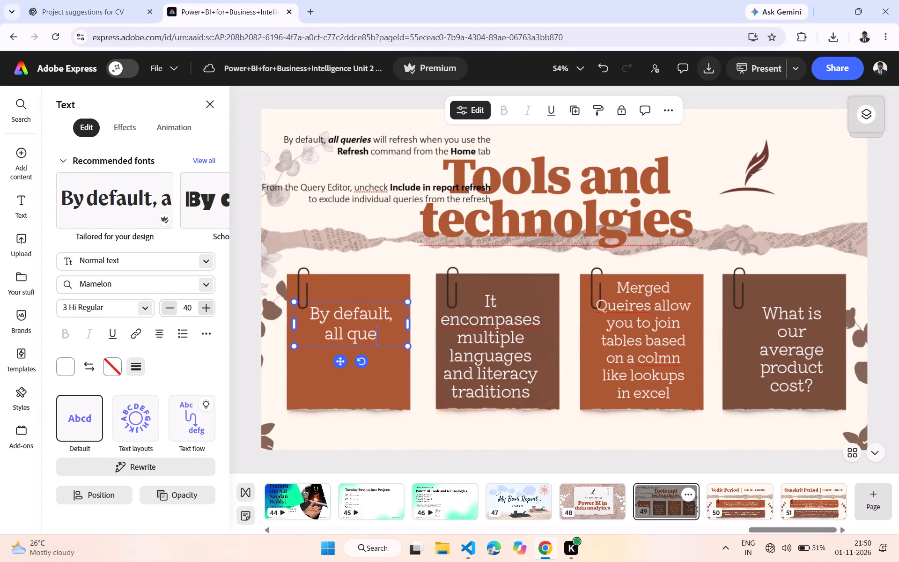
type("ries will ref")
type("re")
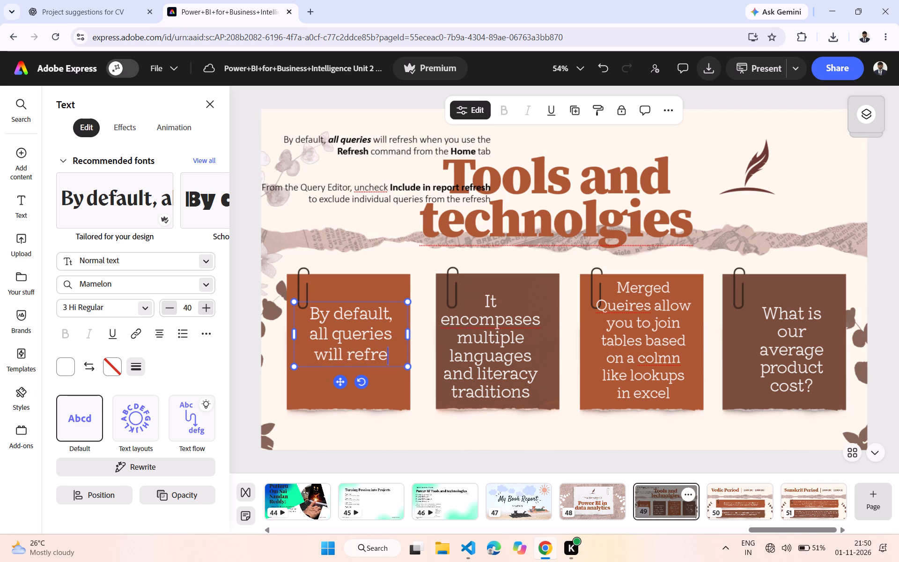
type("sh when")
key("space")
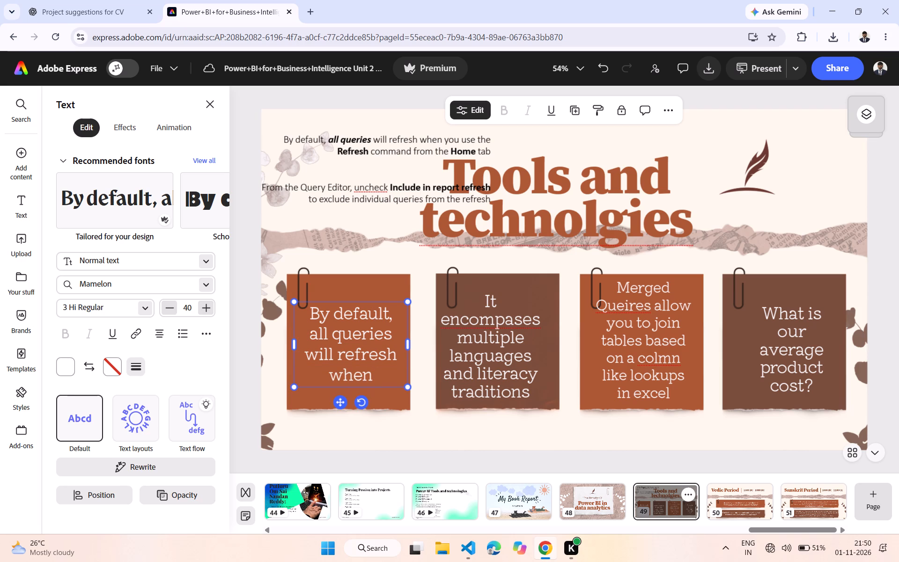
type("you")
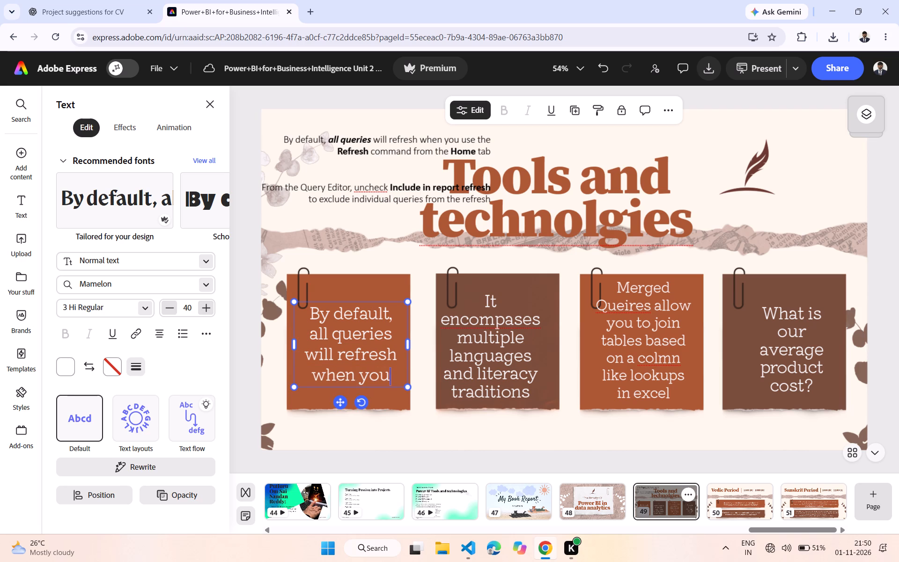
key("space")
type("use")
key("space")
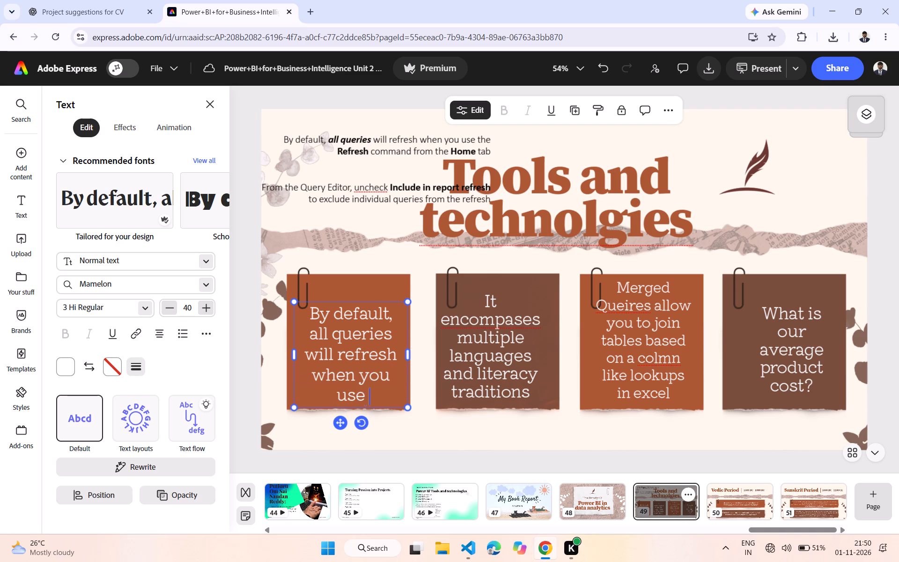
type("the r")
key("e")
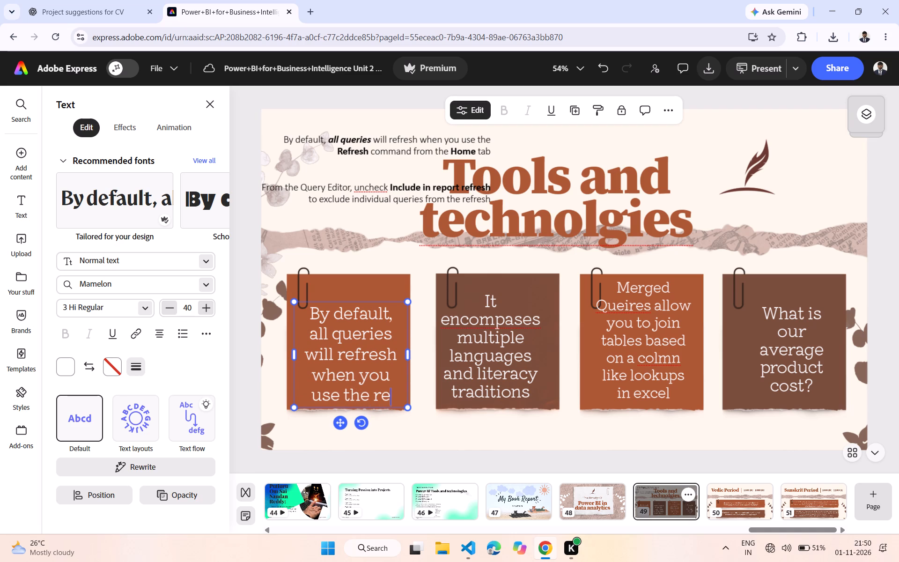
type("fresh")
key("space")
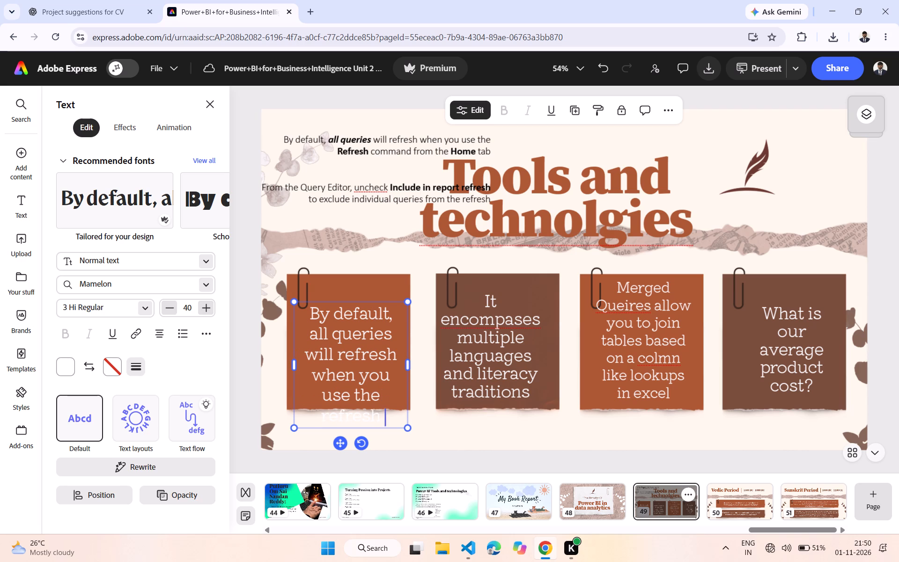
type("command fr")
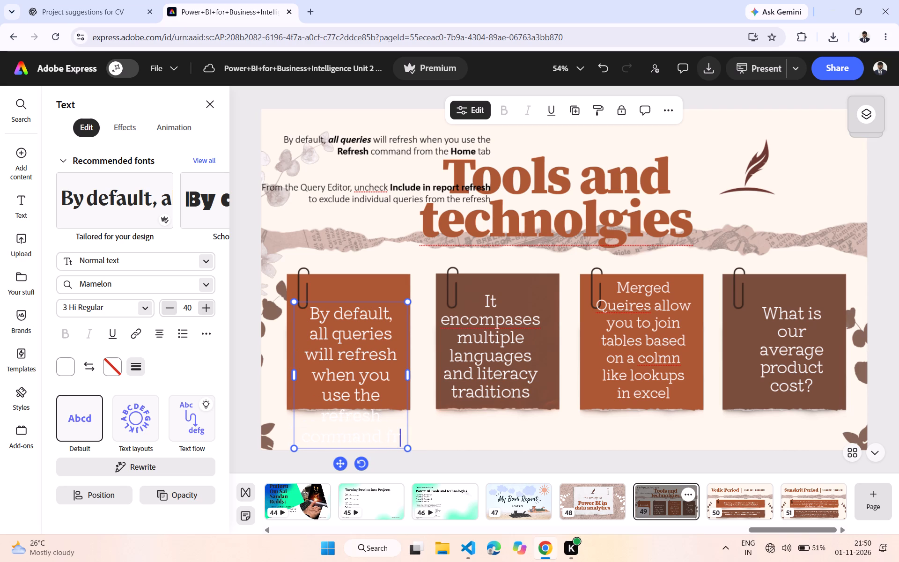
type("om")
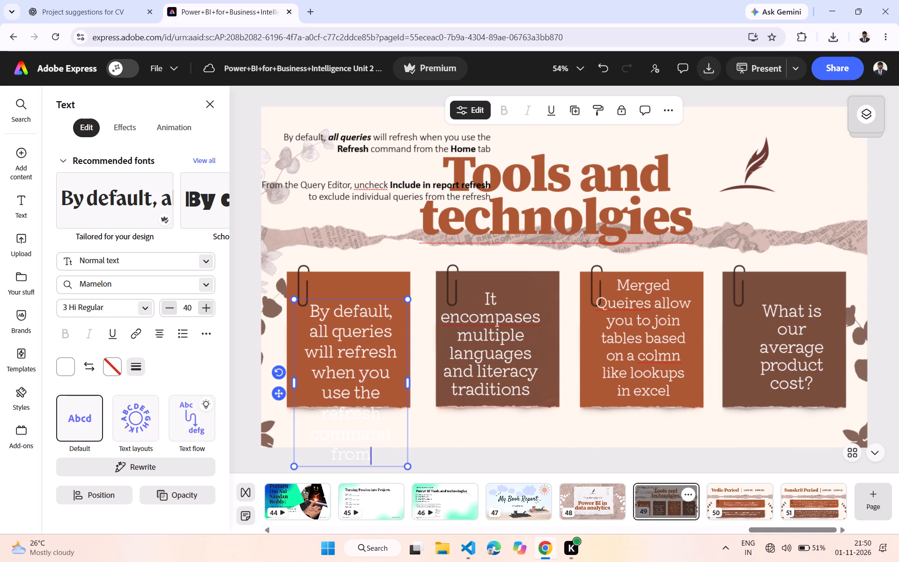
key("space")
type("th")
type("e home")
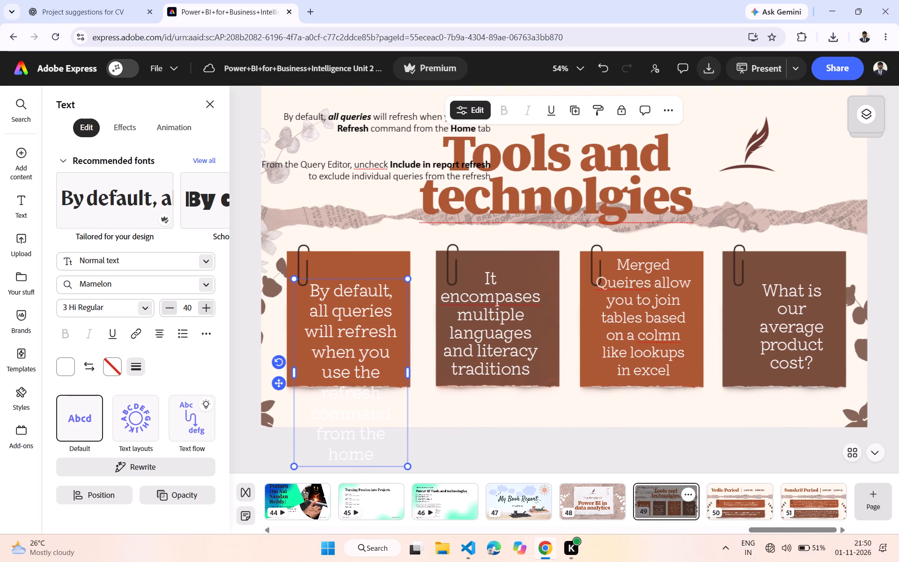
key("space")
type("tab")
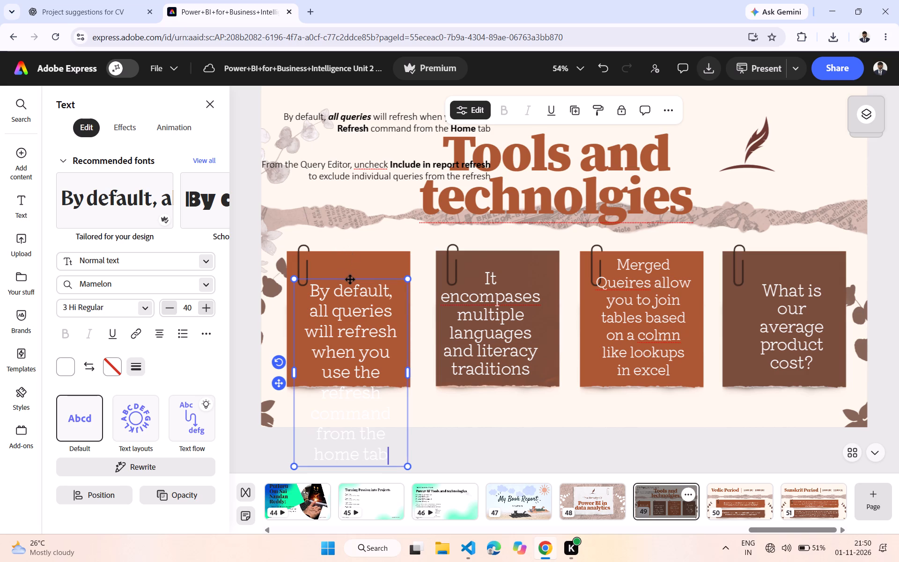
Reduce the first card's text to size 32 and move it up so that it fits inside the card.
left_click_drag(350, 280, 356, 257)
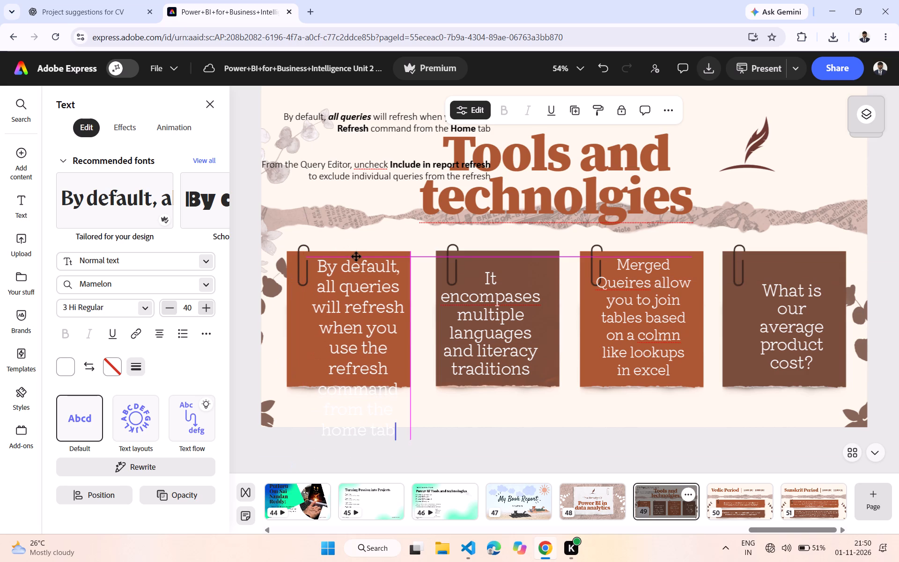
left_click_drag(356, 257, 354, 254)
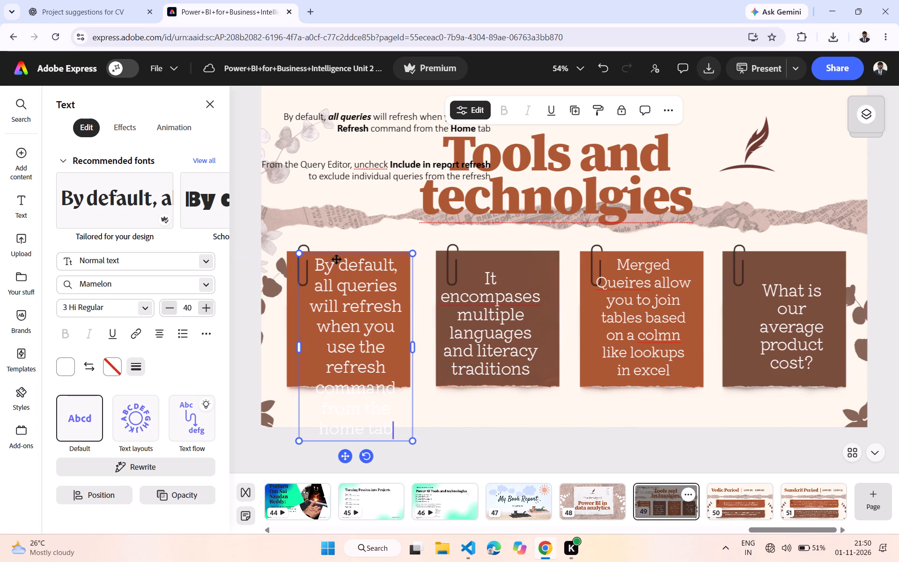
left_click(329, 262)
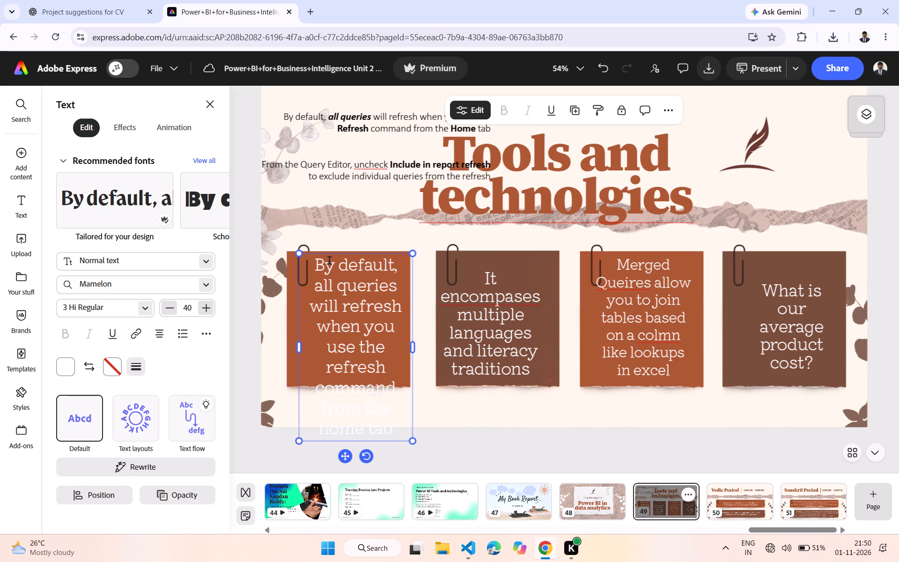
key("ctrl+a")
triple_click(163, 314)
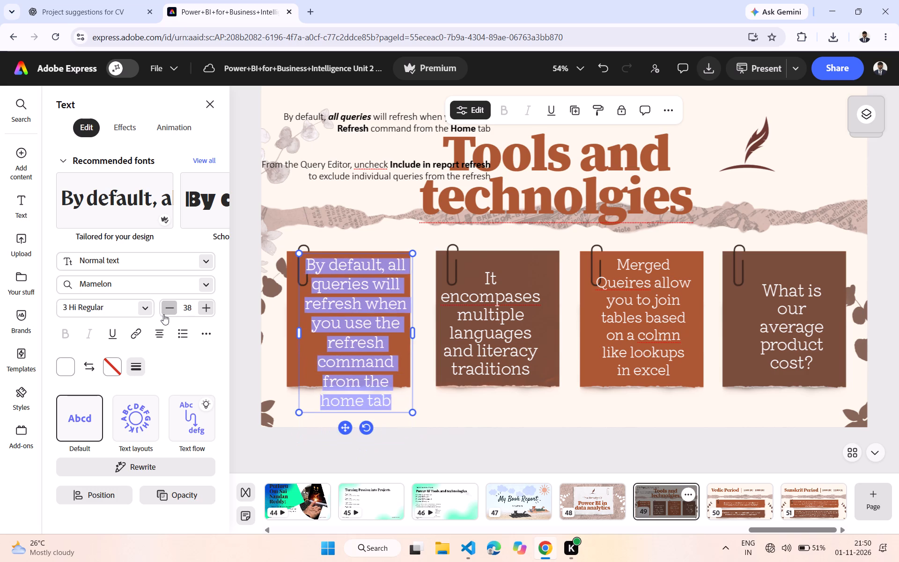
double_click(163, 314)
triple_click(163, 314)
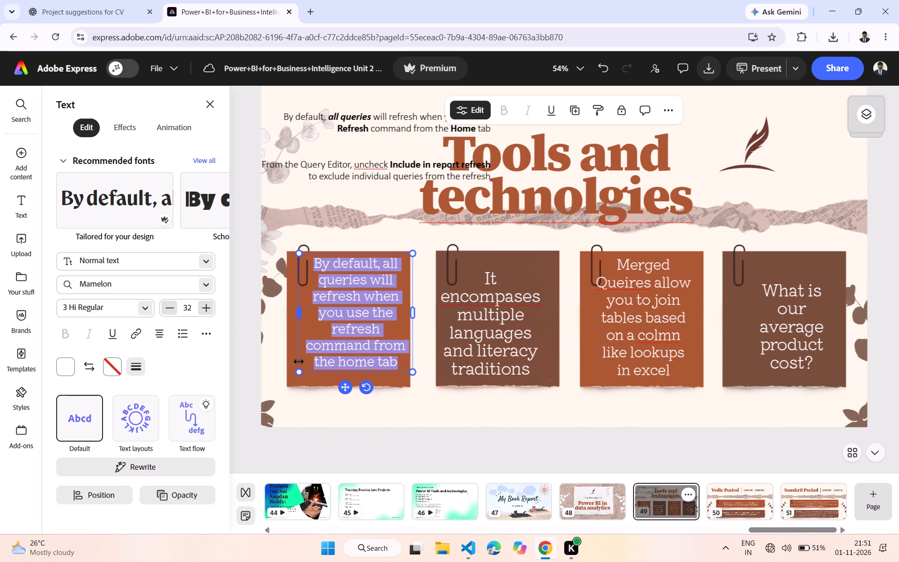
left_click_drag(314, 372, 312, 378)
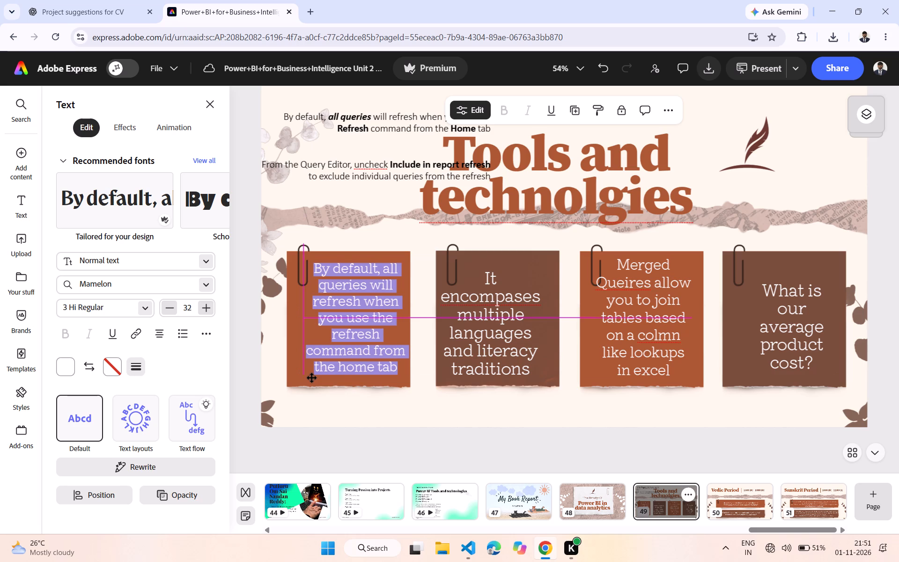
left_click_drag(312, 378, 311, 378)
left_click(486, 365)
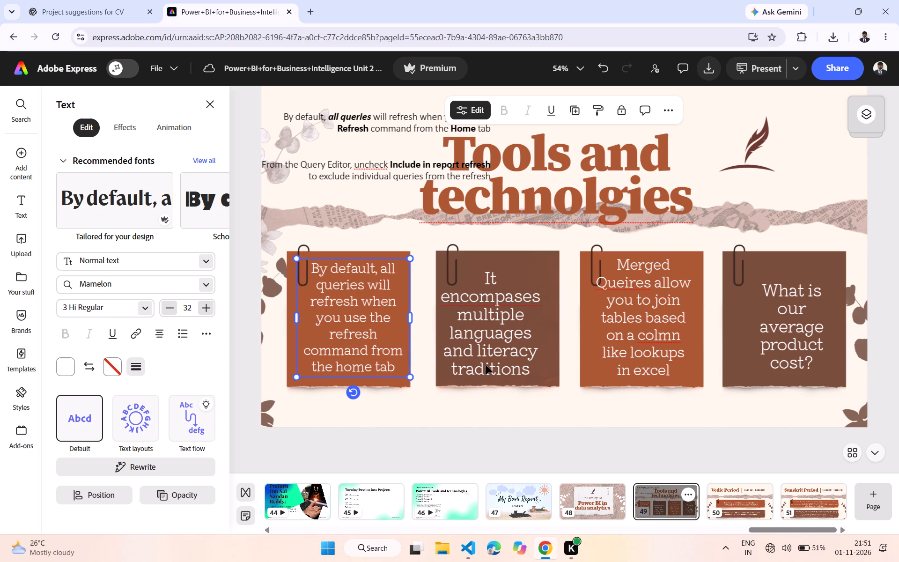
Correct the misspelled "encompases" in the second card to "encompasses" using the spelling suggestion.
left_click(515, 291)
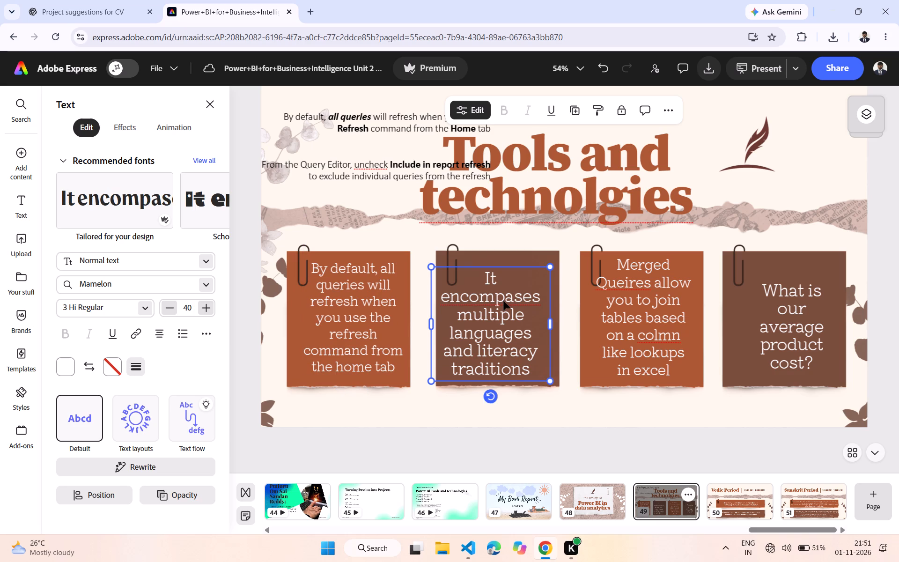
left_click(503, 301)
right_click(503, 301)
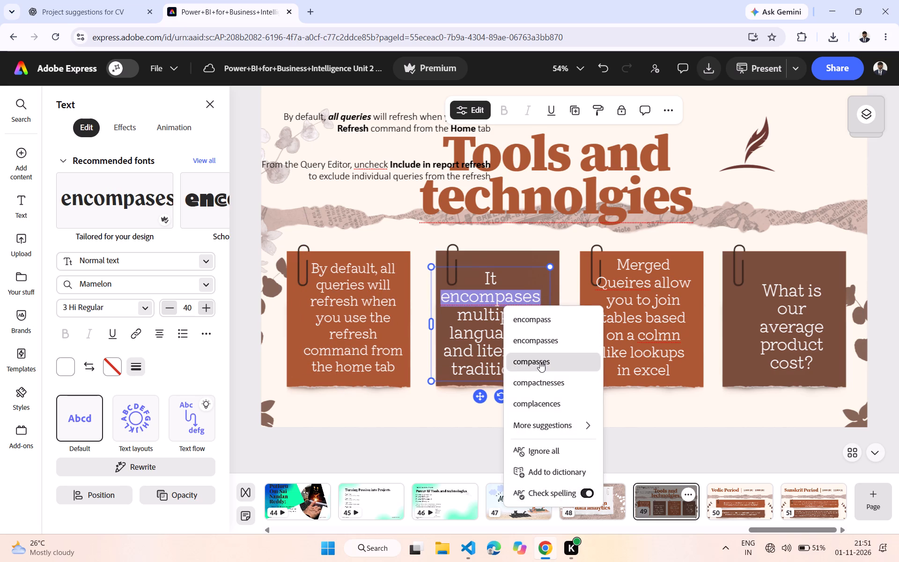
left_click(543, 345)
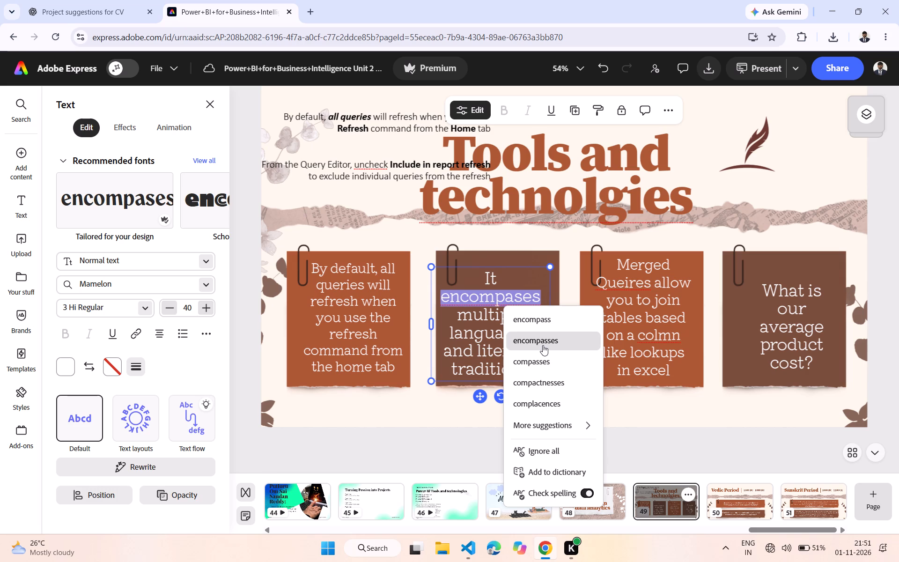
left_click(621, 287)
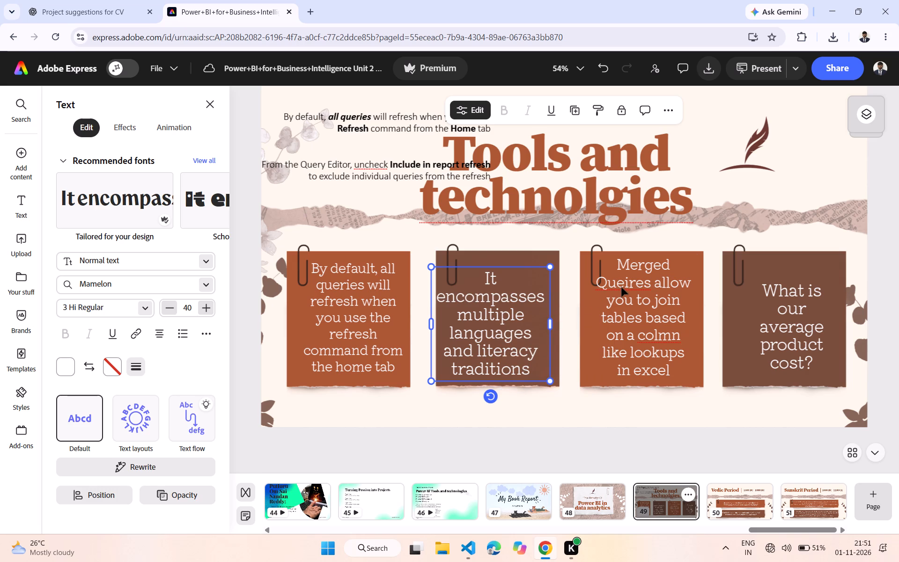
Correct the misspelled "Queires" in the third card to "Queries" using the spelling suggestion.
right_click(632, 284)
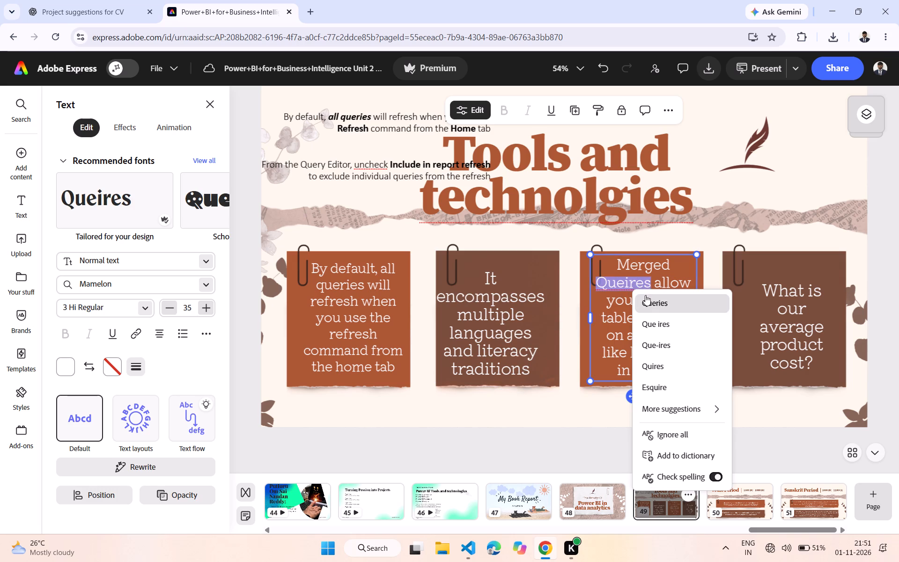
left_click(651, 303)
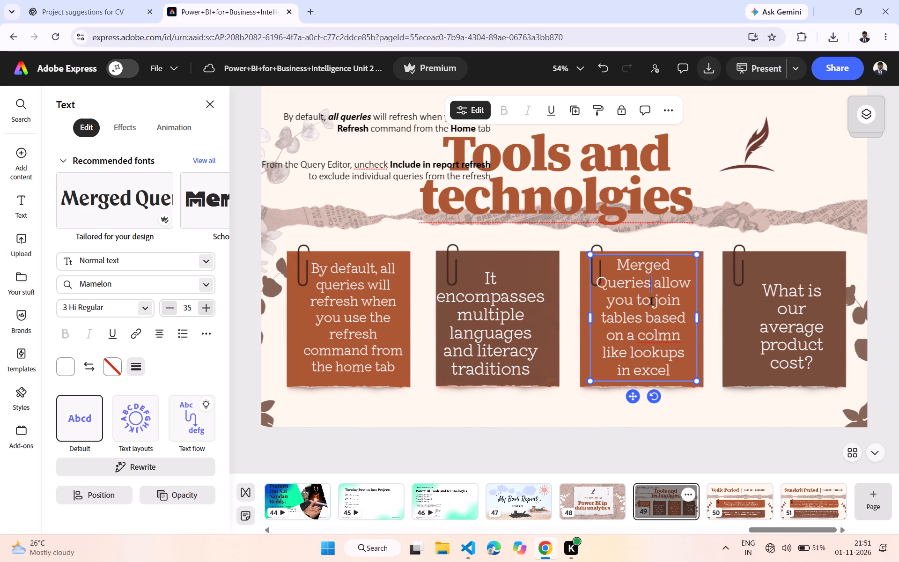
left_click(335, 132)
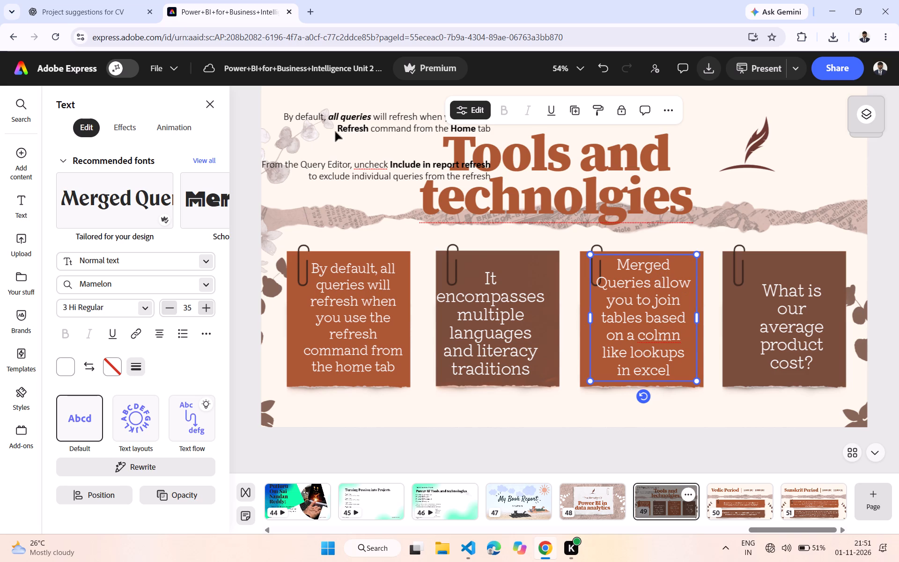
Delete the black reference text block about refreshing queries above the first two cards.
left_click(358, 125)
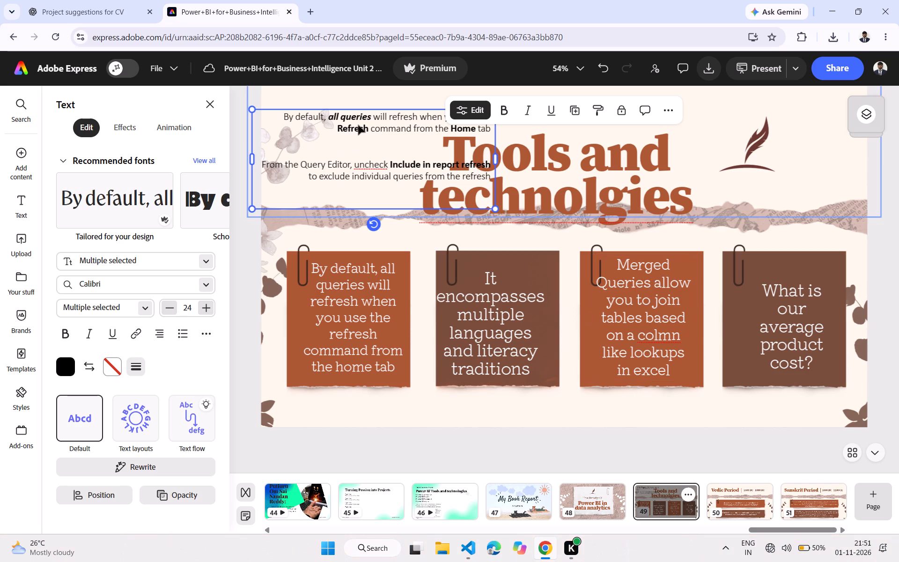
key("BackSpace")
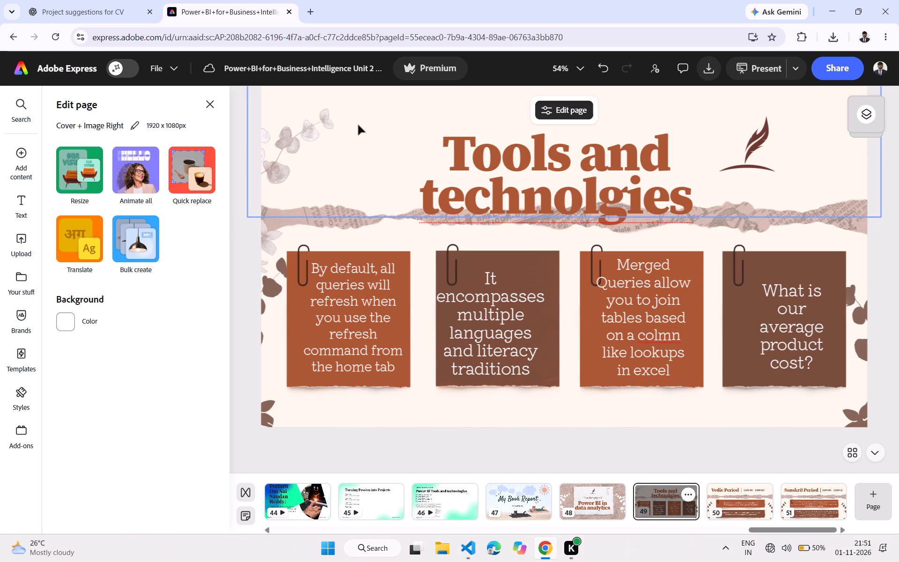
Browse back through the earlier pages to the Text Tools page, page 17, for text to reuse.
scroll(537, 498, "right", 7)
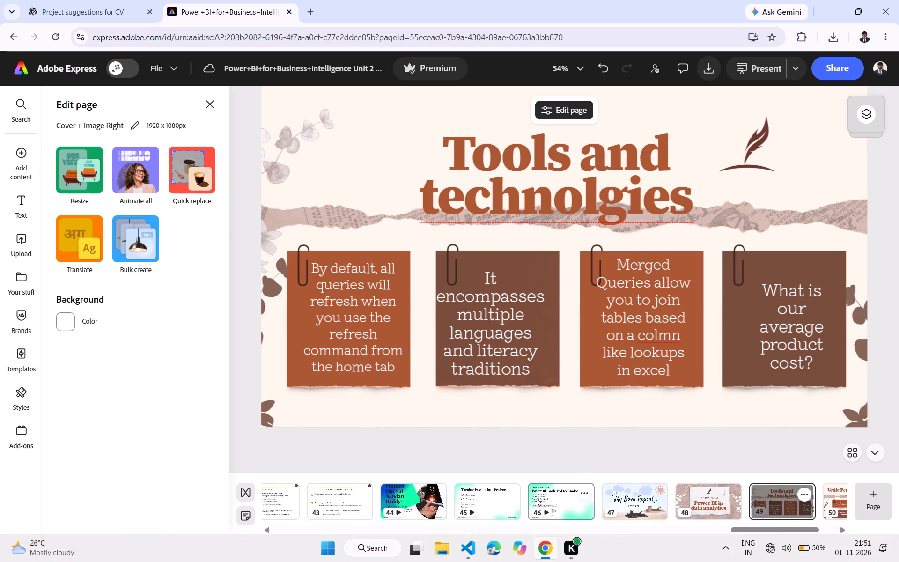
scroll(537, 498, "right", 2)
left_click(511, 494)
scroll(511, 494, "right", 13)
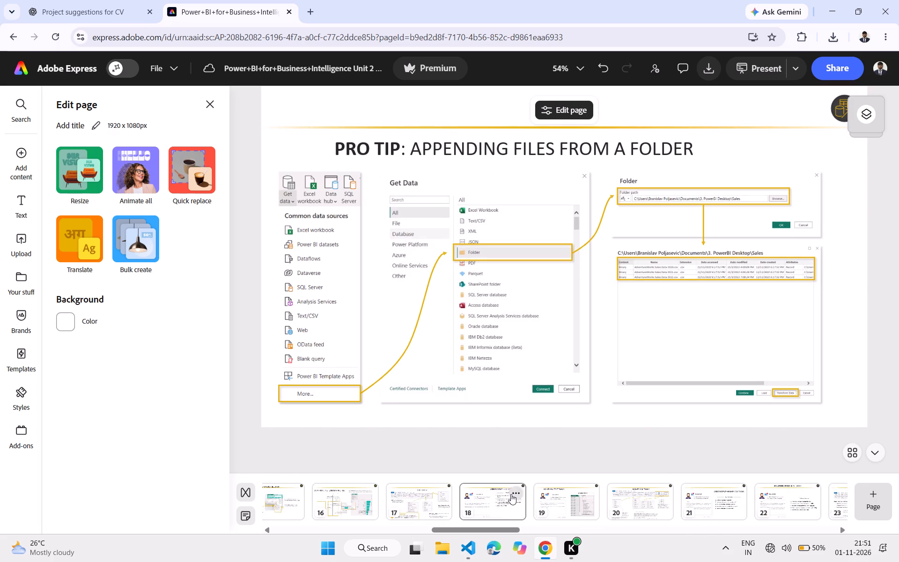
scroll(511, 494, "right", 1)
left_click(655, 508)
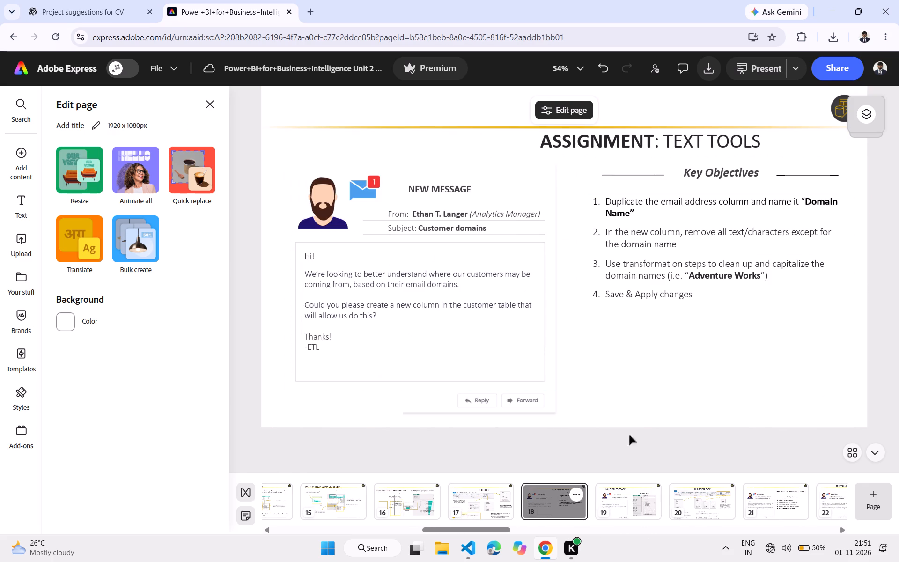
scroll(635, 509, "right", 1)
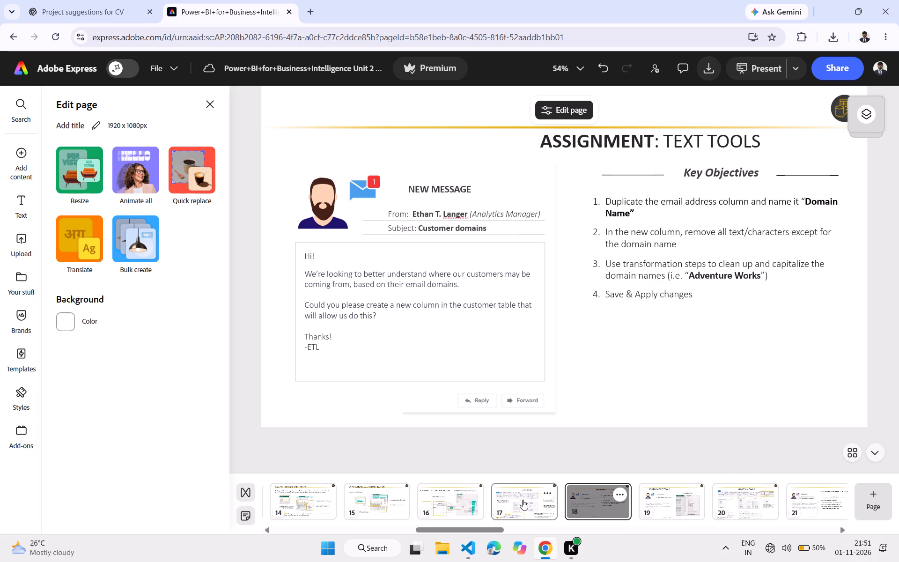
double_click(523, 500)
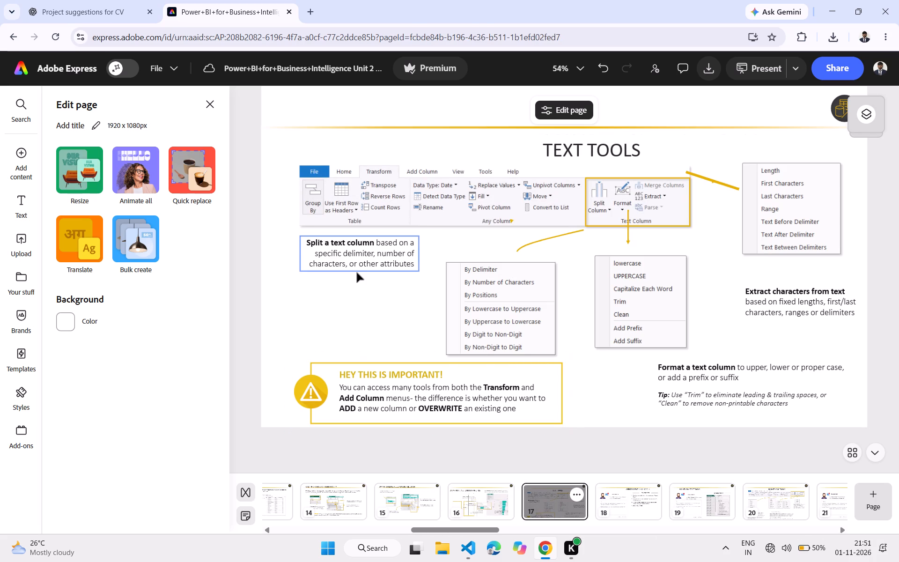
Copy the "Split a text column" text block from page 17 to page 21 and place it above the New Message card.
left_click(357, 273)
key("ctrl+a")
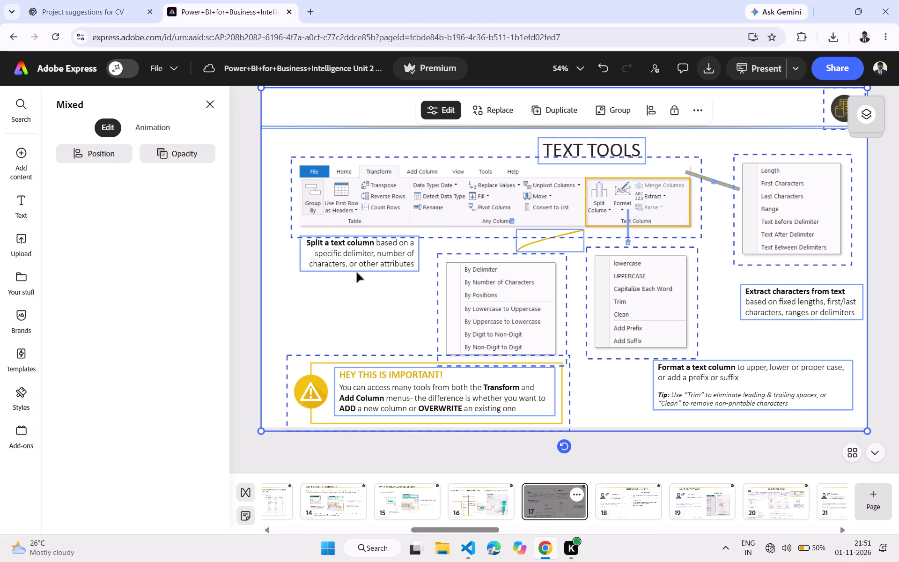
left_click(357, 273)
left_click(409, 323)
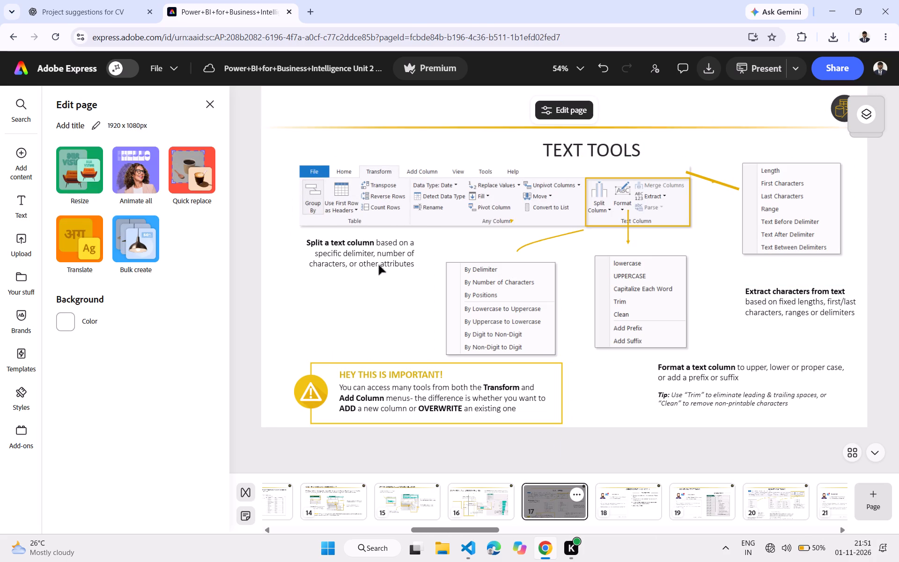
left_click(363, 253)
key("ctrl+c")
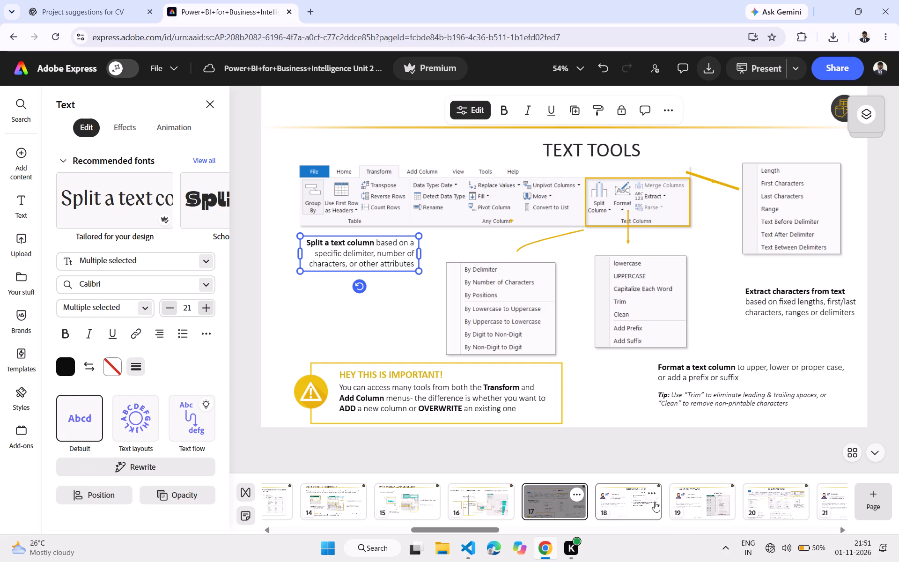
scroll(655, 502, "left", 3)
left_click(655, 502)
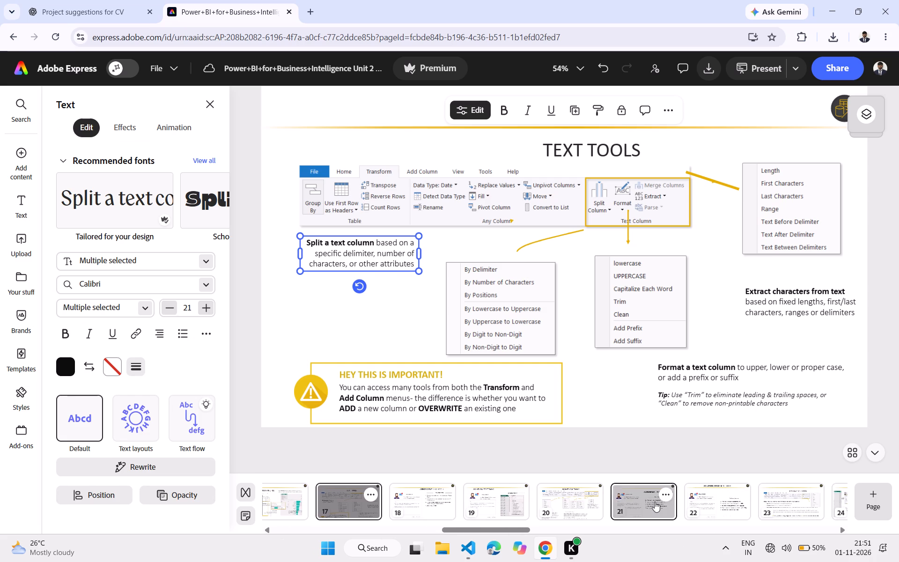
key("ctrl+v")
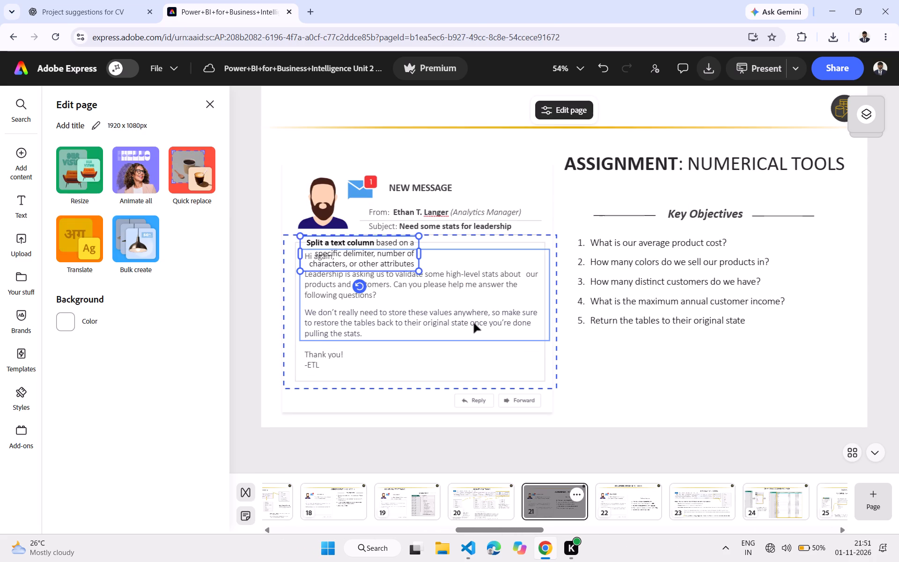
left_click_drag(412, 246, 405, 136)
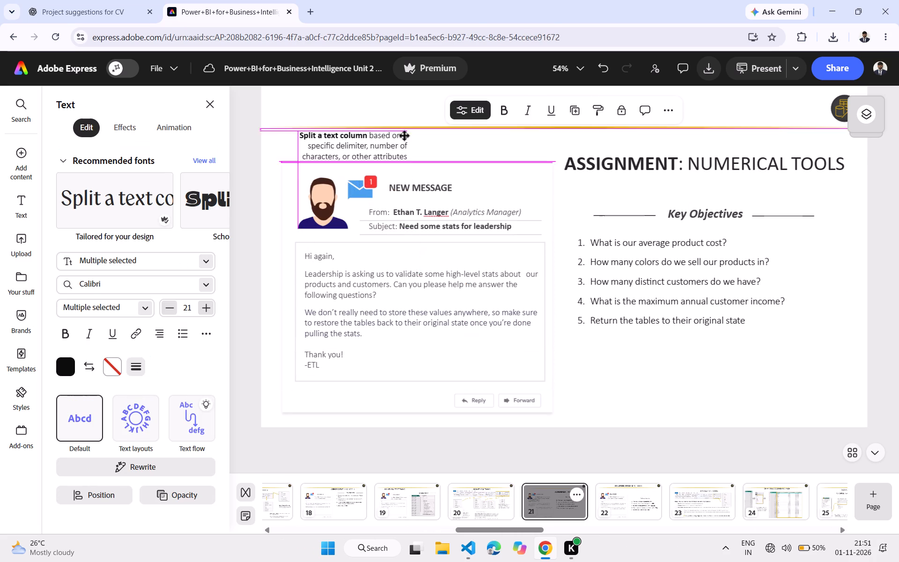
left_click_drag(405, 136, 404, 137)
Duplicate the numbered Key Objectives list on page 21 and place the copy directly beneath the original.
left_click(652, 357)
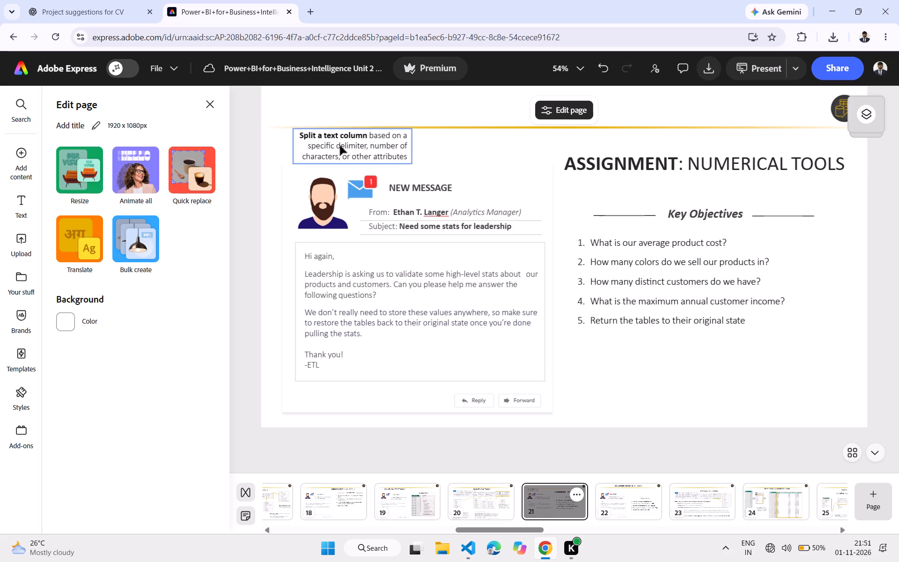
left_click(631, 318)
key("ctrl+c")
left_click(648, 374)
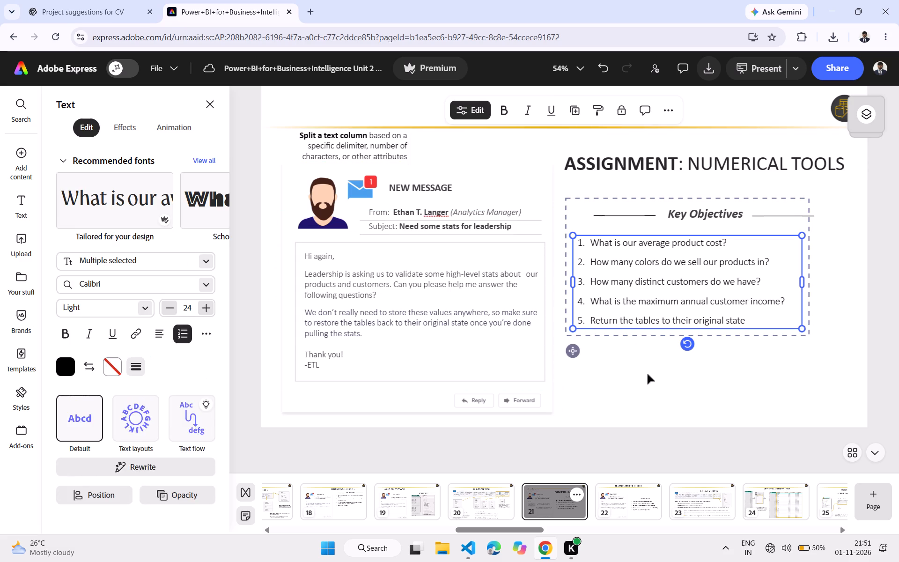
key("ctrl+v")
left_click_drag(649, 311, 656, 355)
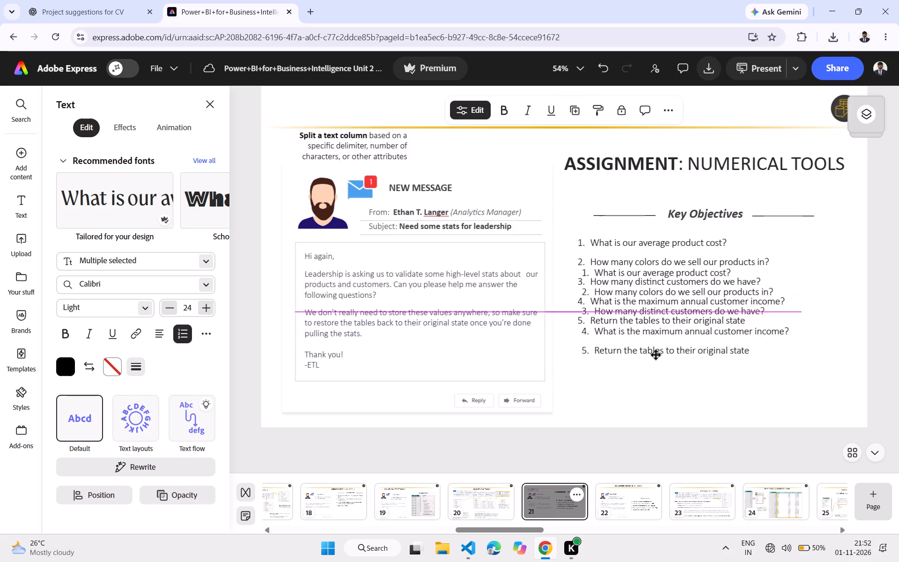
left_click_drag(656, 355, 658, 403)
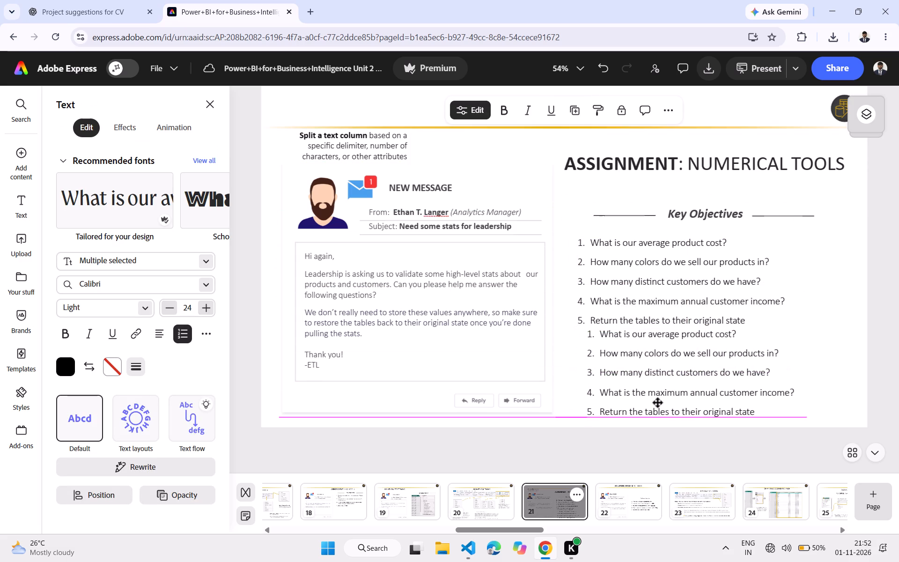
left_click_drag(658, 403, 652, 405)
Replace the duplicated list's text with "Split a text column based on a specific delimiter, number of characters or other attributes.".
left_click(652, 405)
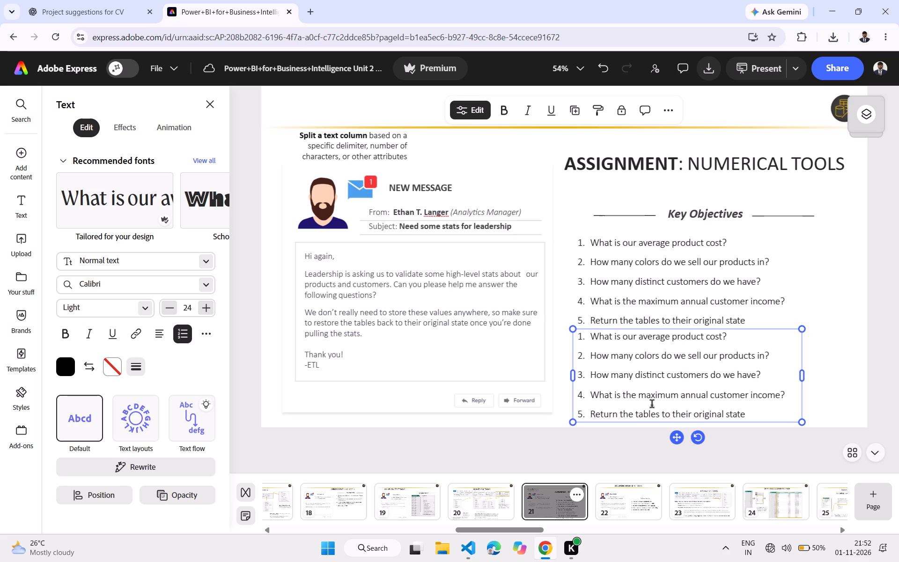
key("ctrl+a")
key("ctrl+BackSpace")
key("BackSpace")
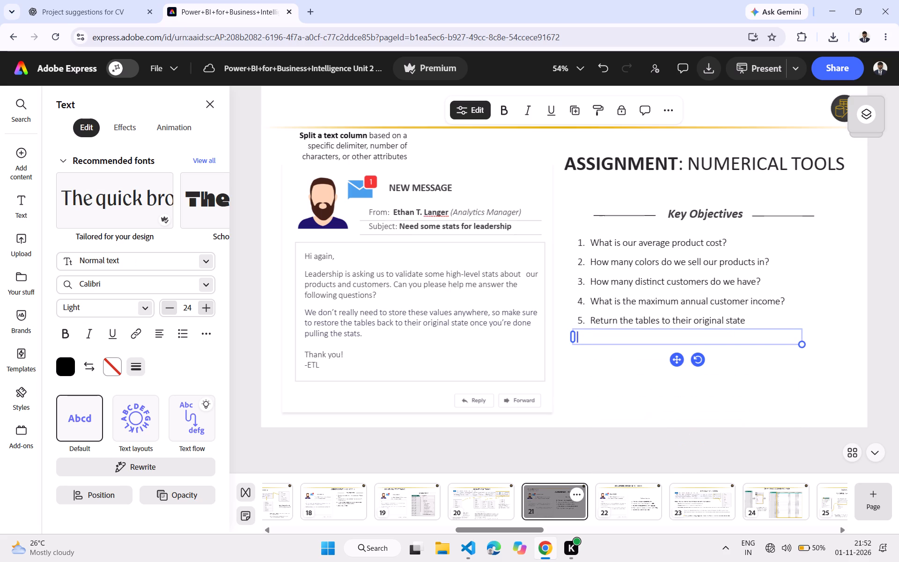
key("shift+s")
type("plit")
key("space")
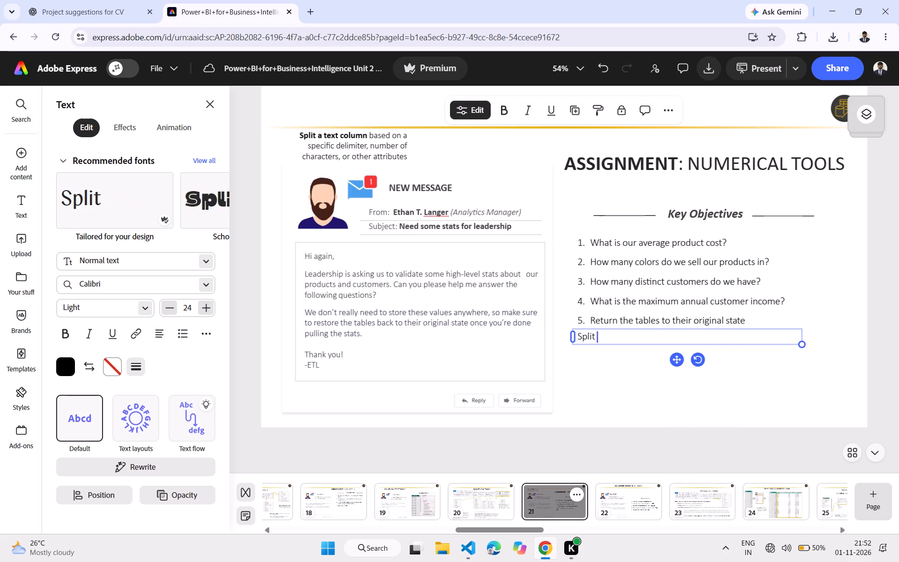
type("a text column")
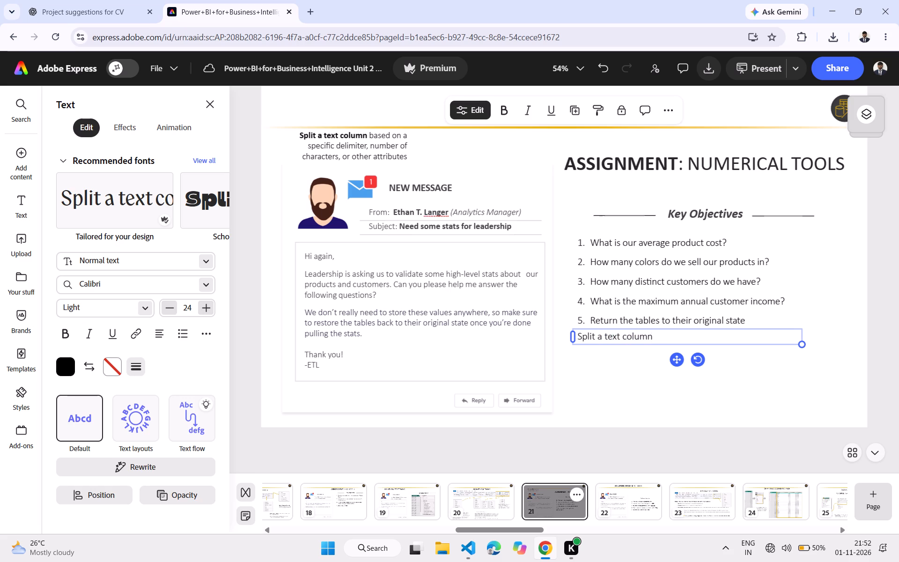
key("space")
type("based")
key("space")
type("on a")
key("space")
type("specific")
key("space")
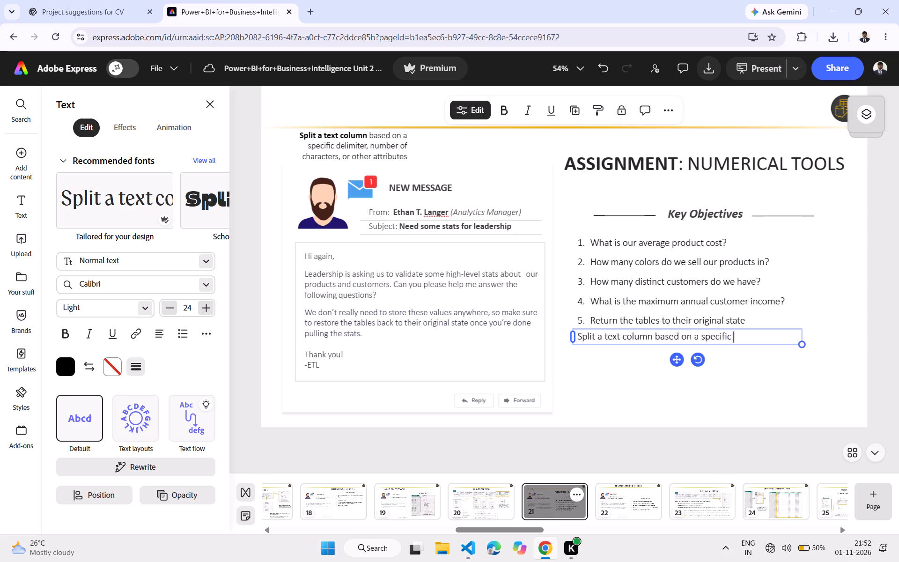
type("deli")
type("miter")
type(", nu")
type("mber of chara")
type("cters")
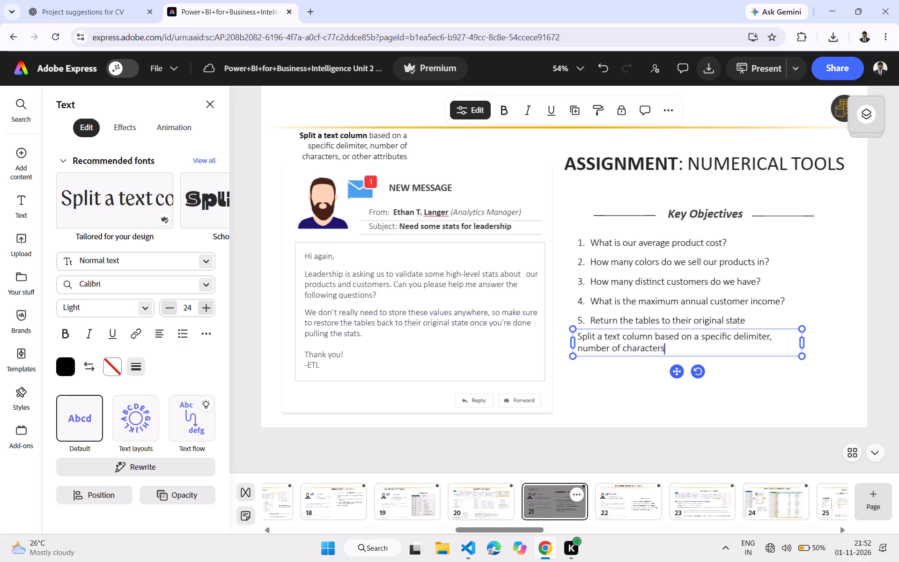
key("space")
type("or")
key("space")
type("other")
key("space")
type("a")
type("ttrib")
key("u")
key("t")
key("e")
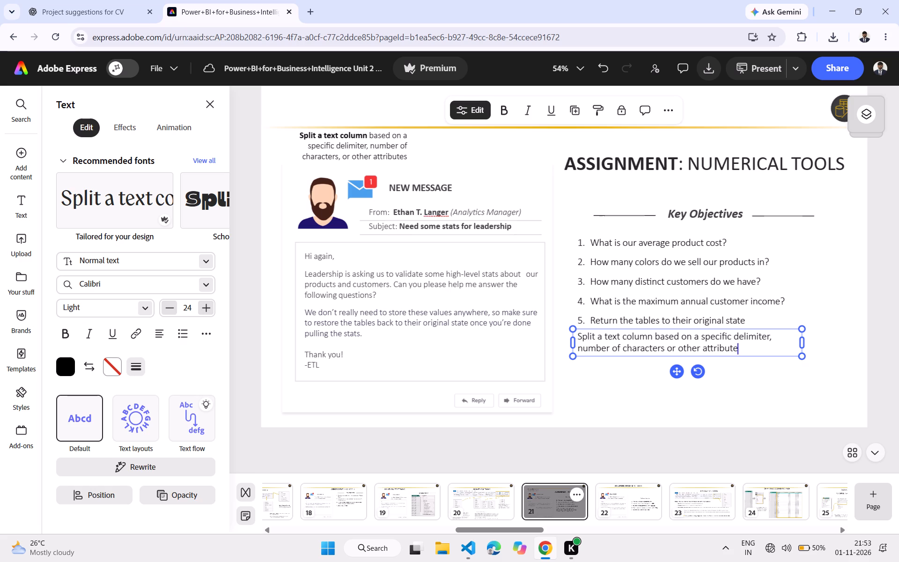
key("s")
key("period")
Move the "Split a text column" paragraph slightly lower beneath the fifth Key Objectives item, indented in line with the heading's divider line.
left_click_drag(626, 355, 634, 365)
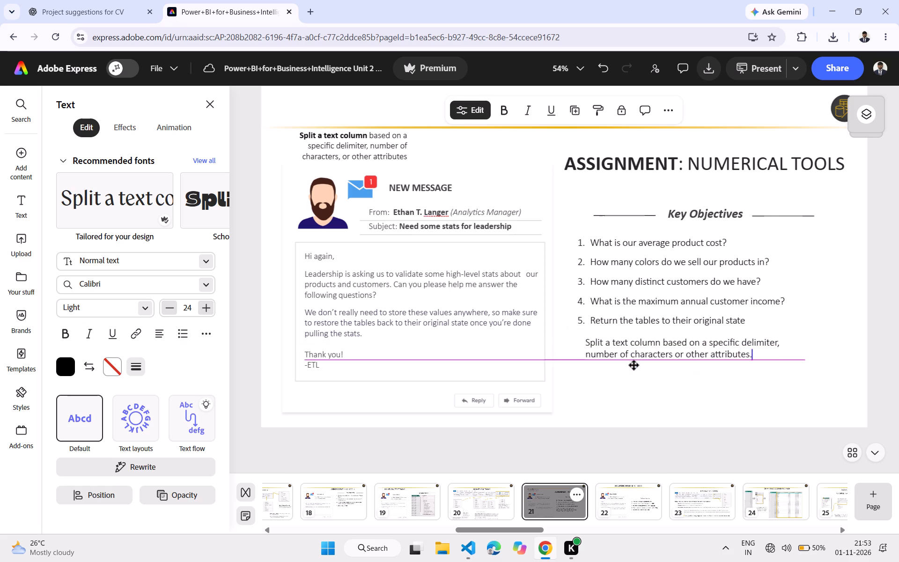
left_click_drag(634, 365, 634, 369)
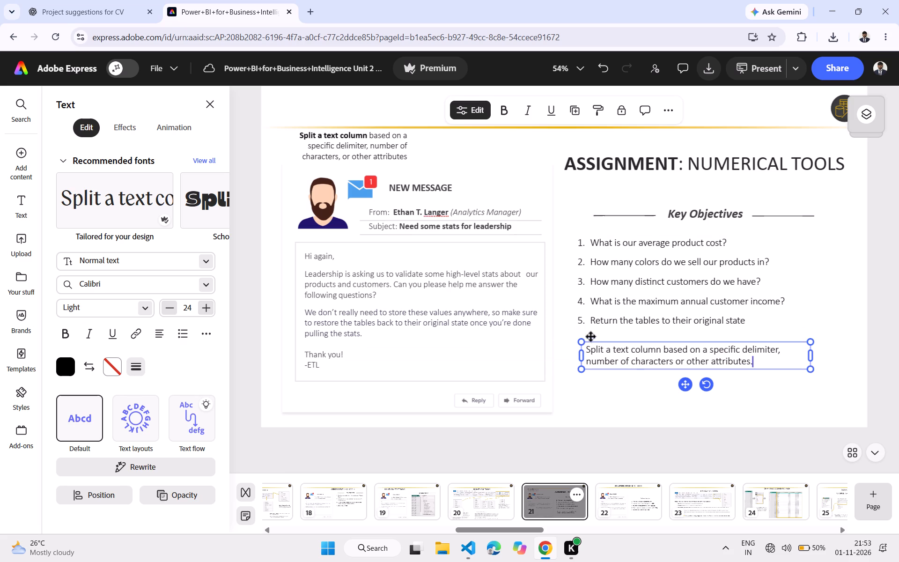
left_click(588, 331)
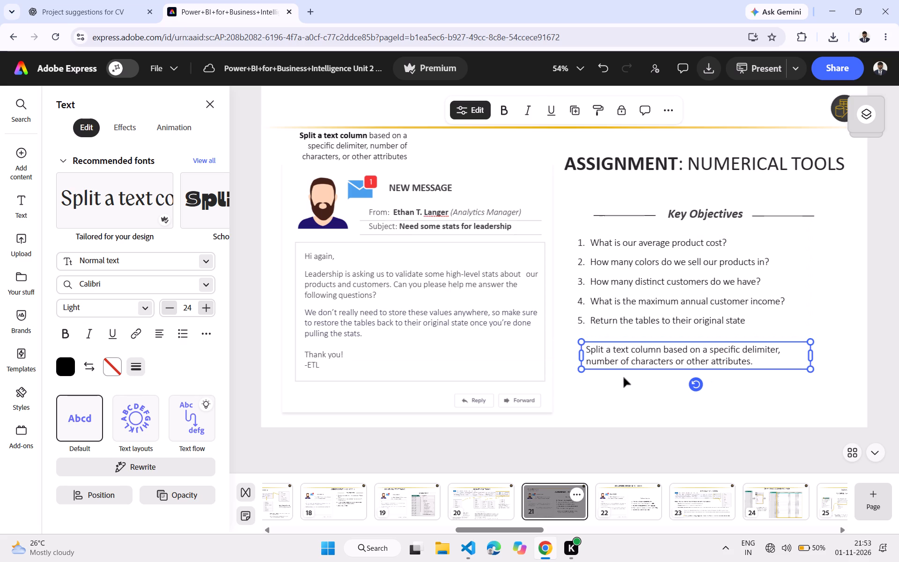
left_click(624, 377)
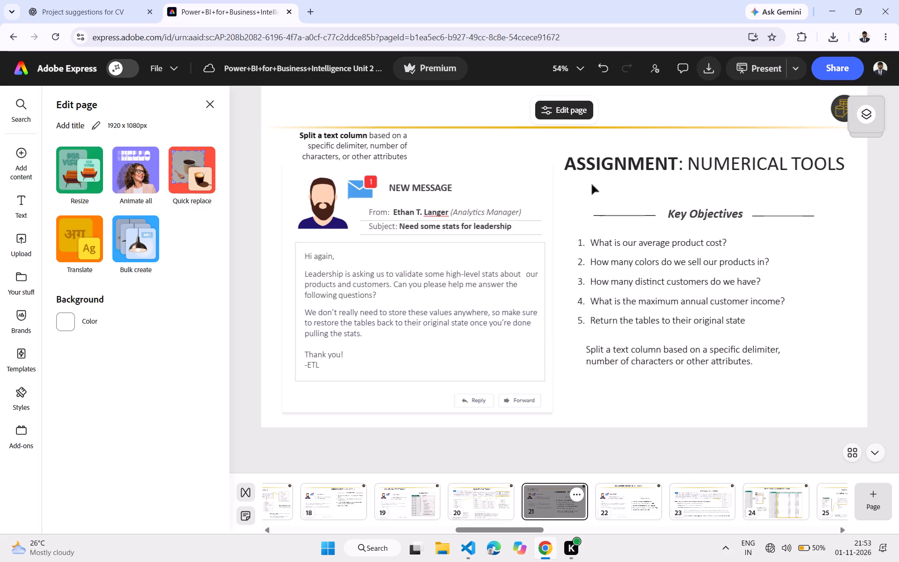
left_click_drag(622, 359, 625, 342)
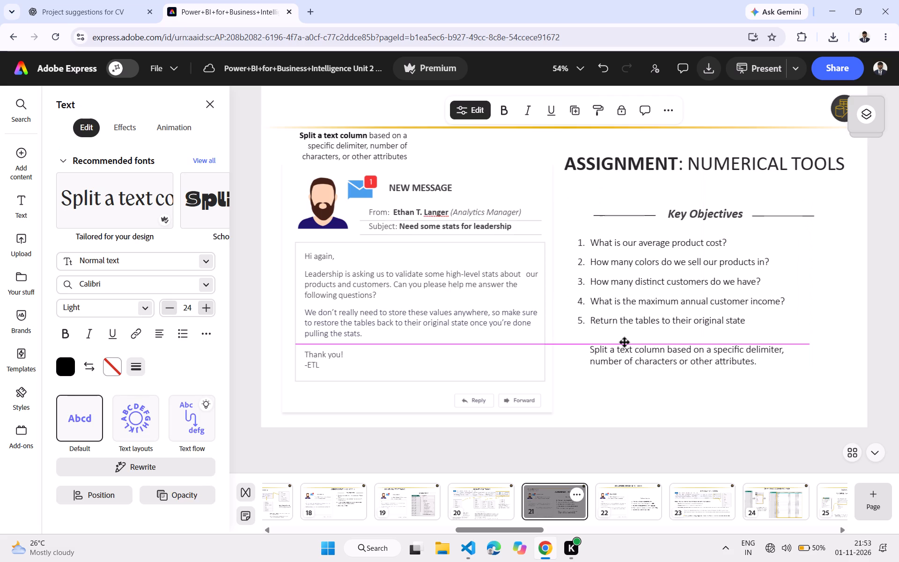
left_click_drag(625, 342, 627, 342)
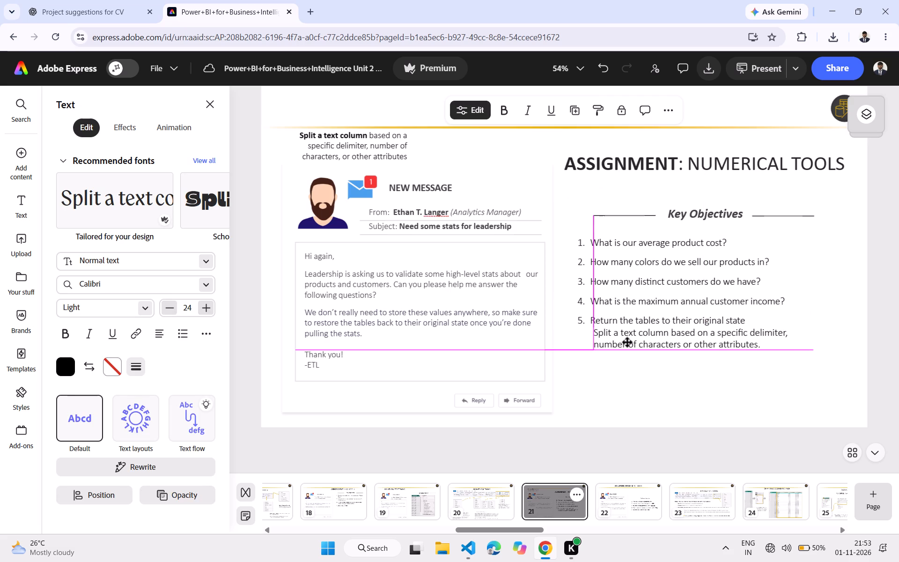
left_click_drag(627, 342, 628, 357)
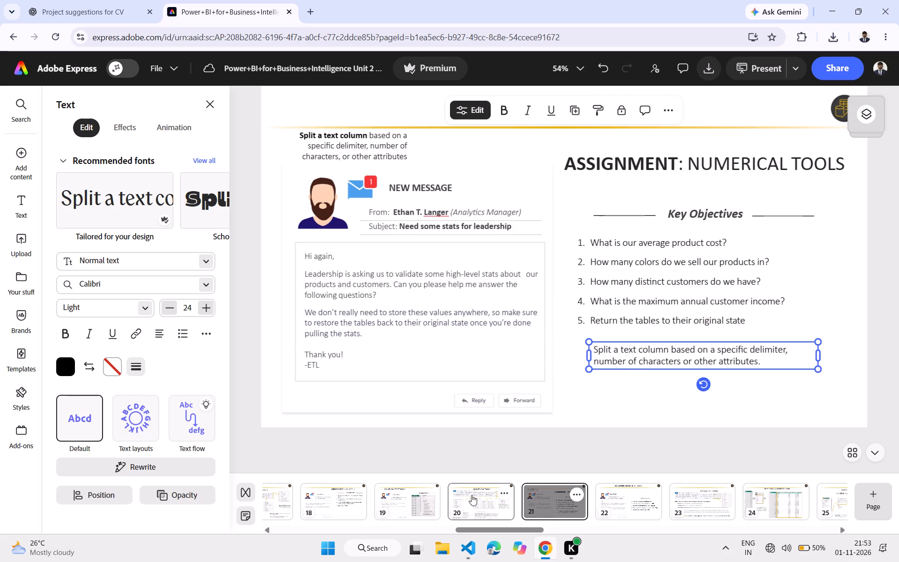
Go back to the Data Profiling page, page 15, and copy its "Hover over the column quality box" text block.
left_click(472, 495)
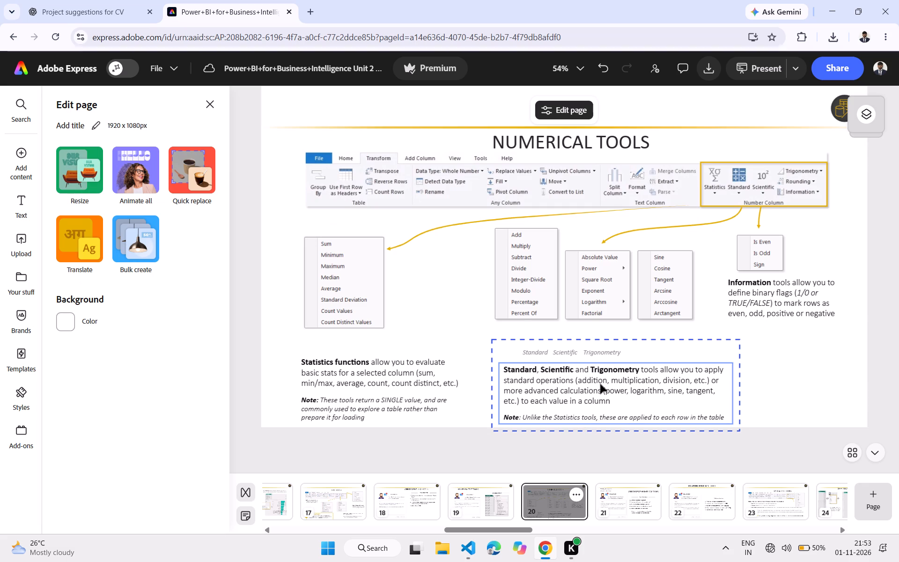
left_click(442, 495)
left_click(458, 497)
scroll(458, 497, "right", 2)
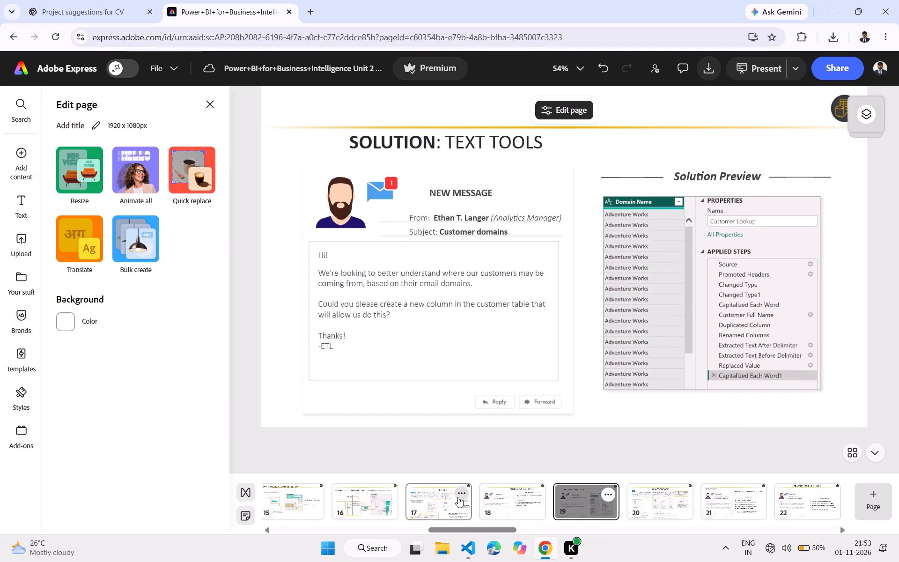
scroll(458, 497, "right", 4)
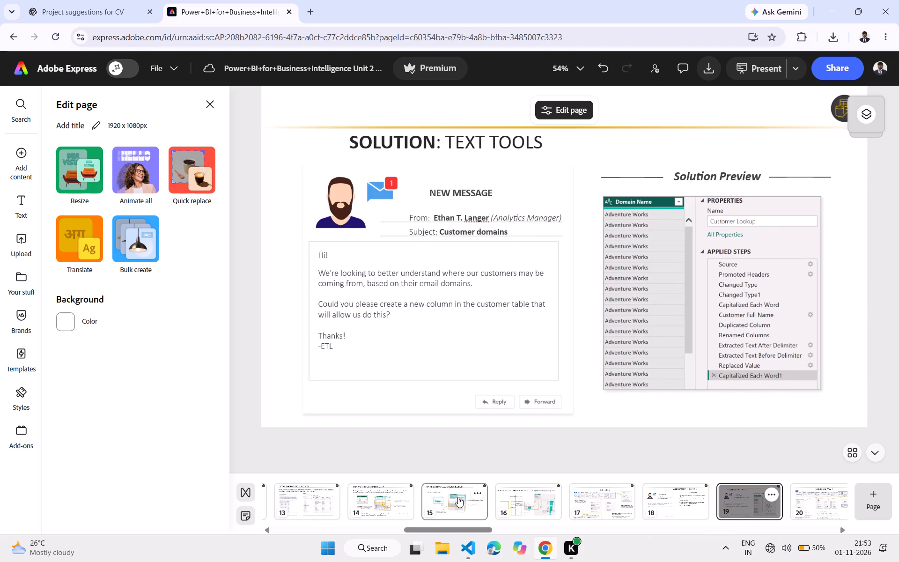
left_click(458, 497)
scroll(458, 497, "right", 4)
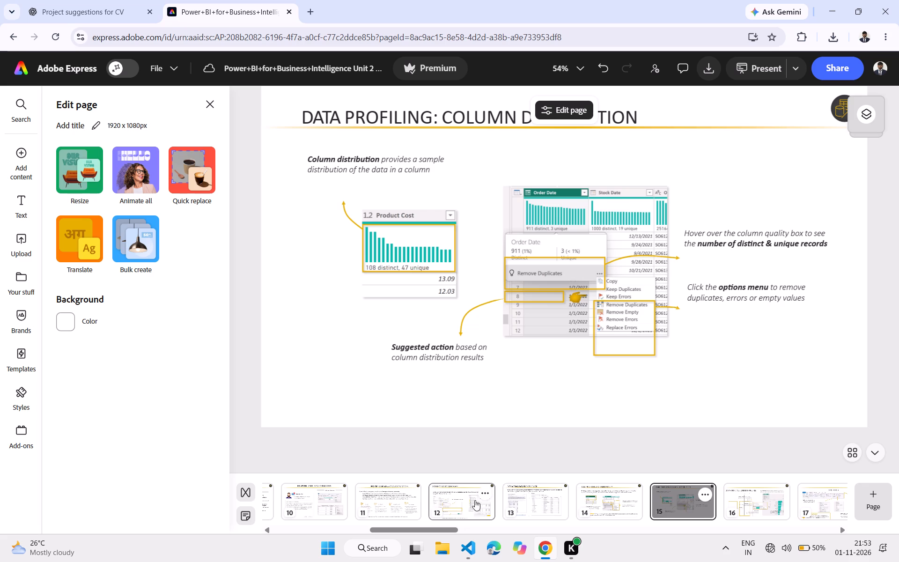
left_click(738, 245)
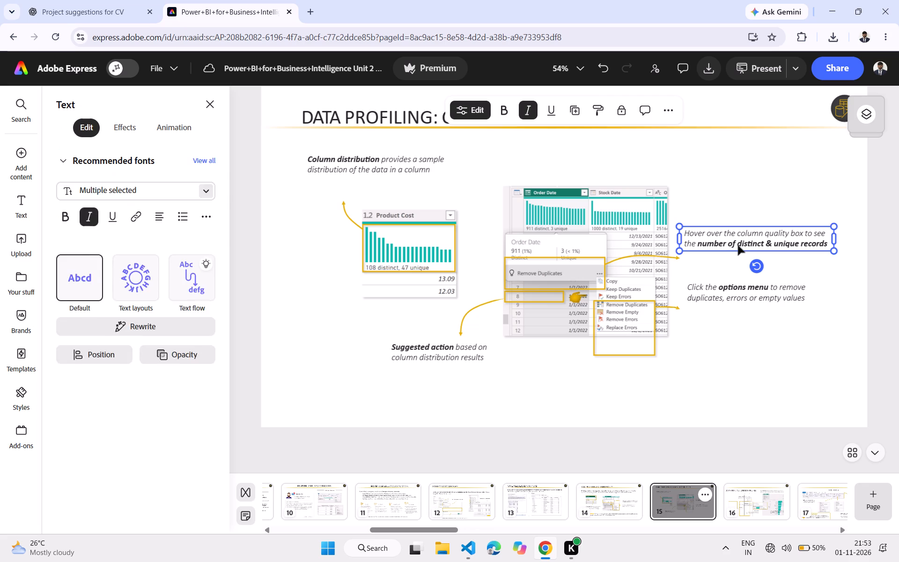
key("ctrl+c")
Return to page 21 and delete the "Split a text column" reference text above the New Message card.
scroll(747, 493, "left", 2)
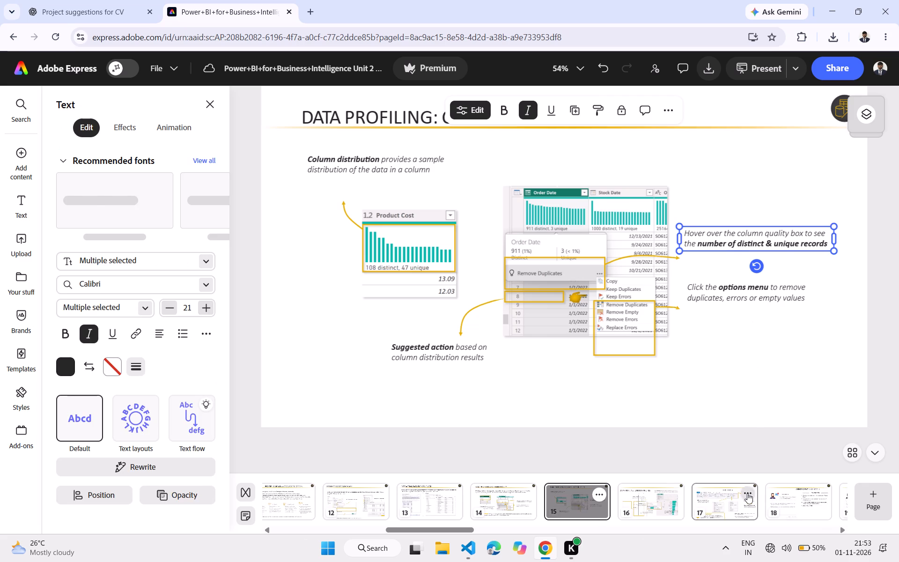
scroll(747, 493, "left", 4)
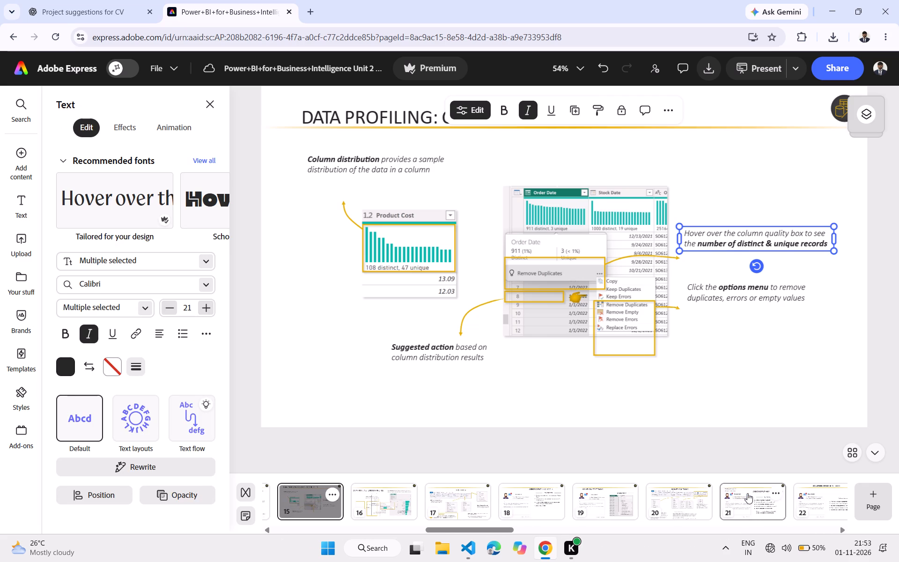
left_click(747, 493)
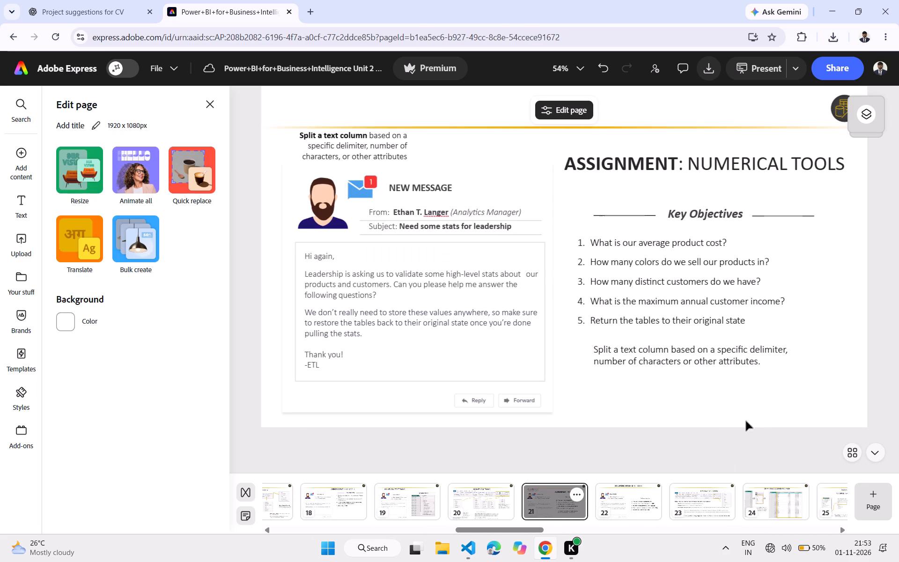
left_click(627, 392)
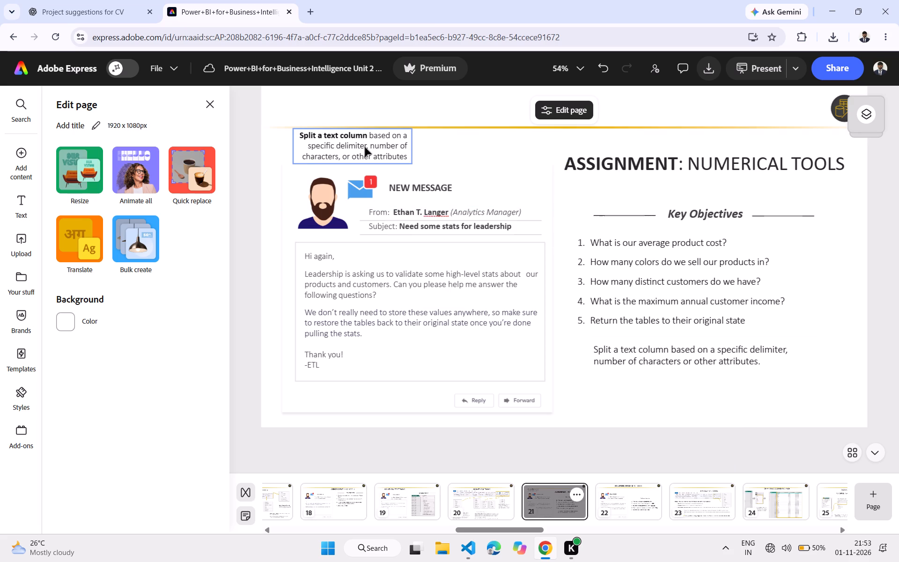
left_click(365, 147)
key("Delete")
Paste the copied "Hover over the column quality box" text on page 21 and place it above the New Message card.
key("ctrl+v")
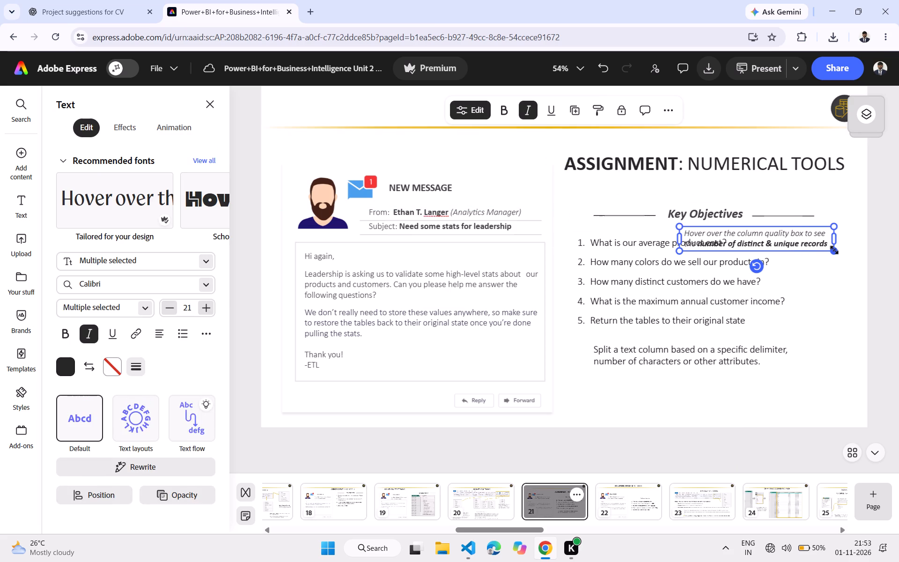
left_click_drag(822, 247, 682, 178)
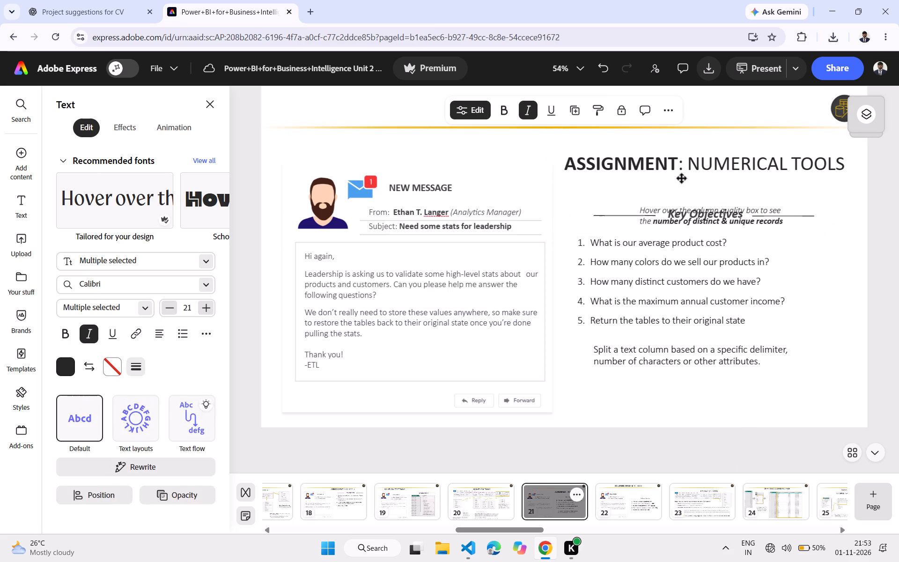
left_click_drag(682, 178, 451, 158)
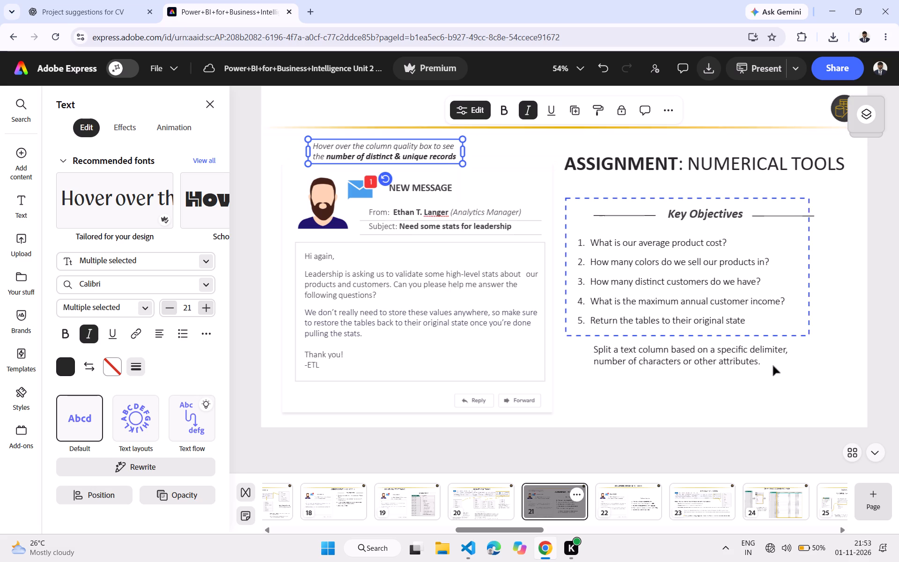
Duplicate the "Split a text column" paragraph under the Key Objectives list and place the copy below the original.
left_click(697, 362)
key("ctrl+c")
key("ctrl+v")
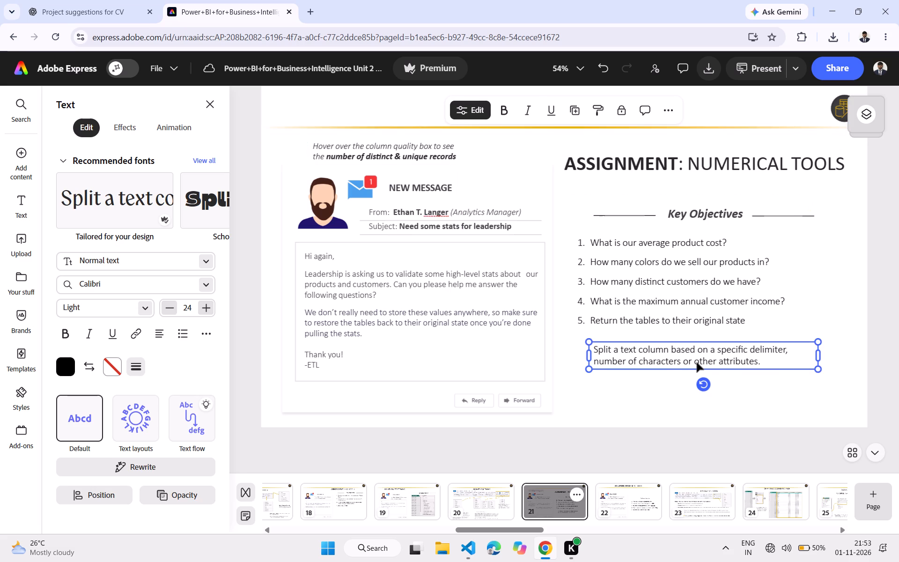
left_click_drag(697, 362, 671, 394)
Replace the duplicated paragraph's text with "Hover over the column quality box to see the number of distinct and unique records".
left_click(671, 394)
key("ctrl+a")
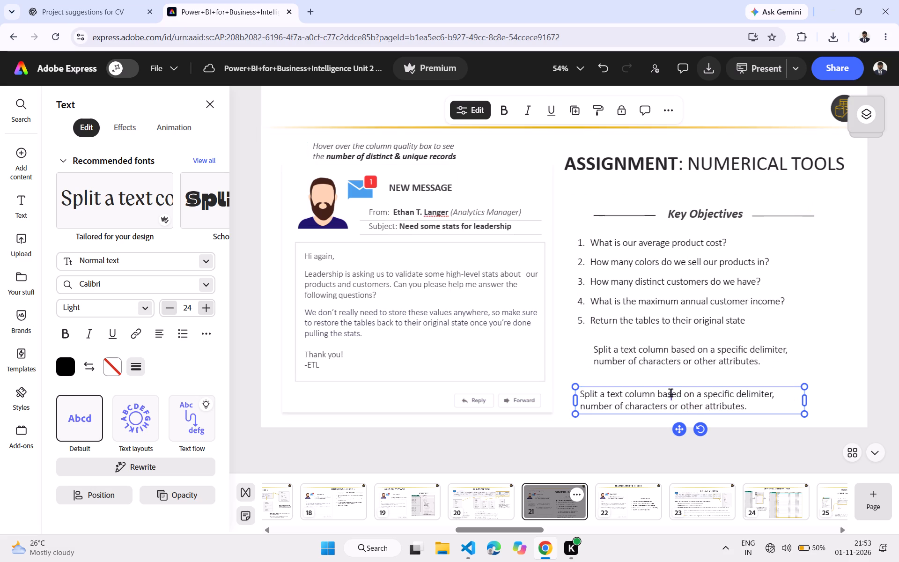
key("BackSpace")
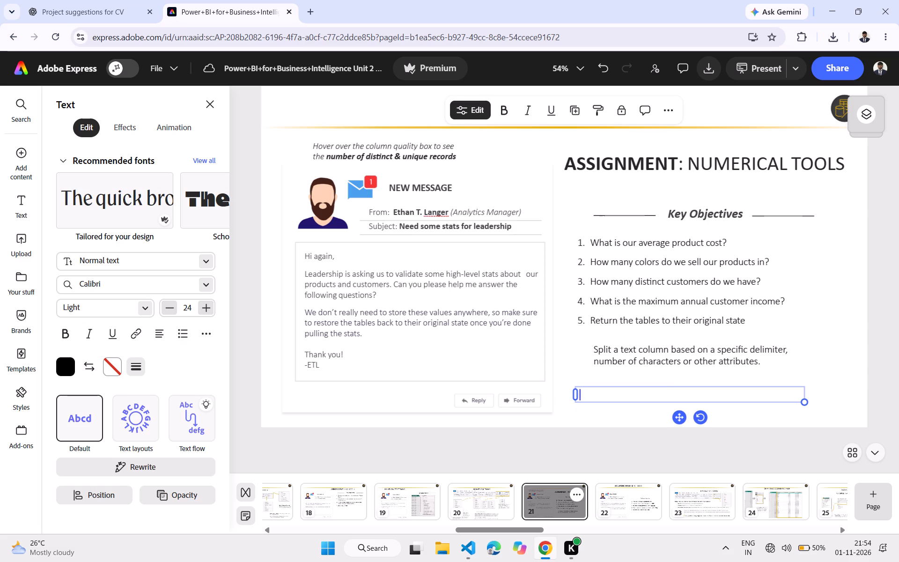
type("Ho")
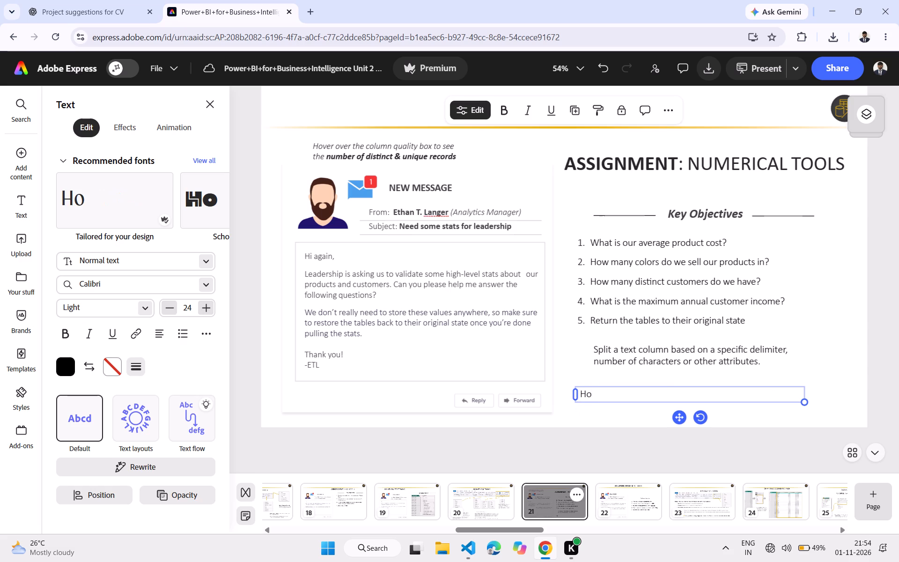
type("ver")
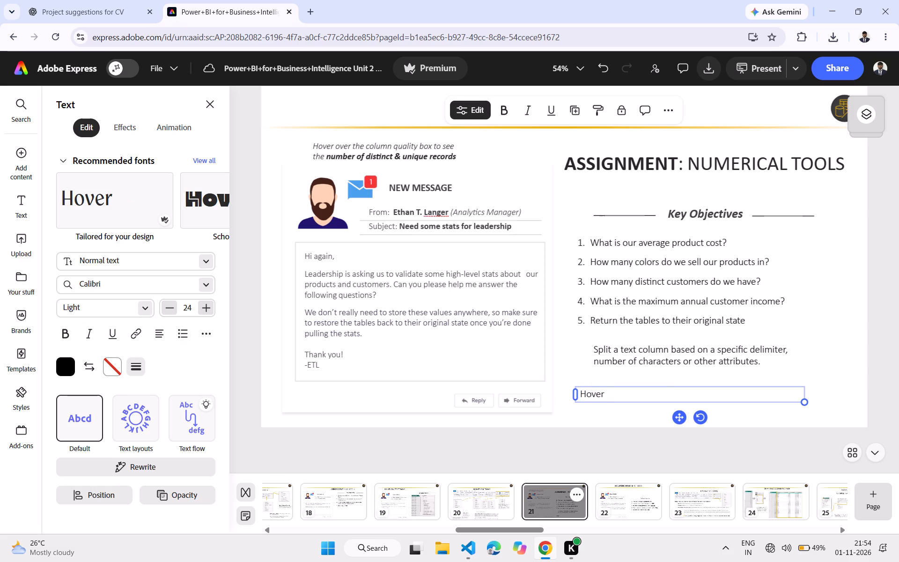
key("space")
type("over")
key("space")
type("the col")
type("umn")
key("space")
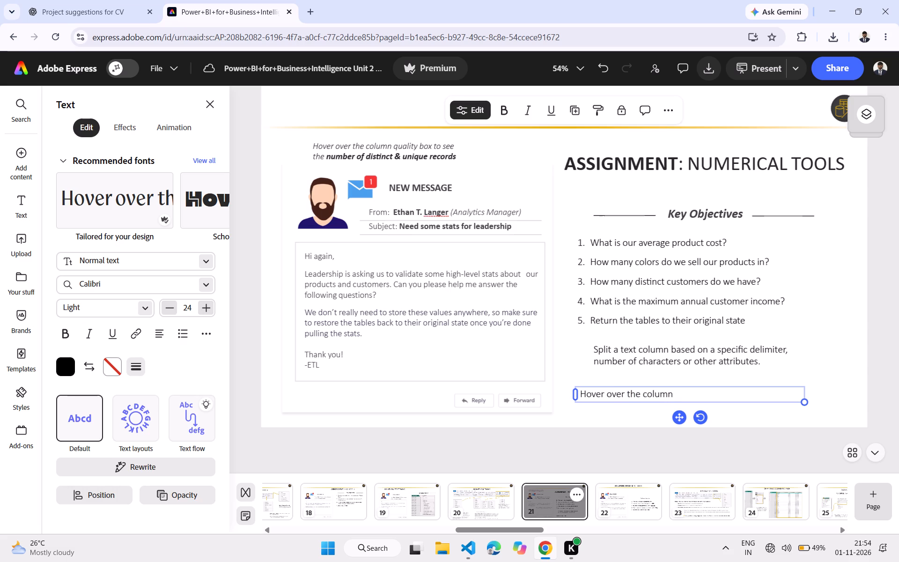
key("q")
type("uality")
key("space")
type("box t")
type("o see the number")
key("space")
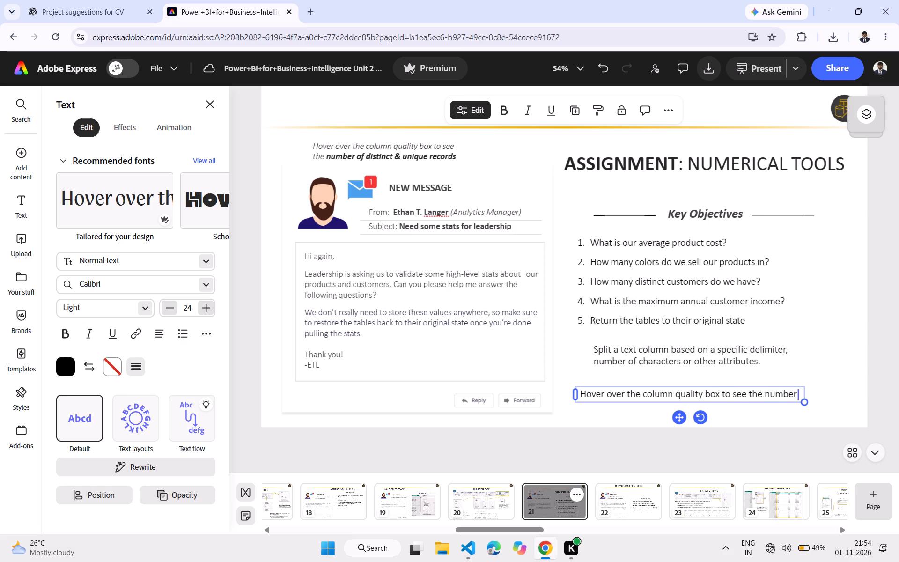
type("of s")
key("BackSpace")
type("di")
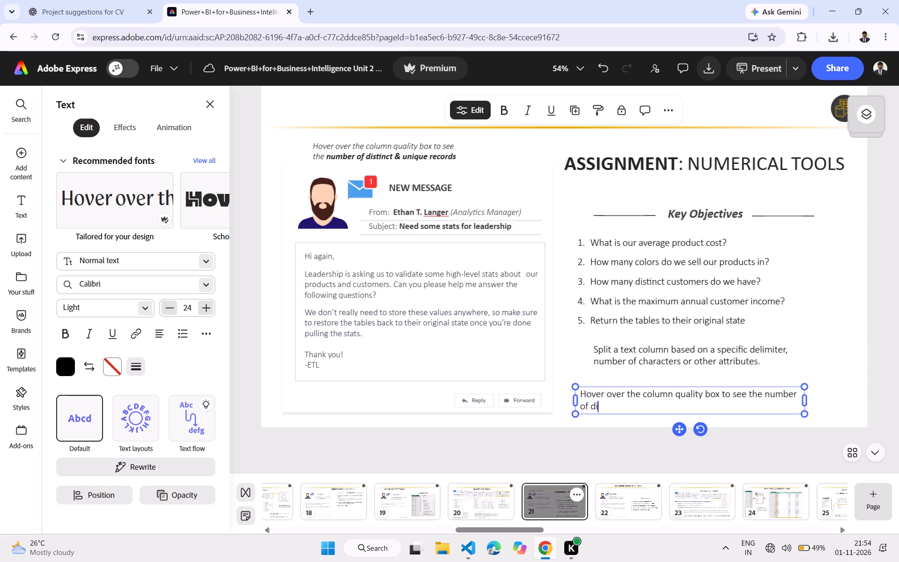
key("s")
key("t")
type("in")
key("c")
key("t")
key("space")
type("and")
key("space")
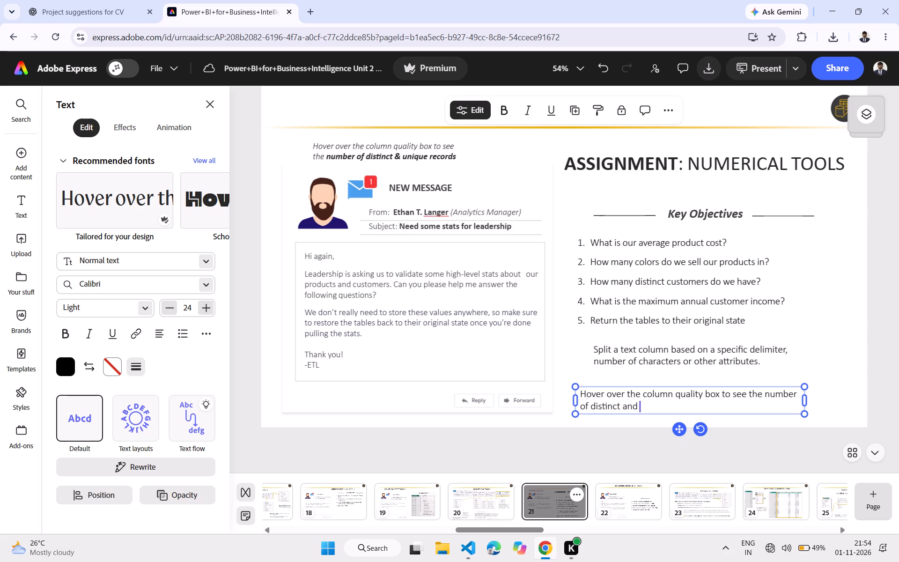
type("unique")
key("space")
type("records")
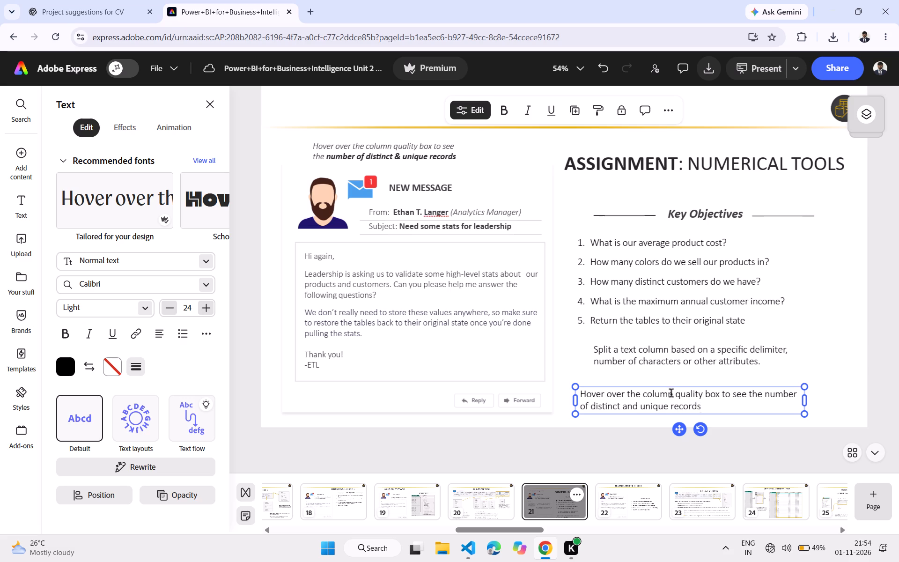
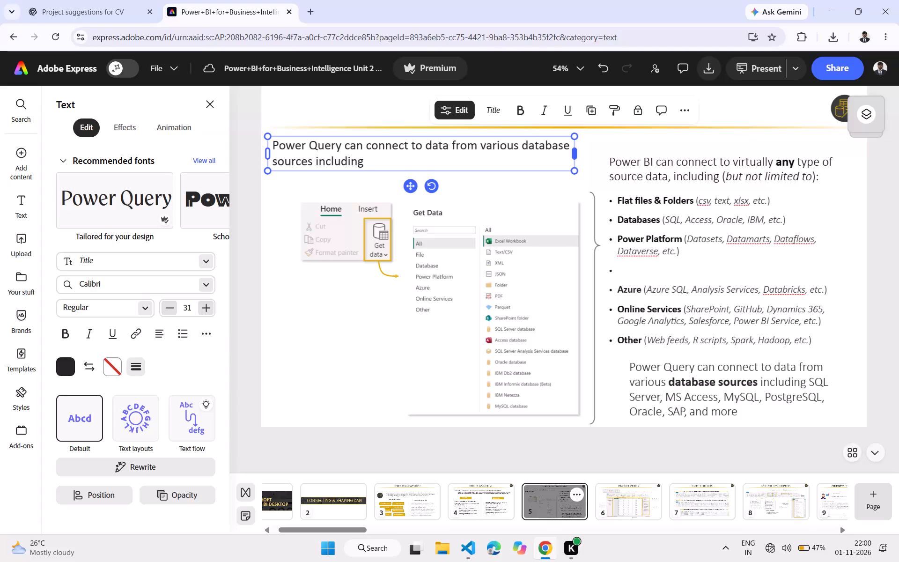
Complete the Power Query paragraph above the Get Data image with "SQL Server, MS Access, MySQL,PostgreSQL," and, on a new line, "Oracle, SAP and more".
key("space")
key("shift+s")
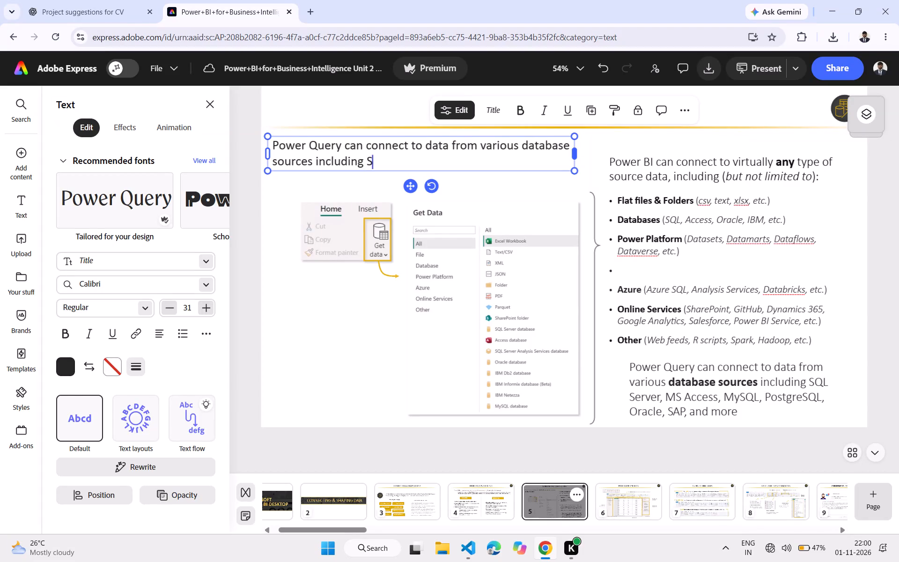
type("QL")
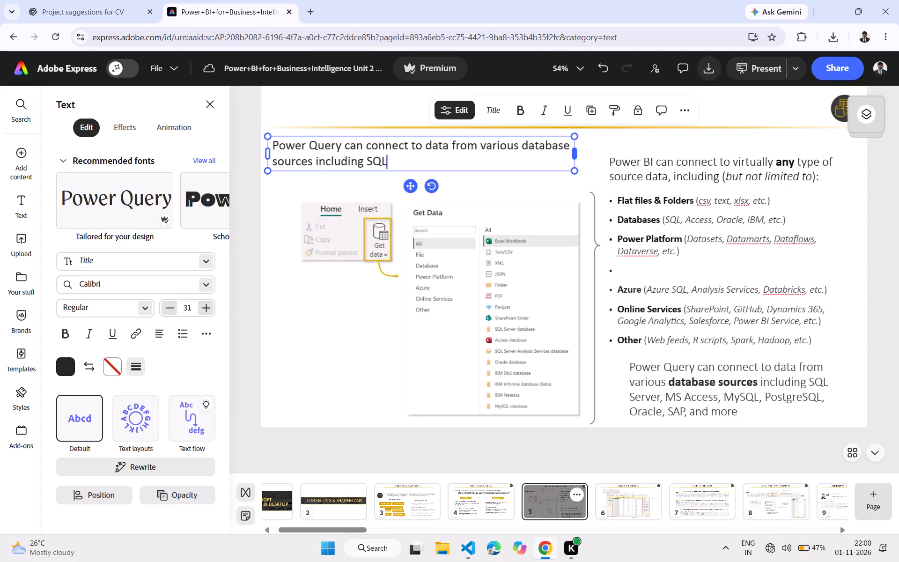
key("space")
type("Server")
type(", MS")
key("space")
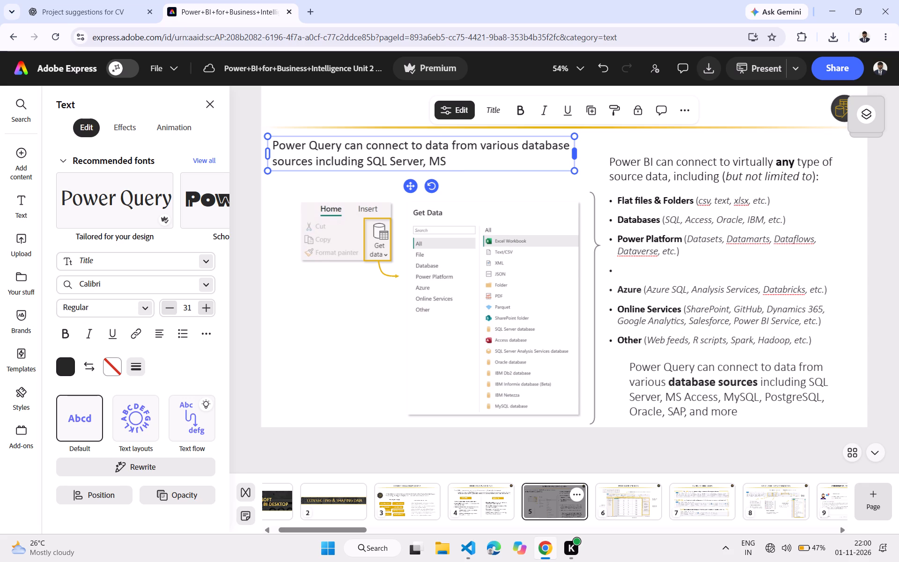
key("shift+a")
type("ccess")
type(", M")
key("shift+y")
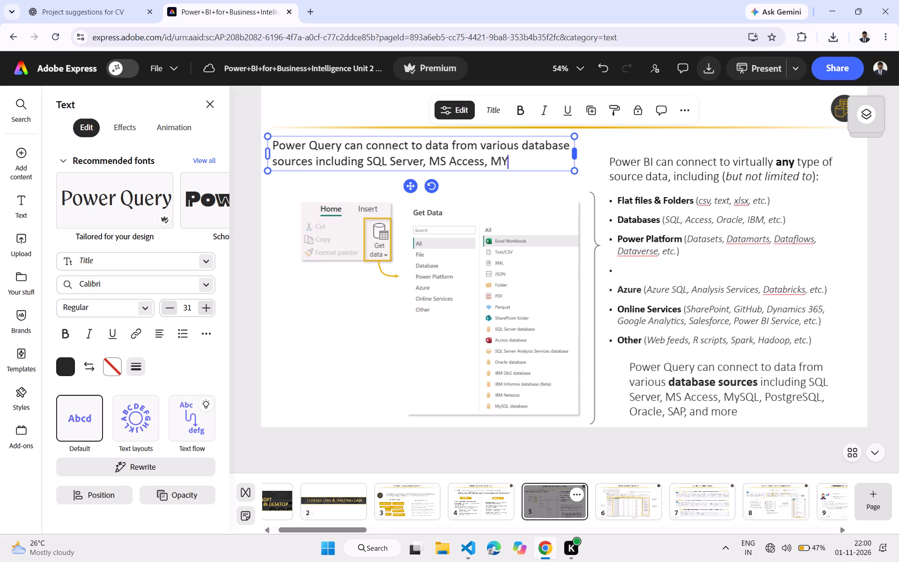
key("shift+plus")
key("BackSpace")
key("BackSpace")
type("ySQ")
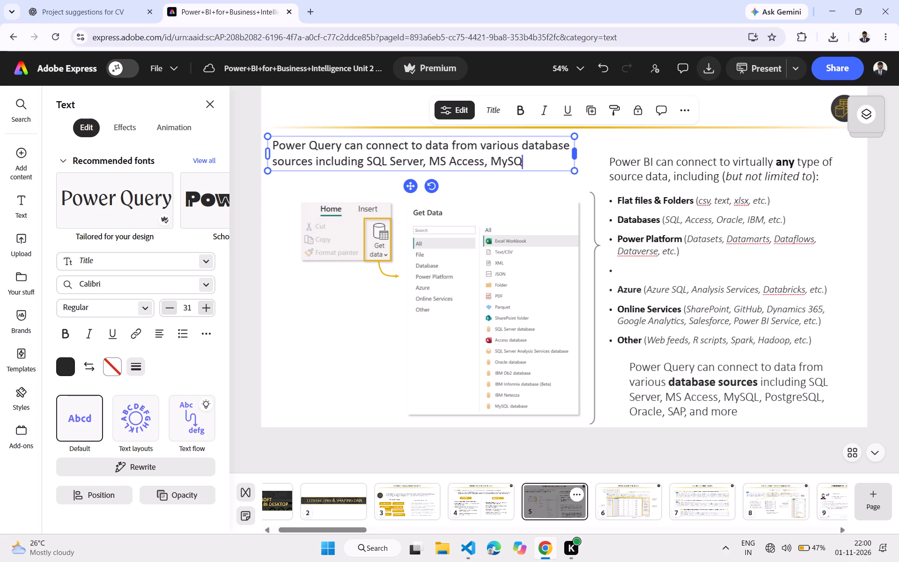
key("shift+l")
key("comma")
key("shift+p")
type("ost")
type("gre")
type("SQL")
key("comma")
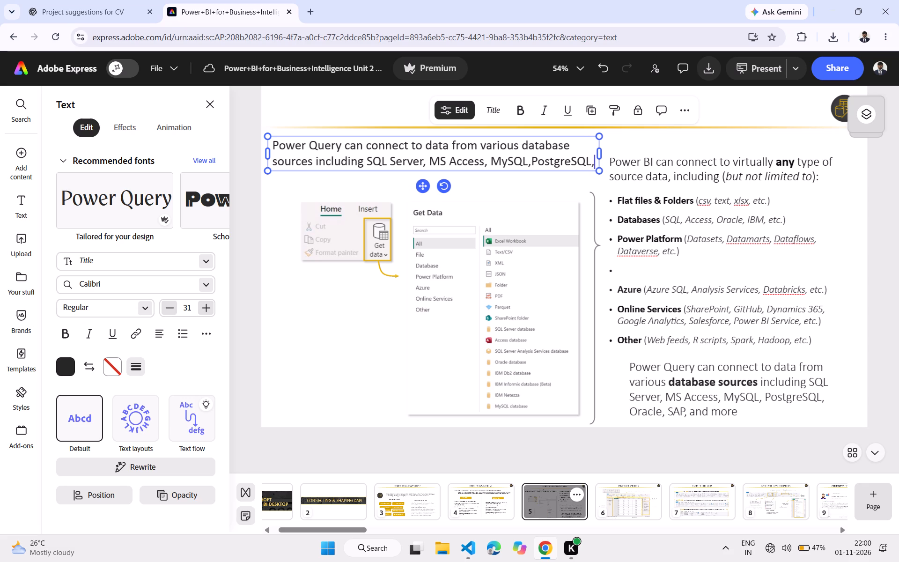
key("shift+o")
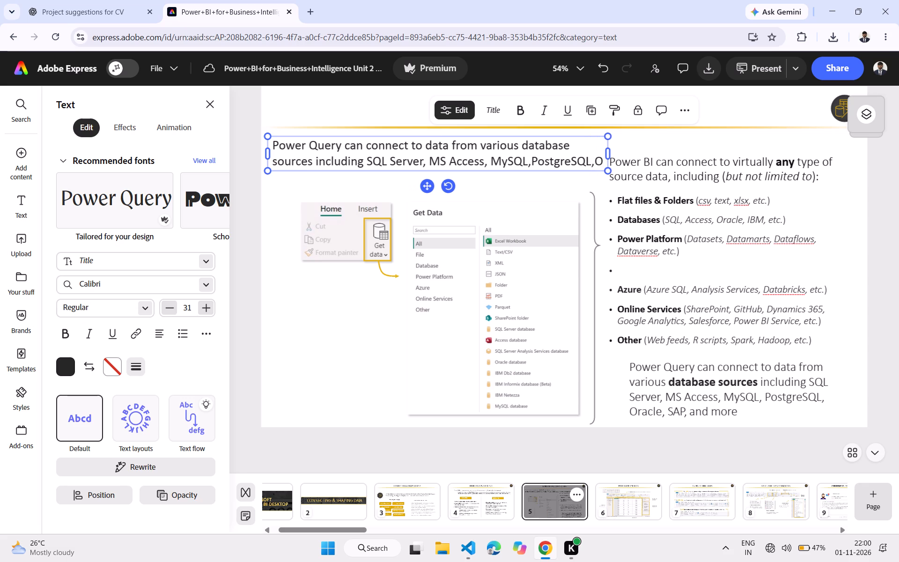
key("BackSpace")
key("Return")
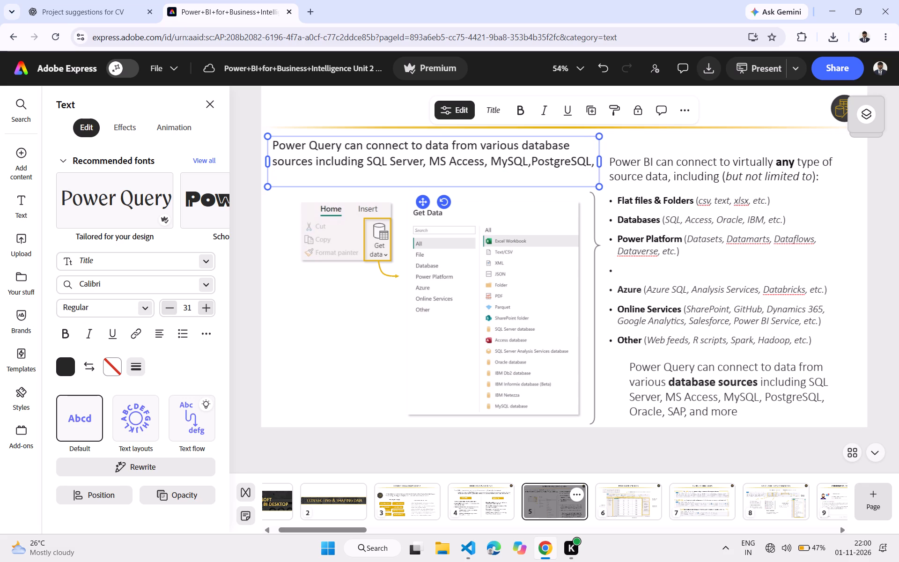
type("Ora")
type("cle")
type(", SAP")
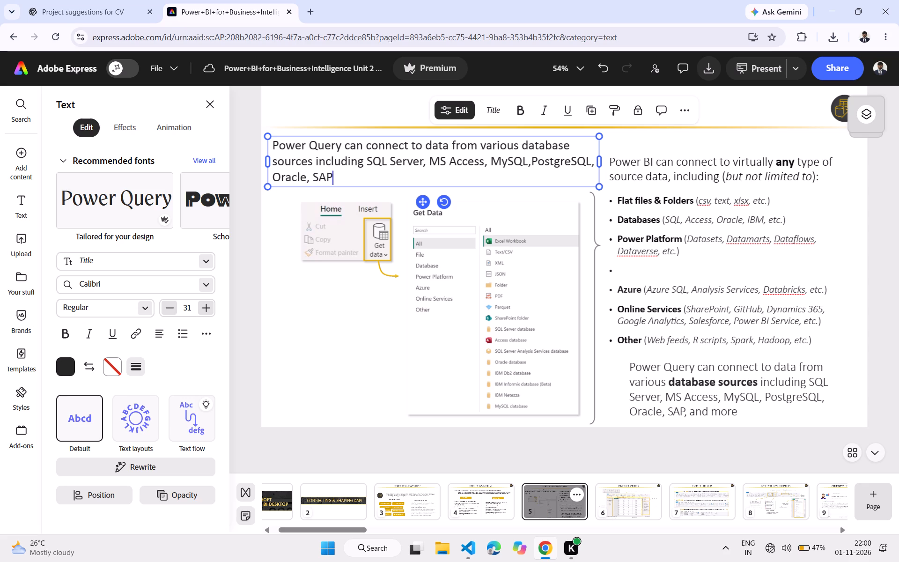
key("space")
type("and m")
type("ore")
Delete the original "Power Query can connect to data from various database sources" paragraph below the bulleted list.
left_click(671, 395)
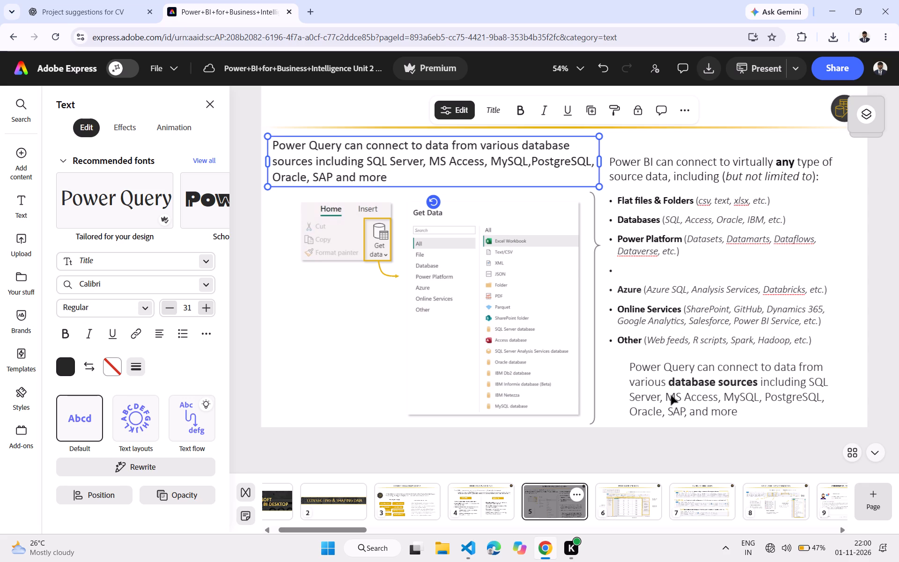
left_click(671, 395)
key("Delete")
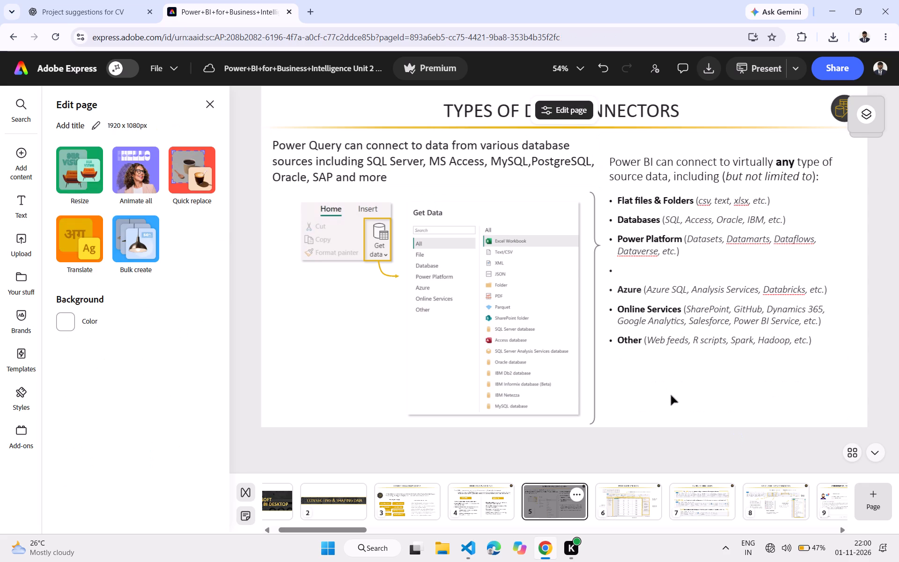
Narrow the retyped Power Query paragraph's text box so it clears the Power BI source list beside it.
left_click(413, 157)
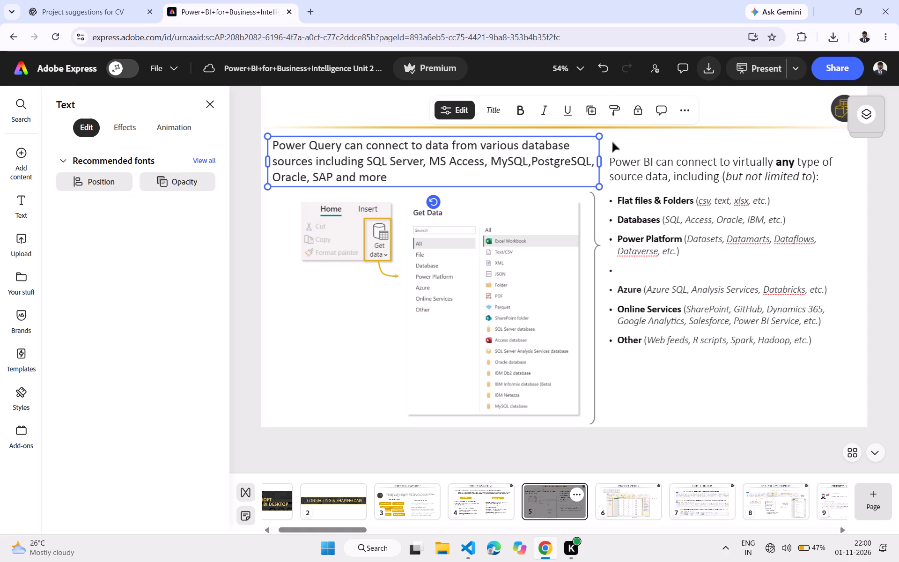
left_click_drag(600, 159, 567, 159)
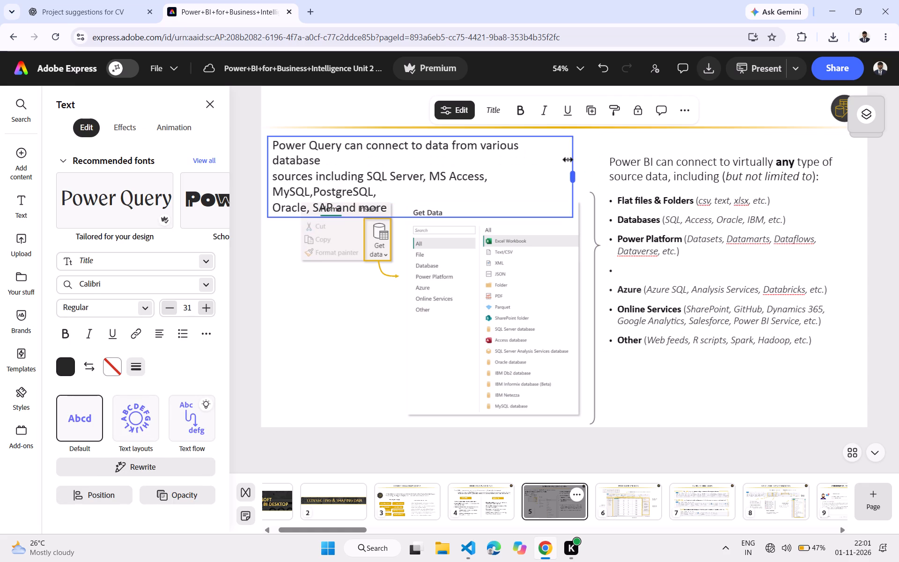
left_click_drag(567, 159, 565, 157)
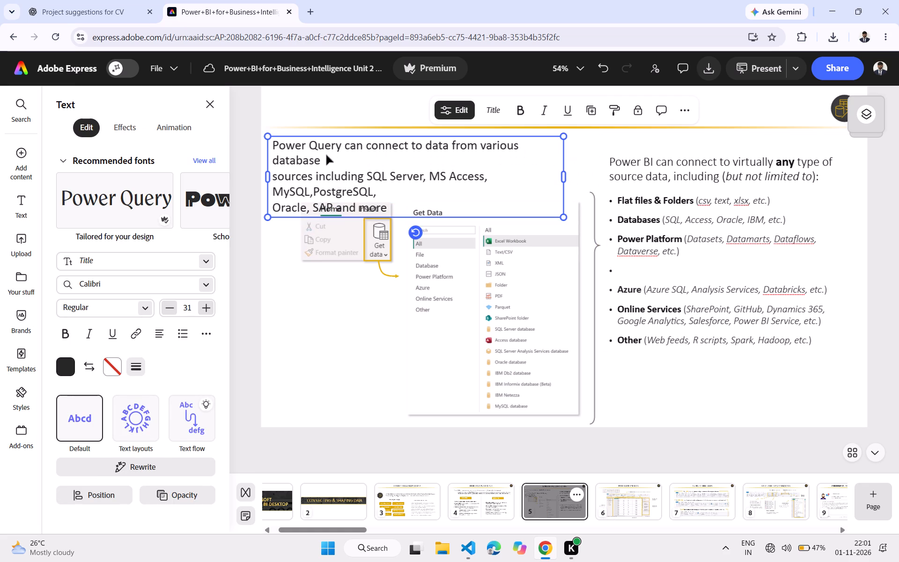
Replace the line breaks before "sources" and "Oracle" in the Power Query paragraph with spaces so the text flows continuously.
left_click(340, 160)
key("Right")
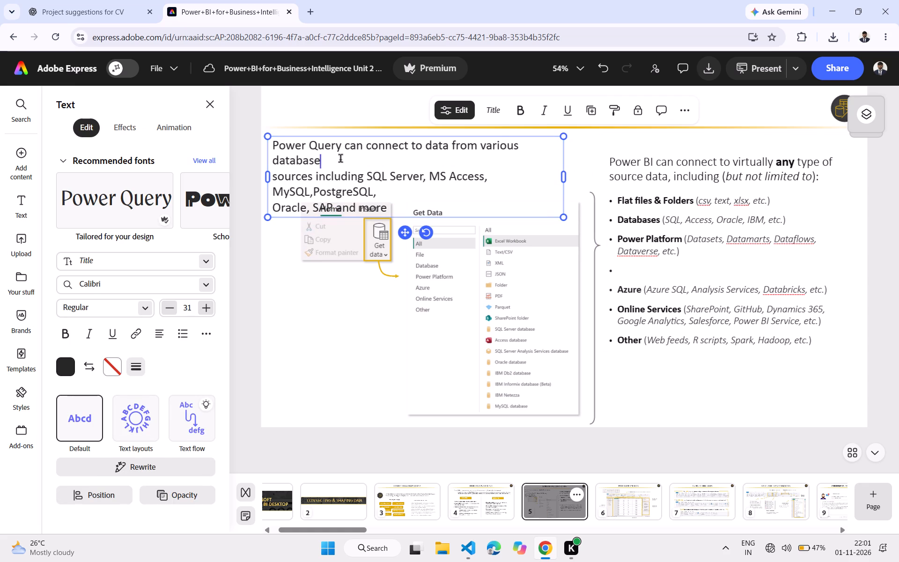
key("BackSpace")
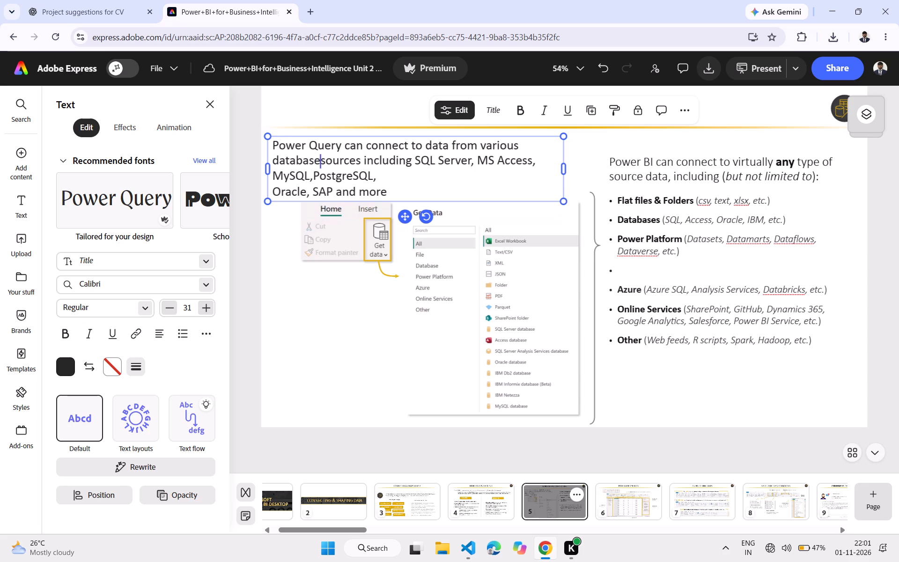
key("space")
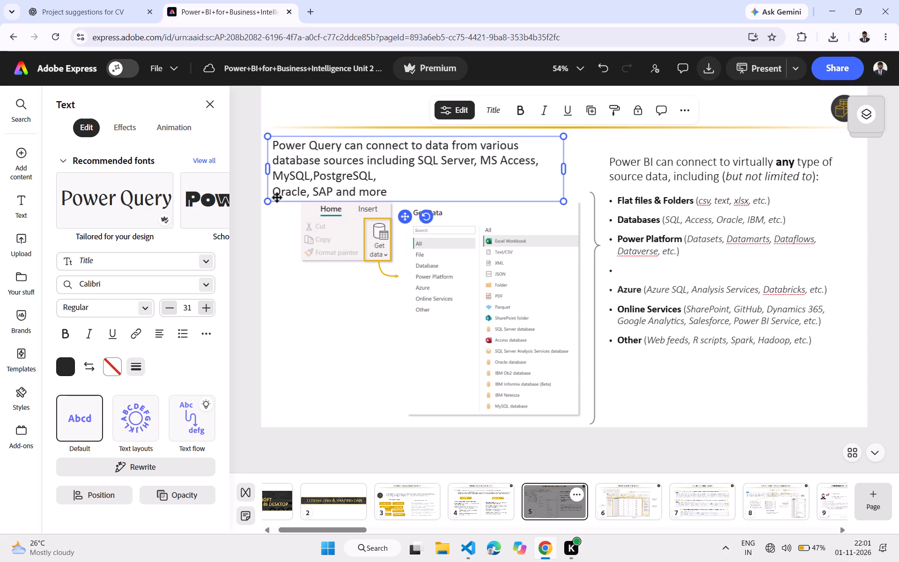
left_click(276, 193)
key("BackSpace")
key("space")
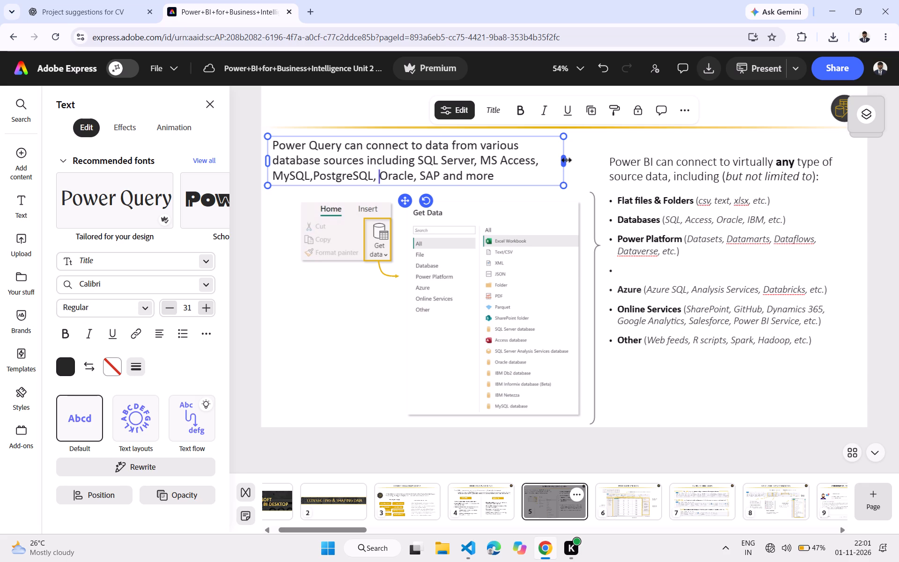
Narrow the Power Query text box slightly more and shift it sideways toward the bulleted list, keeping it above the Get Data image.
left_click_drag(566, 160, 544, 161)
left_click_drag(522, 138, 524, 138)
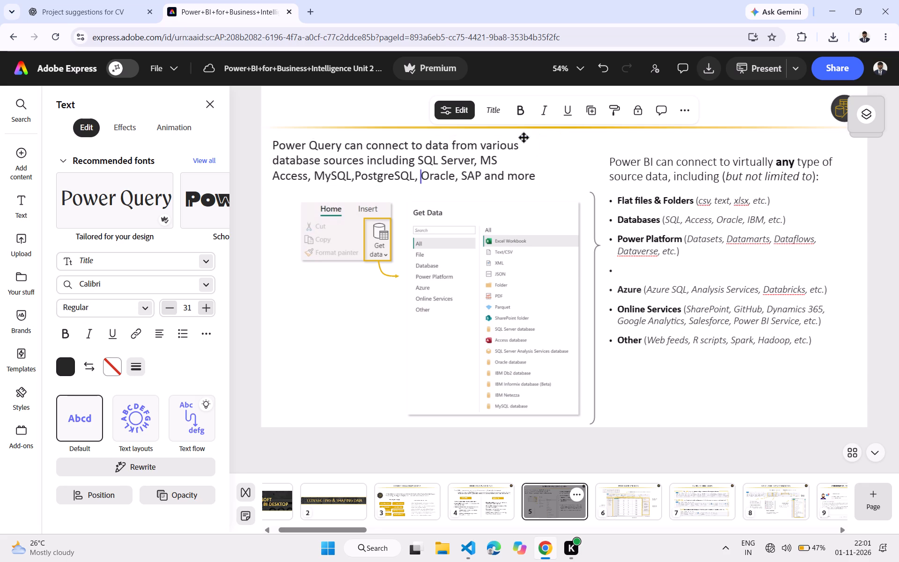
left_click_drag(524, 138, 552, 138)
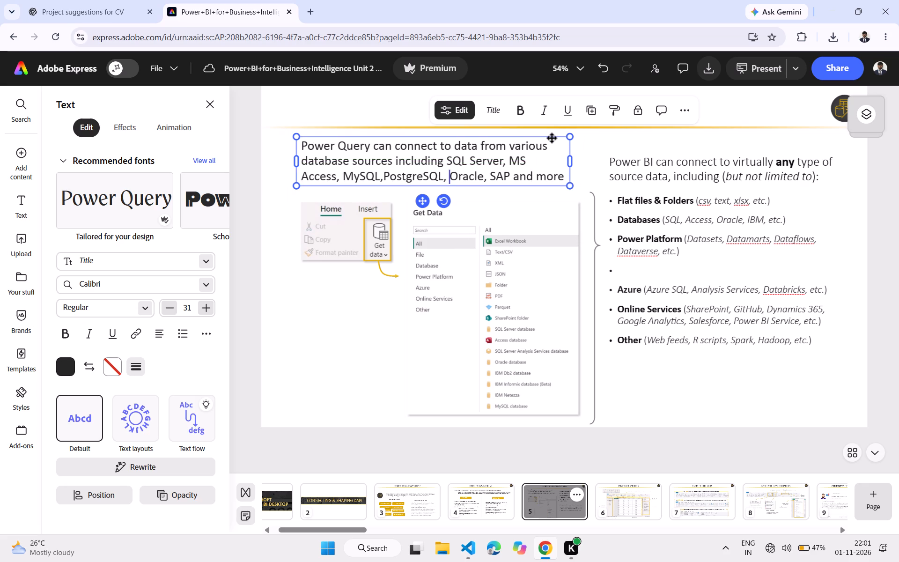
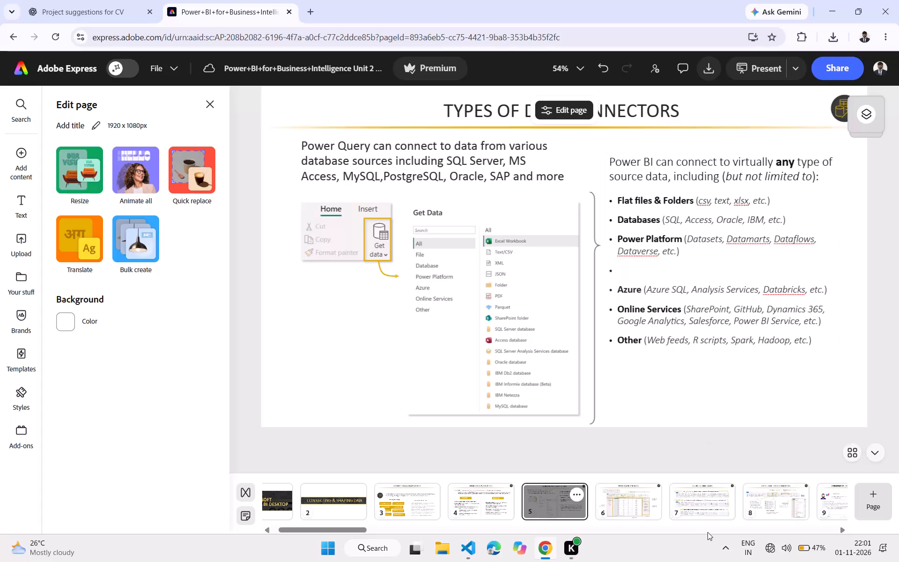
Copy the Import, DirectQuery and Composite Model columns with their icons from page 11 on storage and connection modes.
left_click(722, 512)
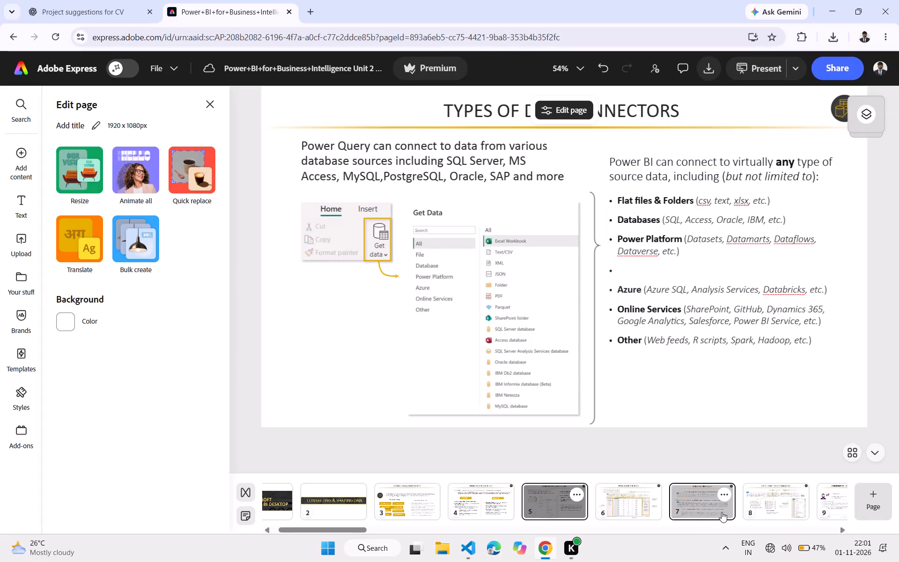
left_click(717, 513)
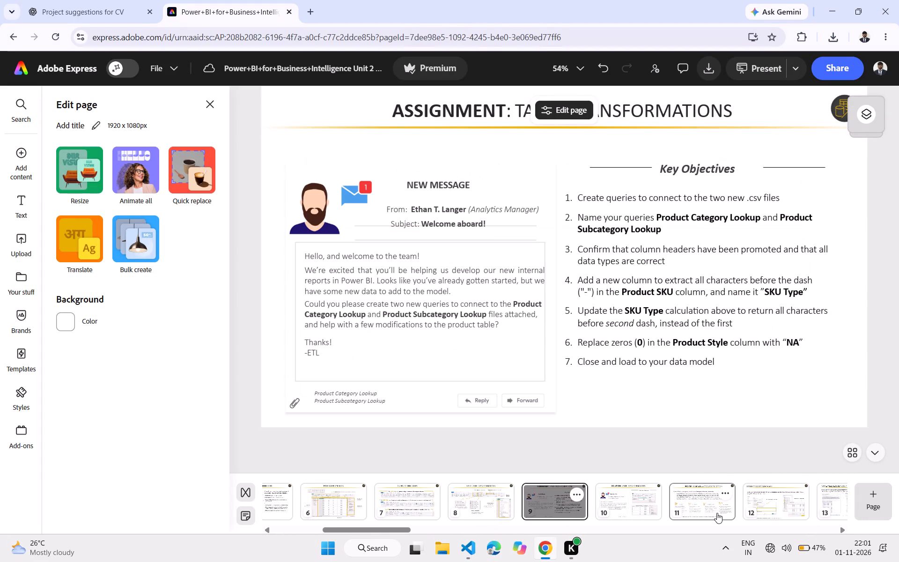
left_click(734, 511)
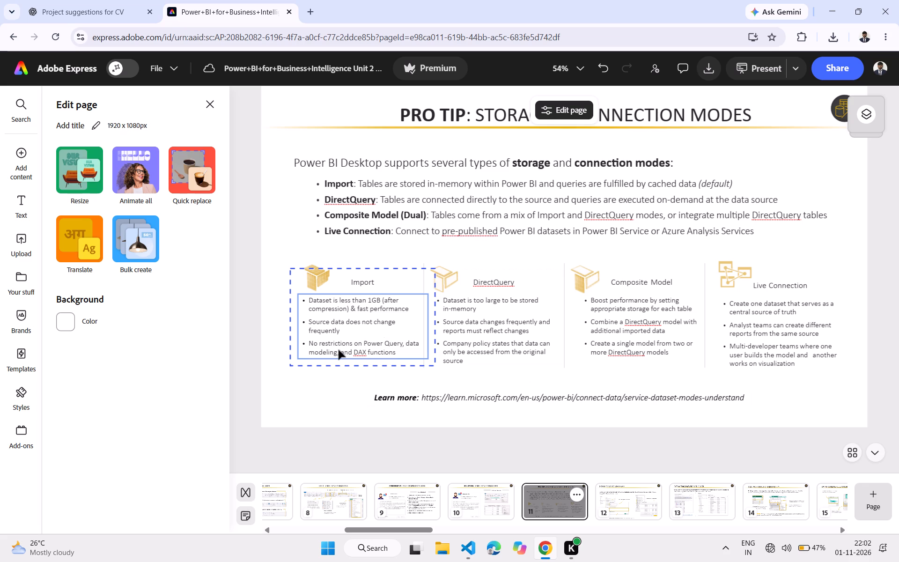
left_click_drag(279, 379, 590, 280)
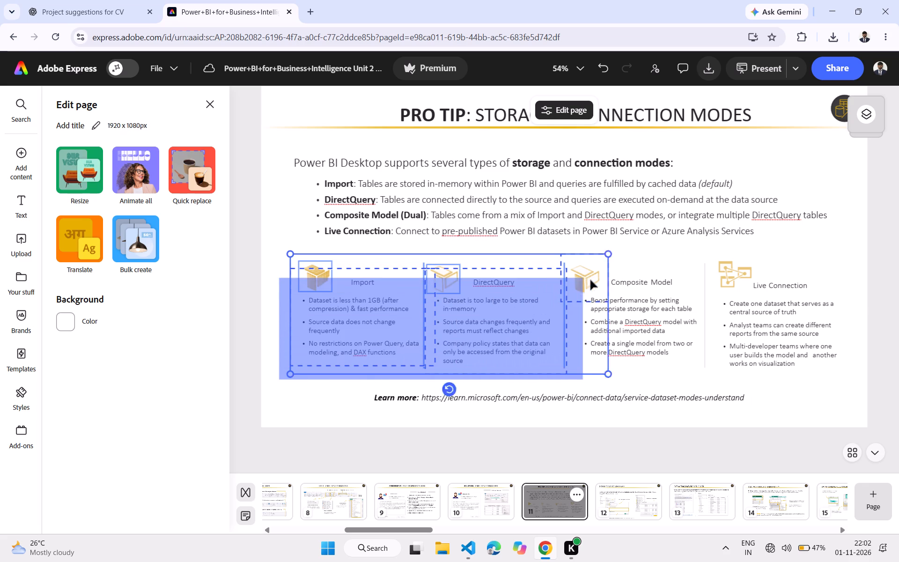
left_click_drag(590, 280, 683, 254)
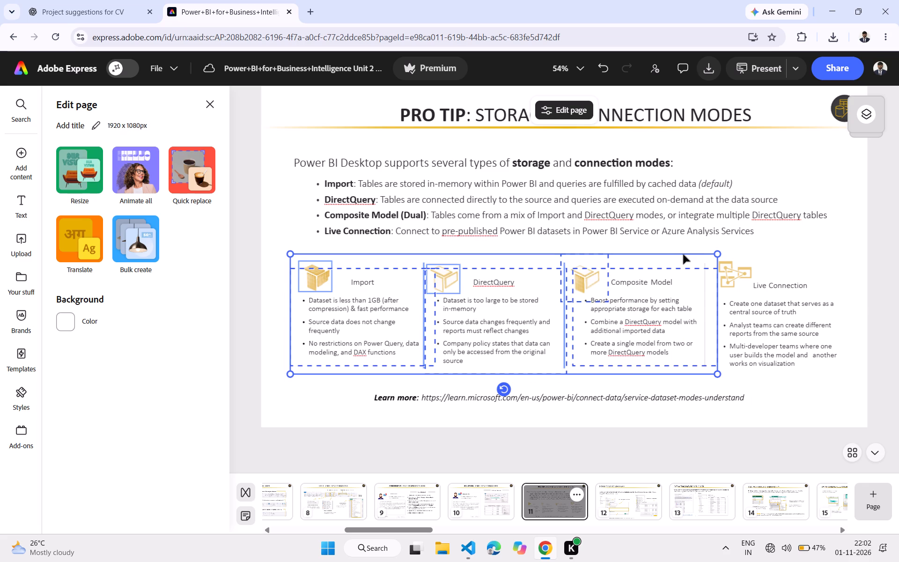
key("ctrl+c")
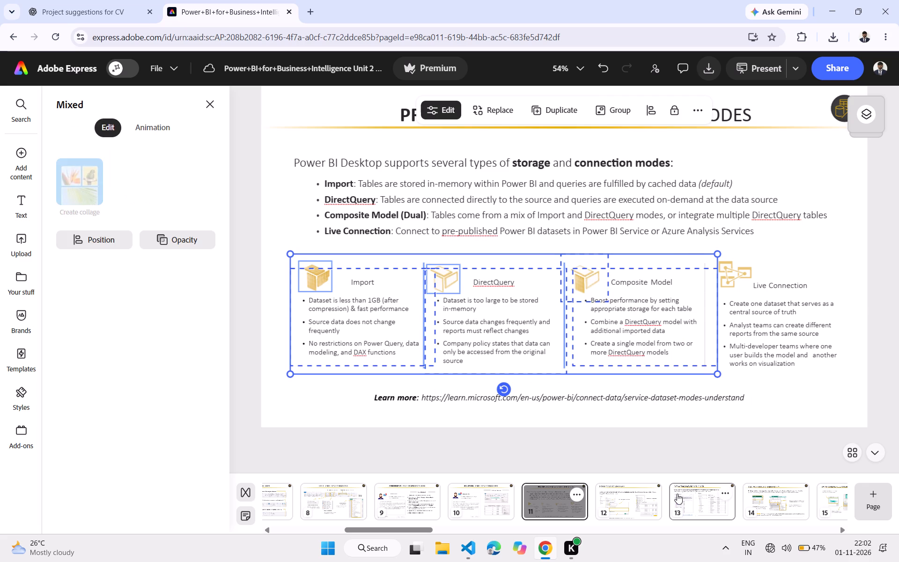
Add a blank page after the Sanskrit Period page, page 51, at the end of the presentation.
scroll(677, 494, "left", 6)
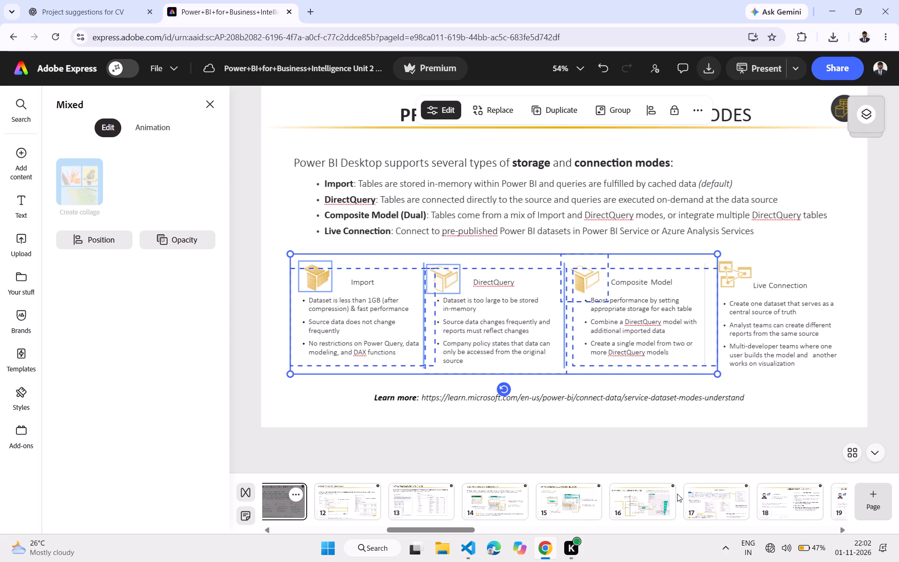
scroll(677, 494, "left", 5)
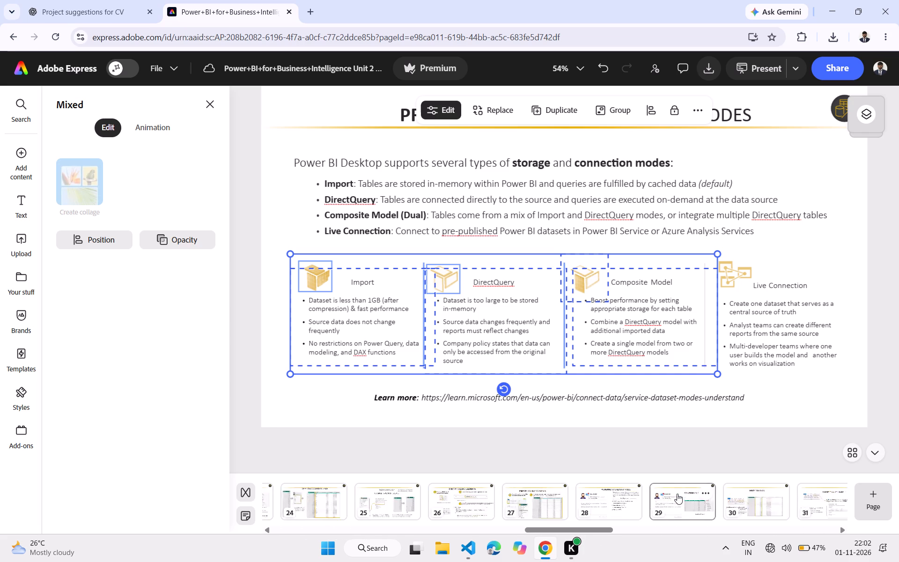
scroll(677, 494, "left", 2)
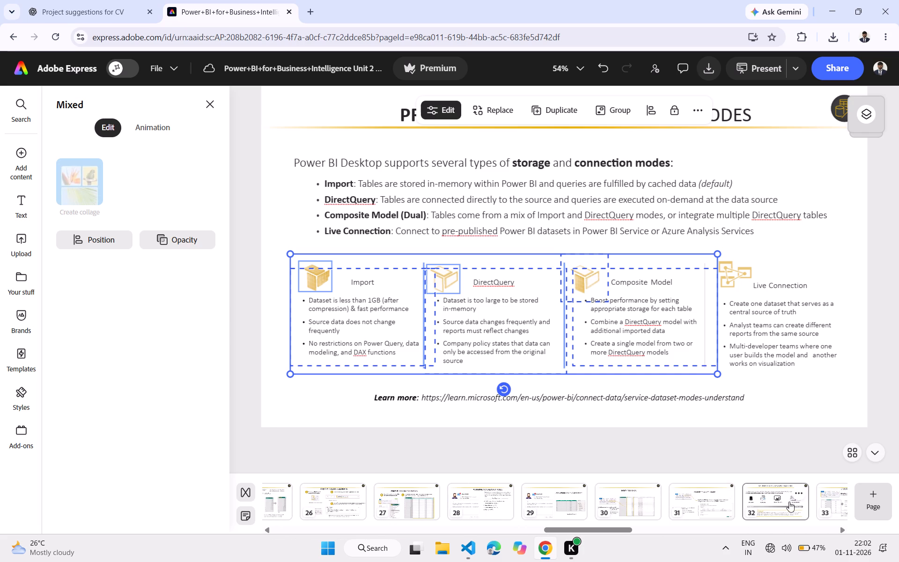
scroll(794, 500, "left", 4)
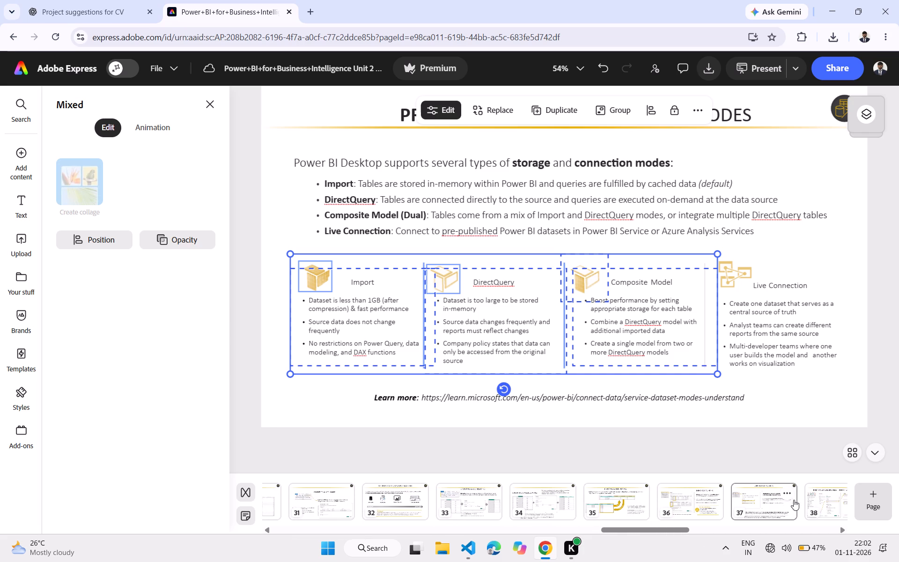
scroll(794, 500, "left", 6)
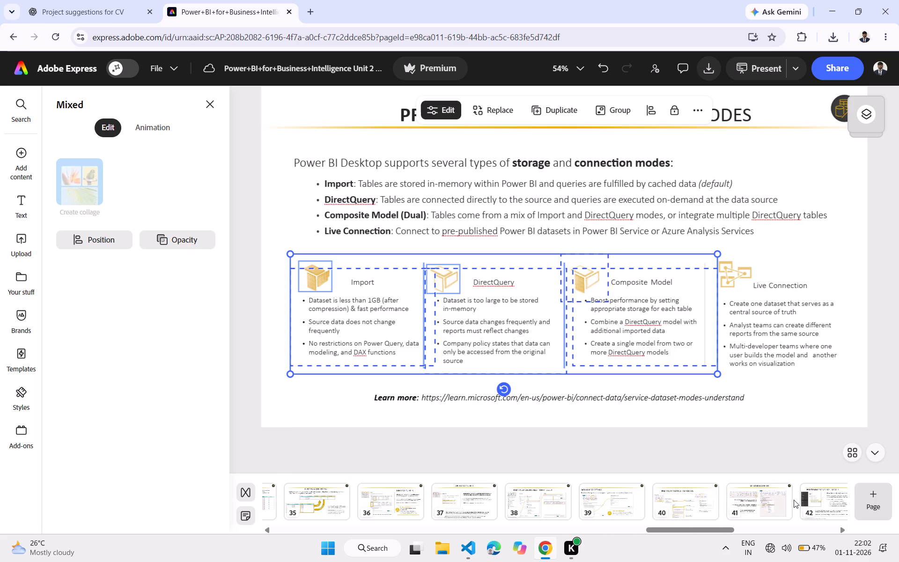
scroll(832, 510, "left", 6)
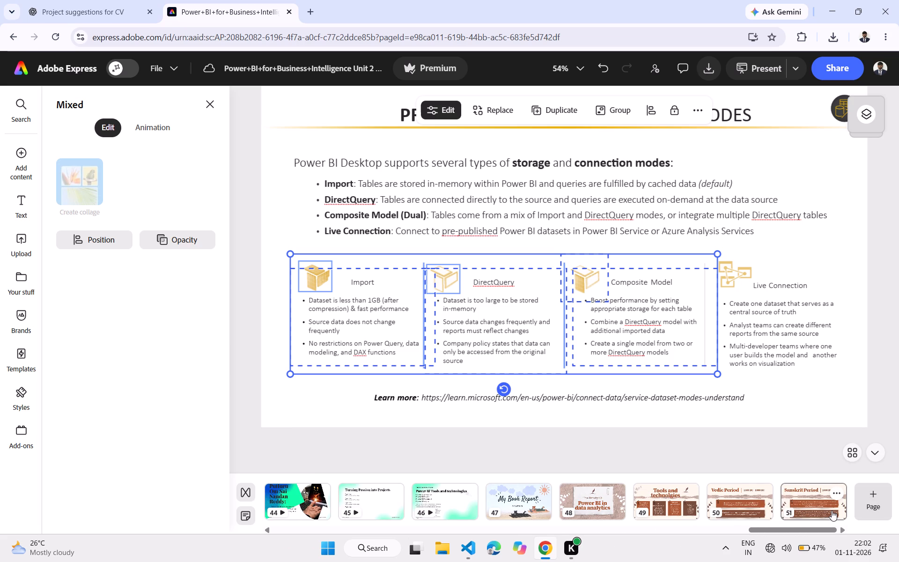
left_click(832, 510)
left_click(880, 505)
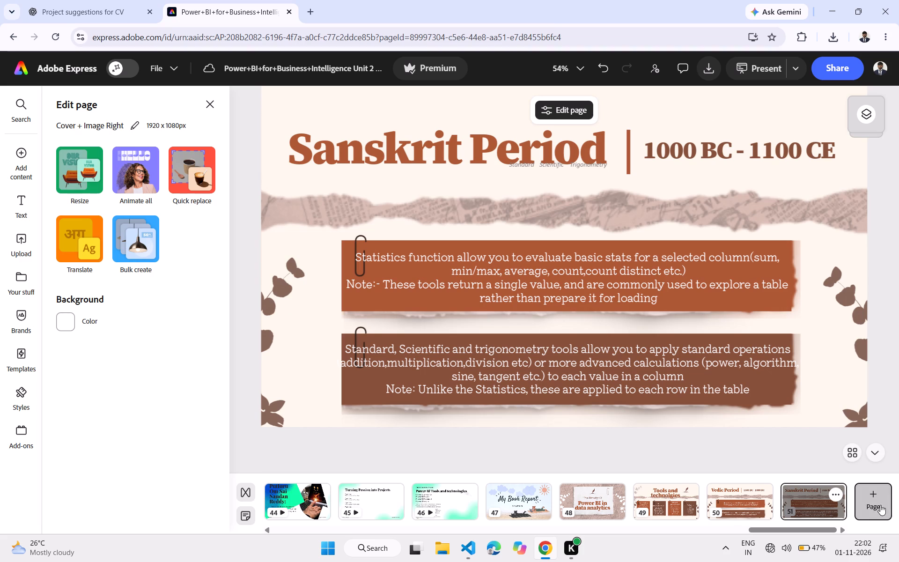
Paste the copied Import, DirectQuery and Composite Model columns onto the new blank page 52.
left_click(841, 434)
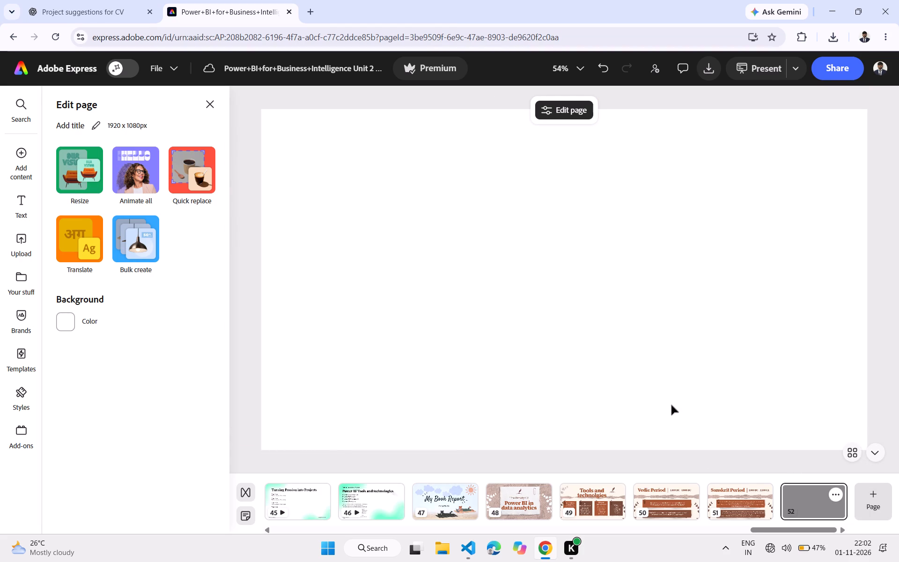
key("ctrl+v")
left_click(520, 269)
key("ctrl+v")
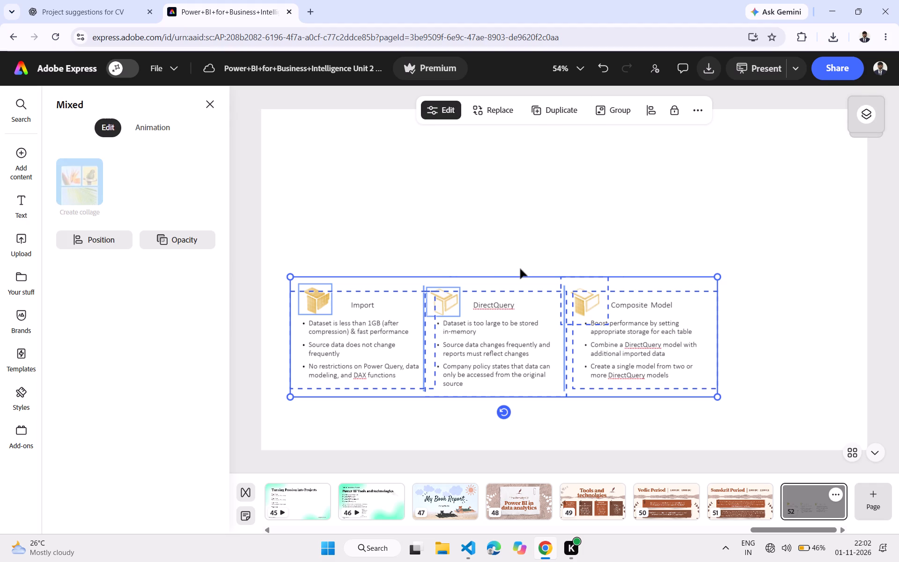
left_click(349, 251)
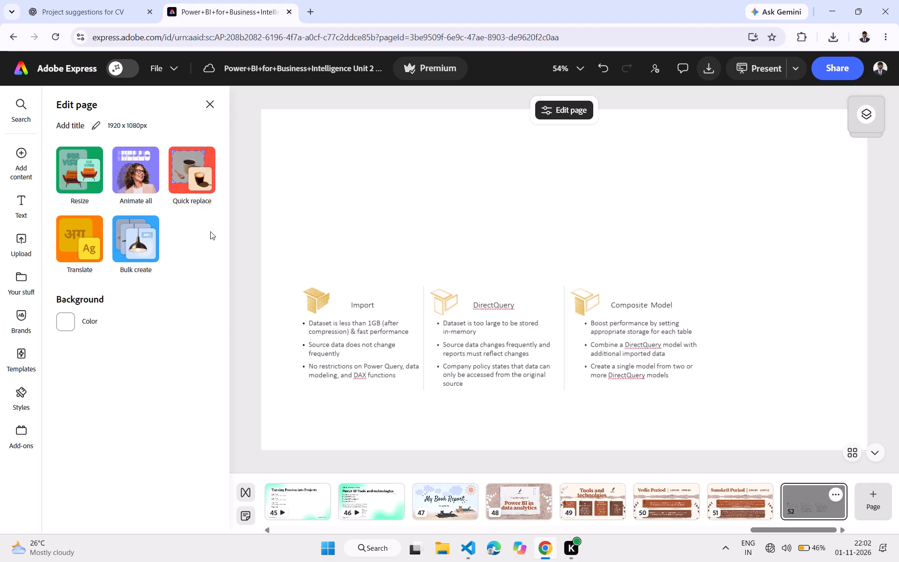
Add a text box reading "Dataset" to page 52.
left_click(7, 216)
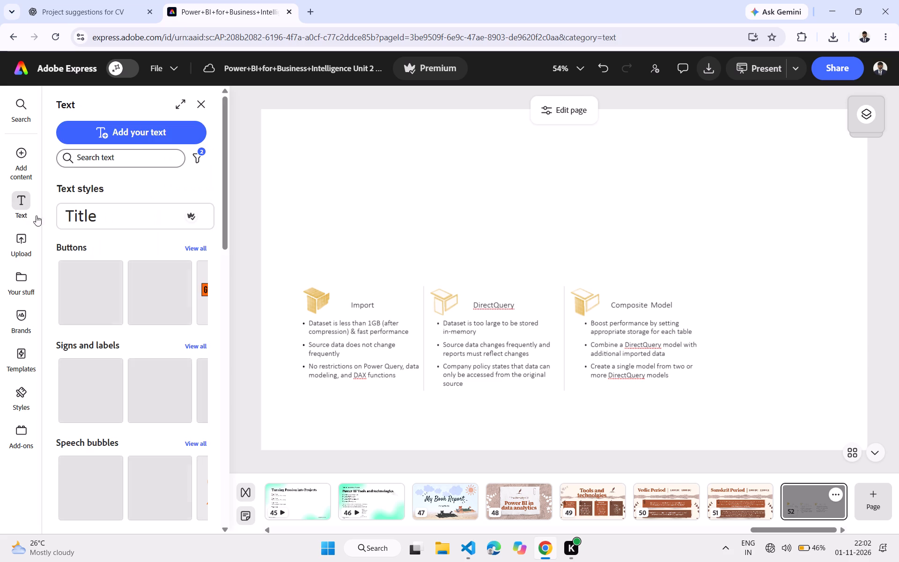
left_click(128, 137)
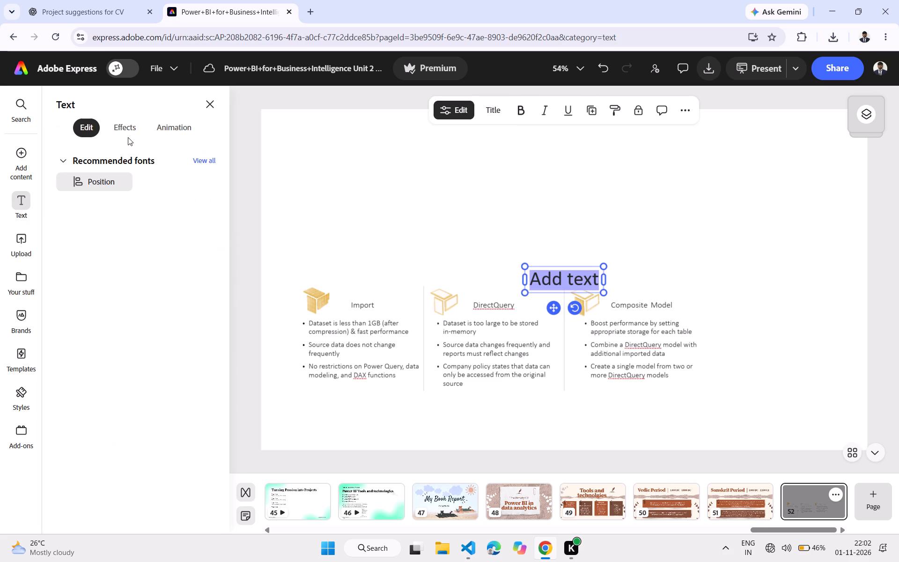
key("BackSpace")
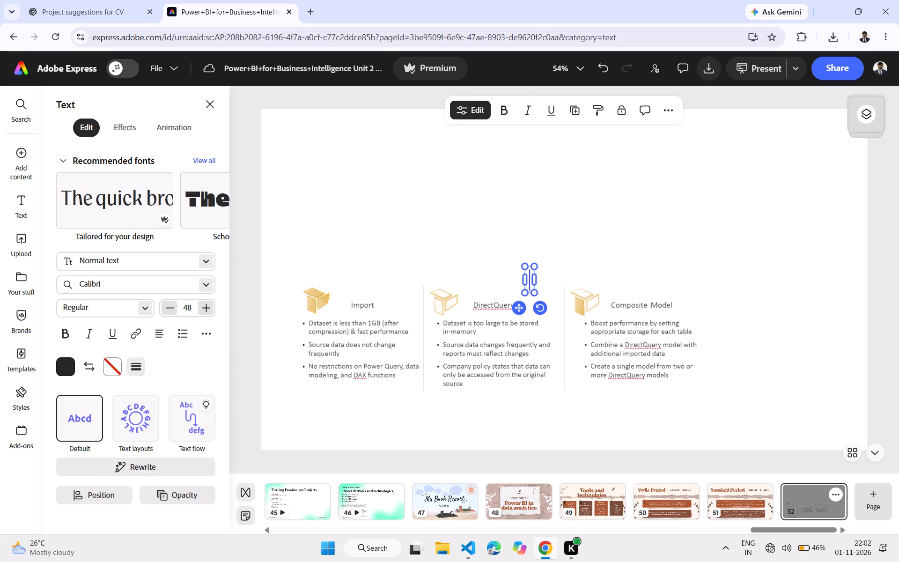
type("Datset")
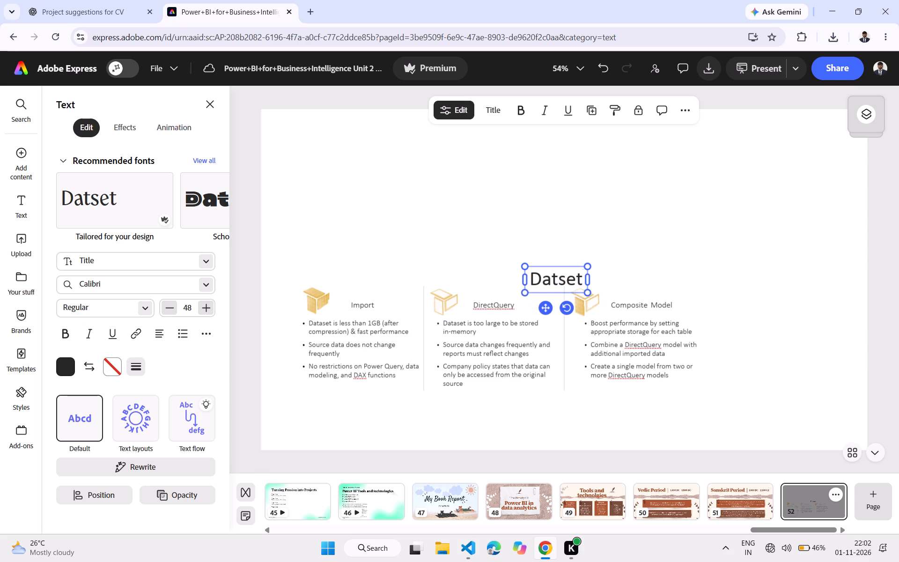
key("Left")
key("Left")
key("Left")
key("Left")
key("a")
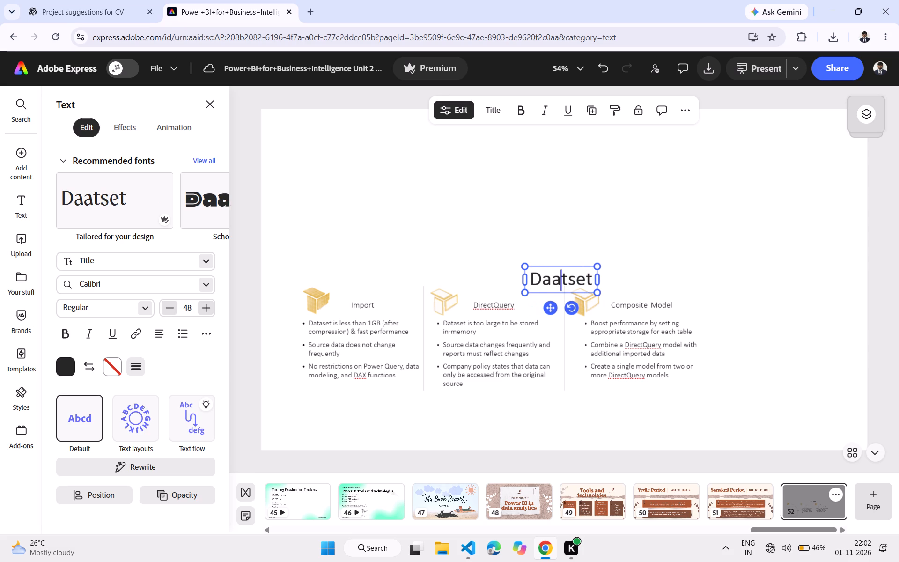
key("BackSpace")
key("Right")
key("a")
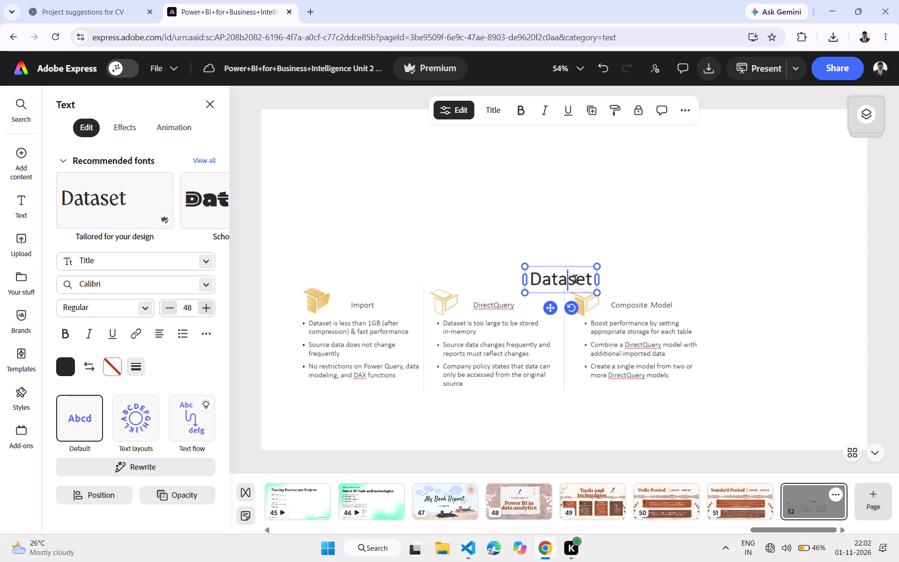
Move the "Dataset" text box to the upper-left area of the page, above the Import column.
left_click(575, 281)
left_click_drag(547, 307, 452, 276)
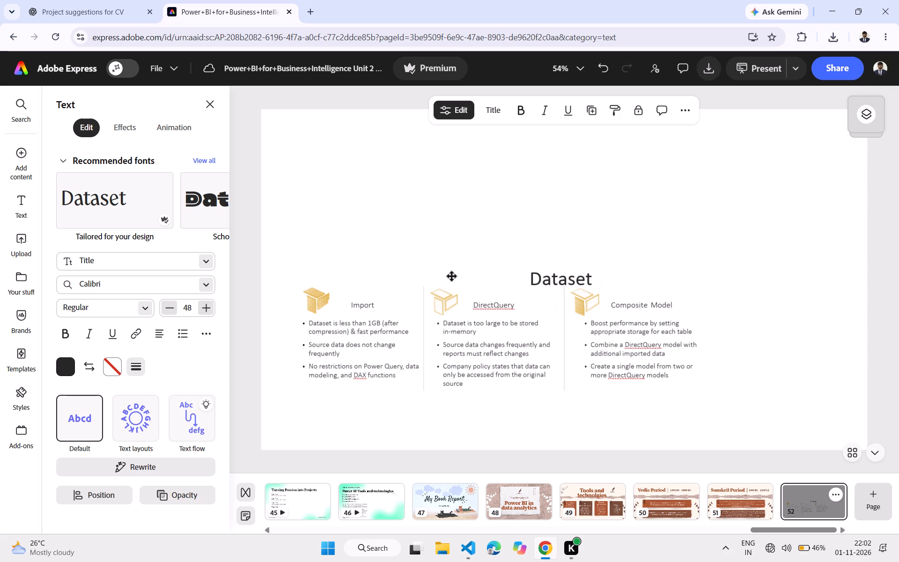
left_click_drag(452, 276, 322, 189)
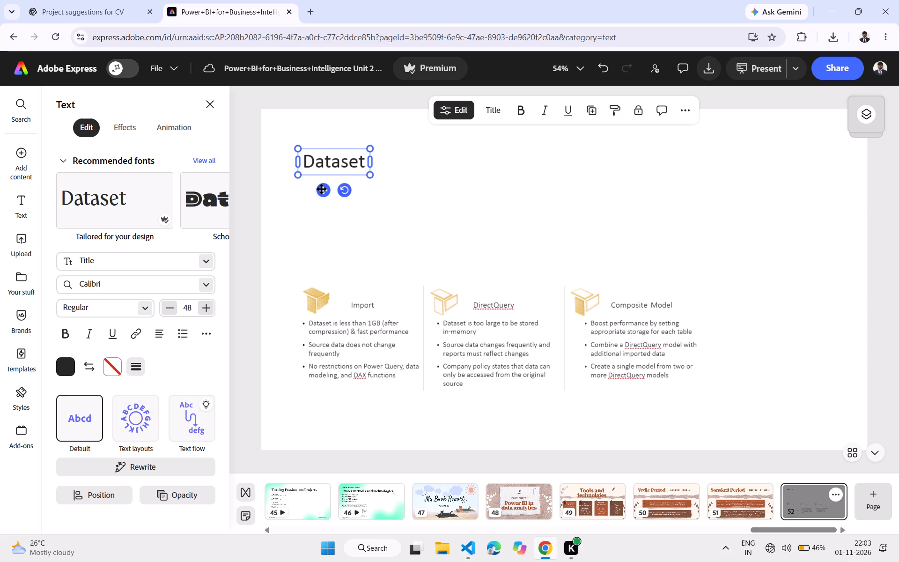
Extend the "Dataset" text so that it reads "Dataset is less than".
key("space")
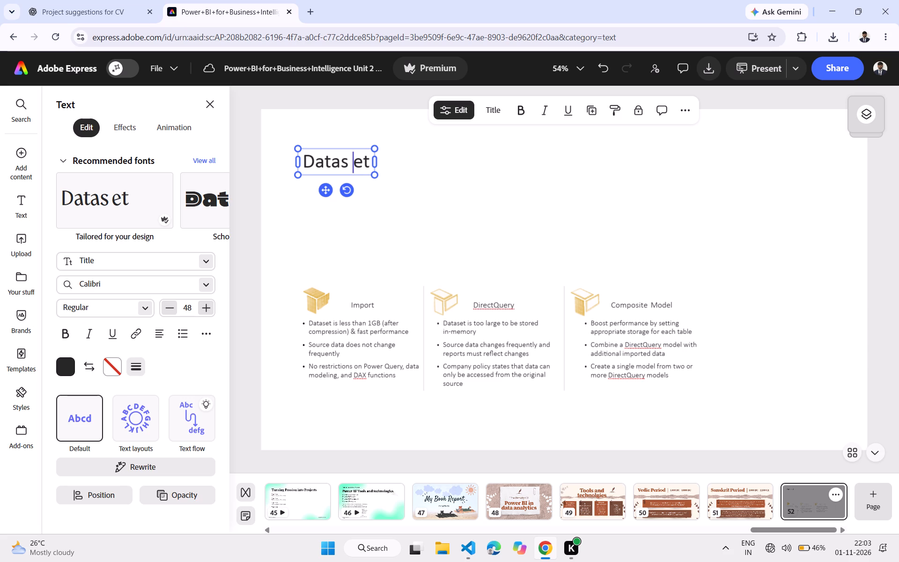
key("BackSpace")
key("Right")
key("Right")
key("Right")
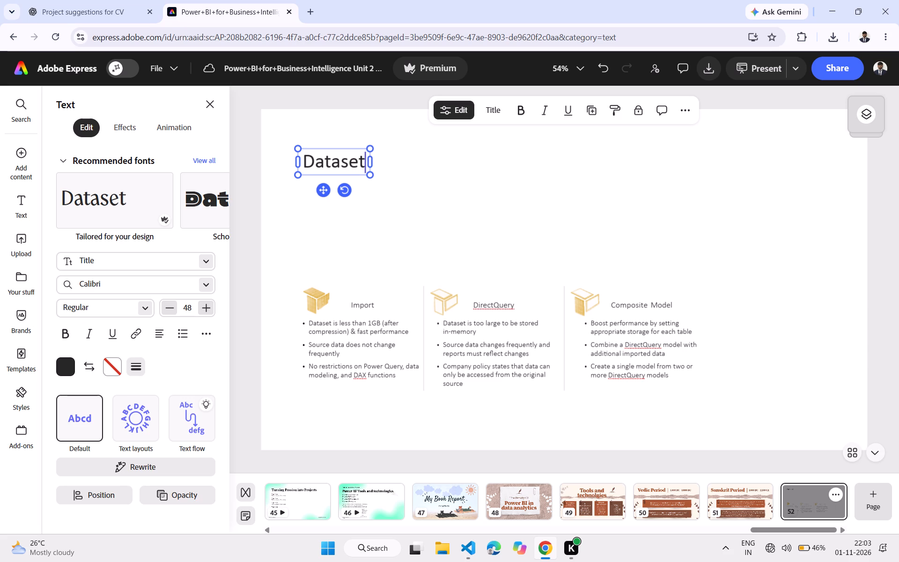
key("space")
type("is less")
key("space")
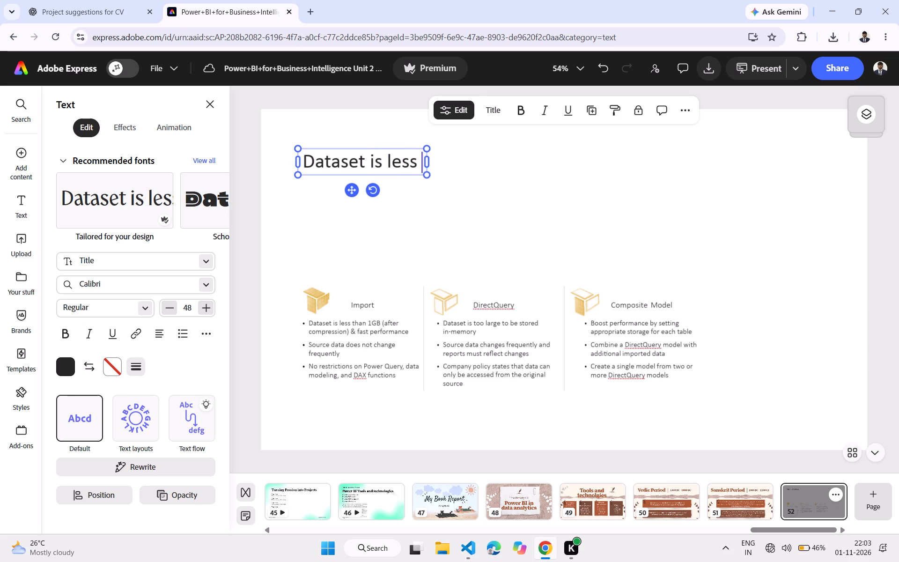
key("space")
key("BackSpace")
type("than")
key("space")
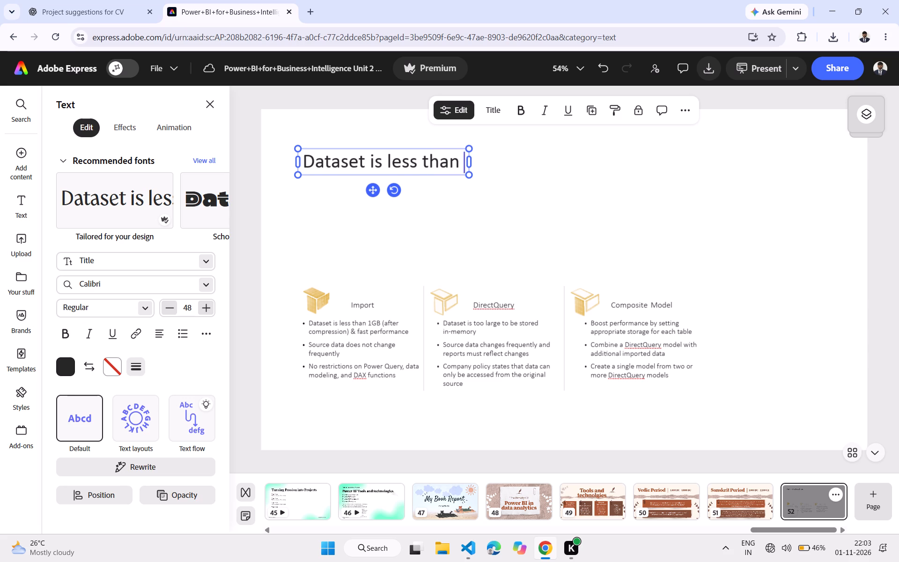
Reduce the font size of the whole "Dataset is less than" text to 33.
key("ctrl+a")
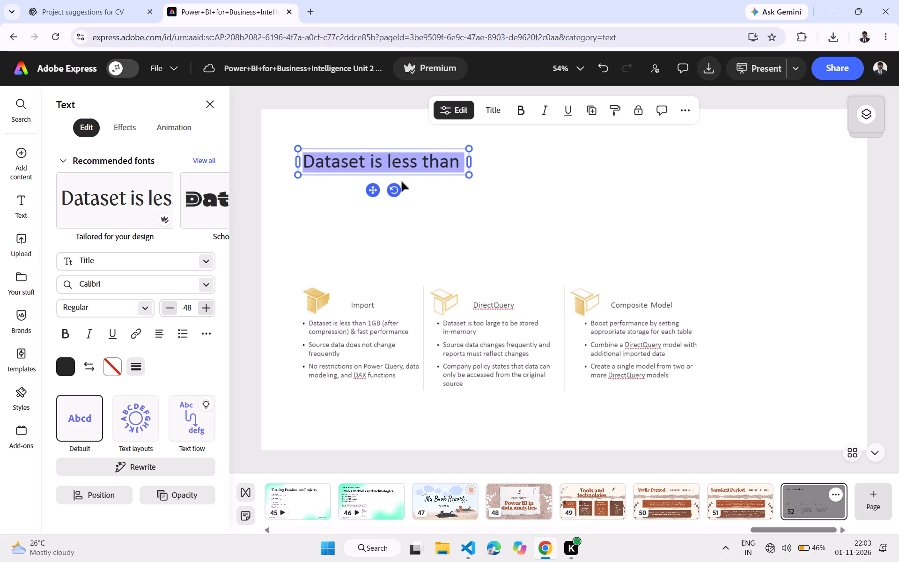
triple_click(169, 313)
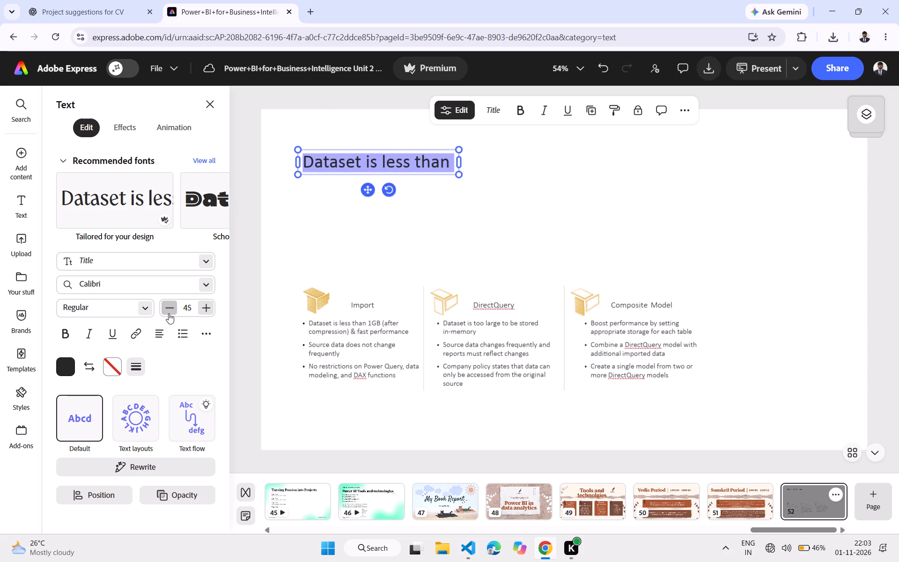
triple_click(169, 313)
triple_click(169, 313)
triple_click(169, 313)
triple_click(169, 313)
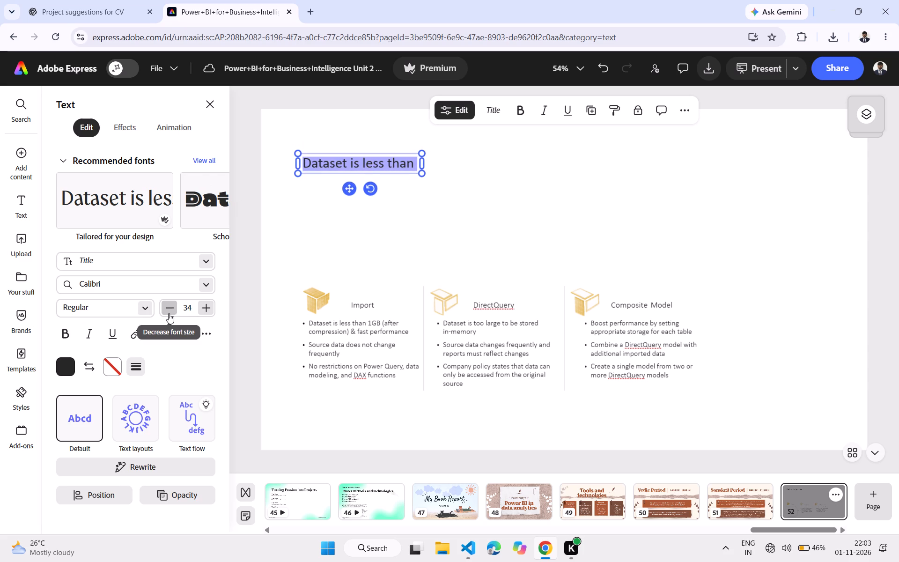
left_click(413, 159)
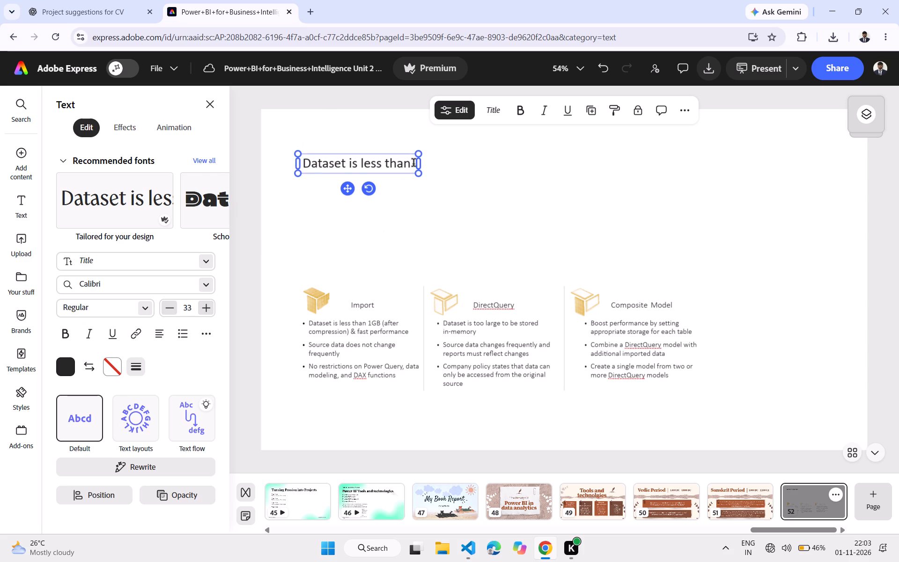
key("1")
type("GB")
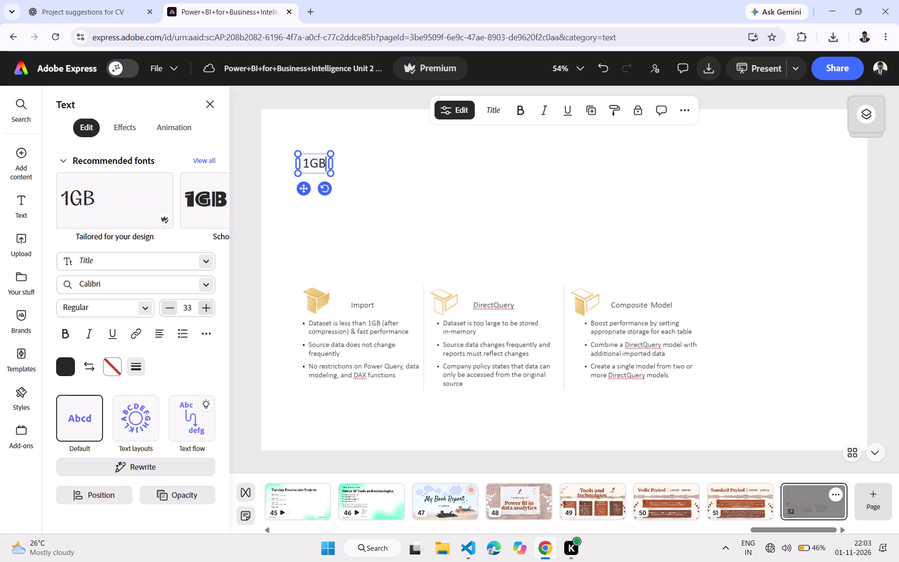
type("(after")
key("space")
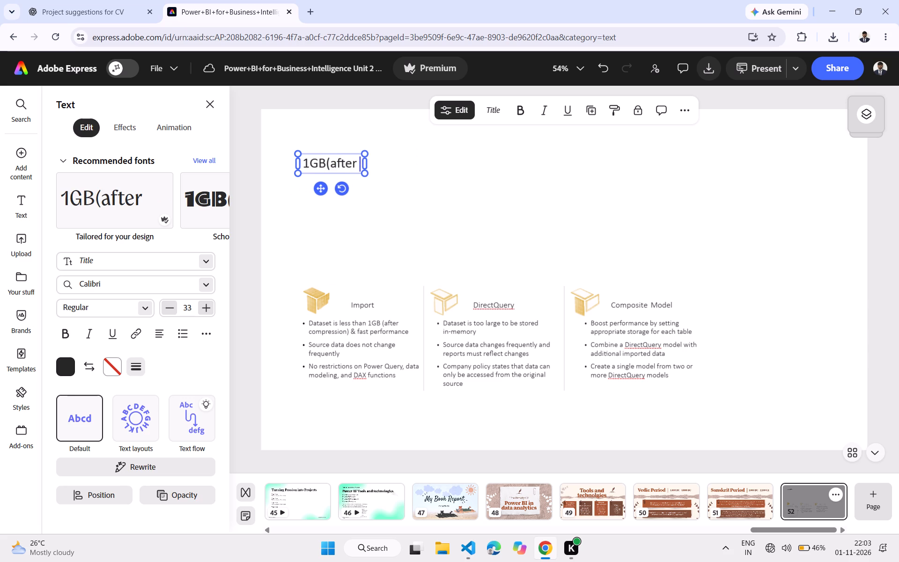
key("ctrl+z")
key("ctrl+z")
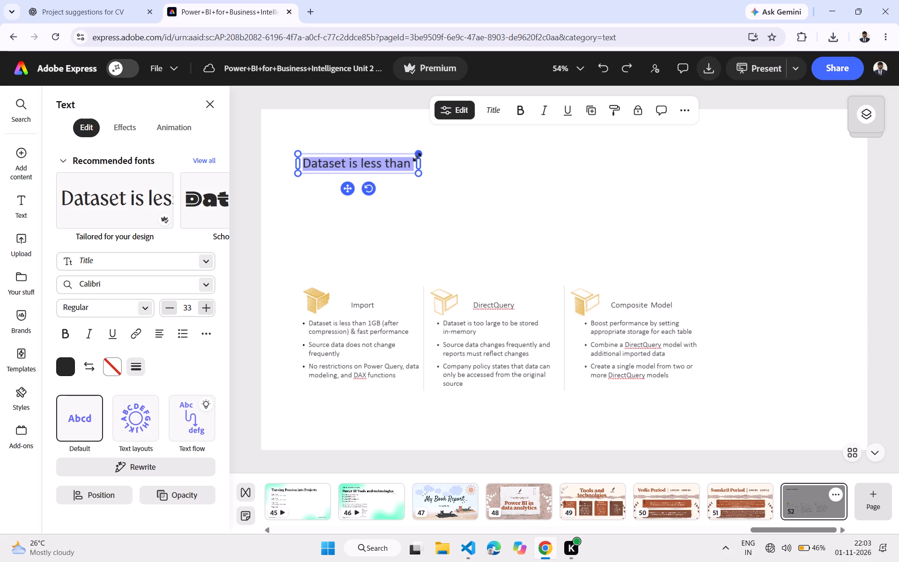
Continue the "Dataset is less than" line so it reads "Dataset is less than 1GB(after compression) & fast performance".
left_click(413, 164)
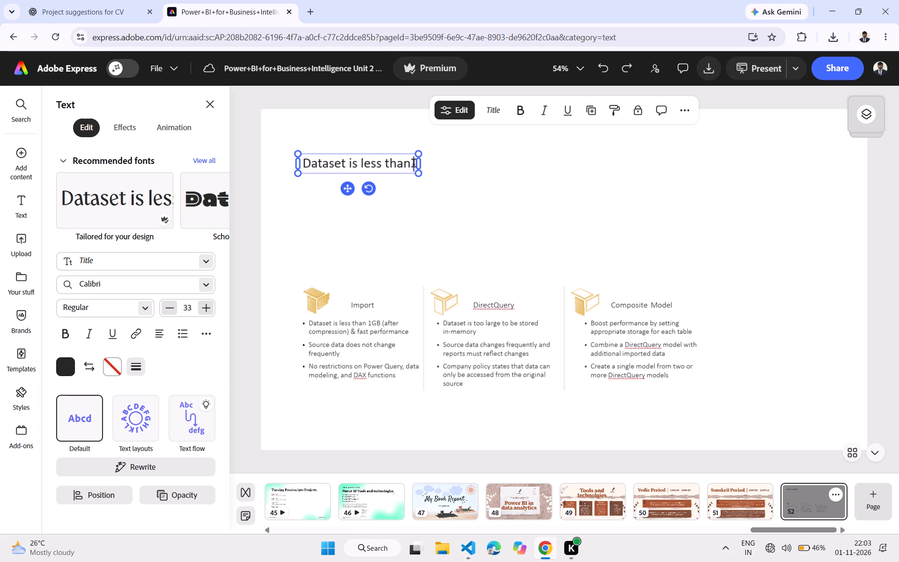
key("1")
type("GB")
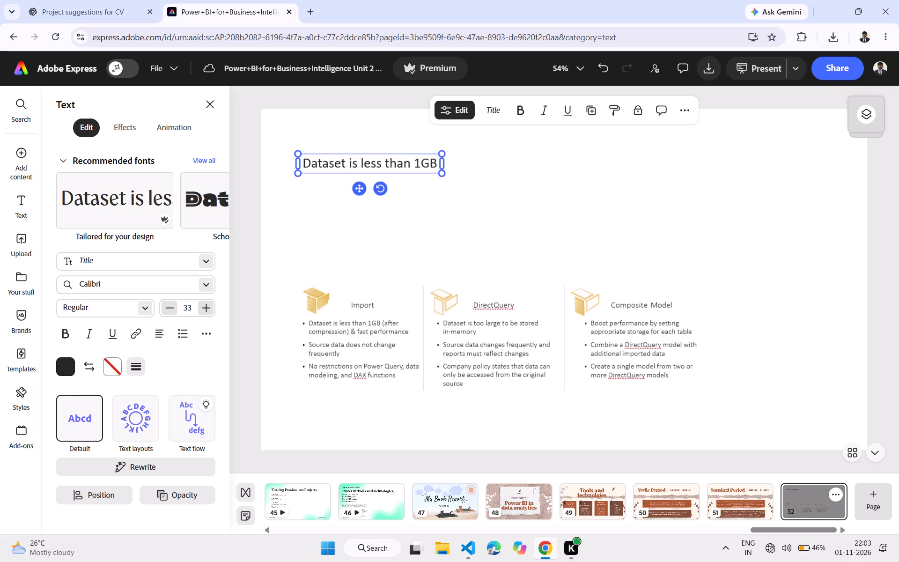
key("shift+parenleft")
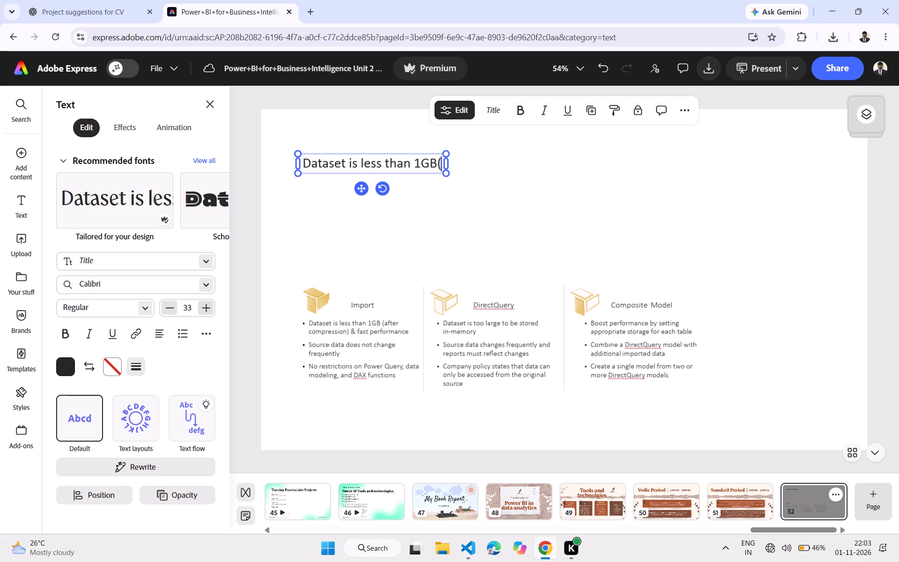
type("after")
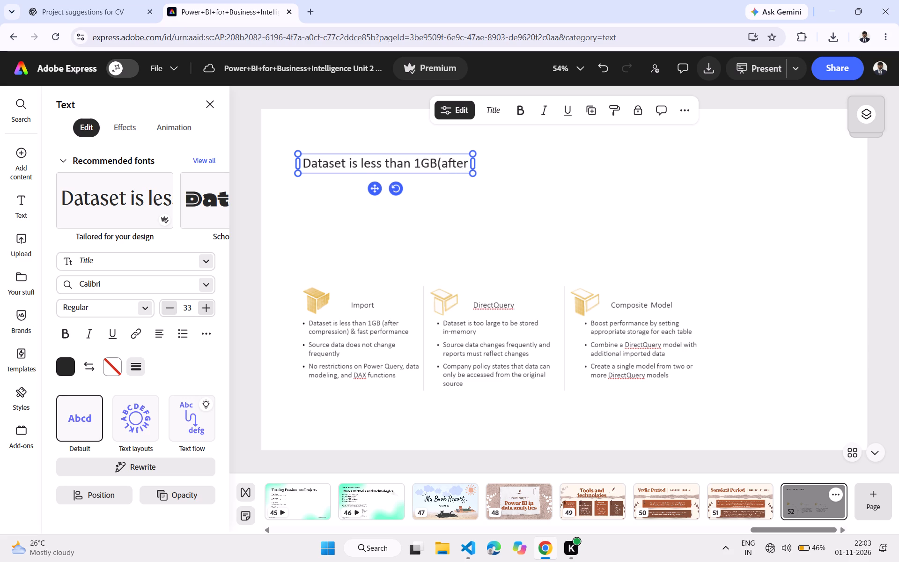
key("space")
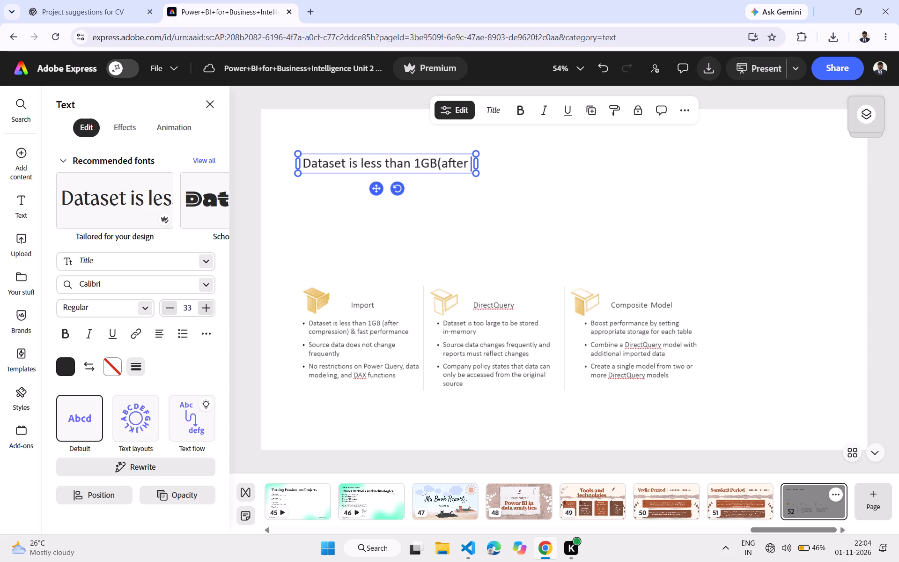
type("compress")
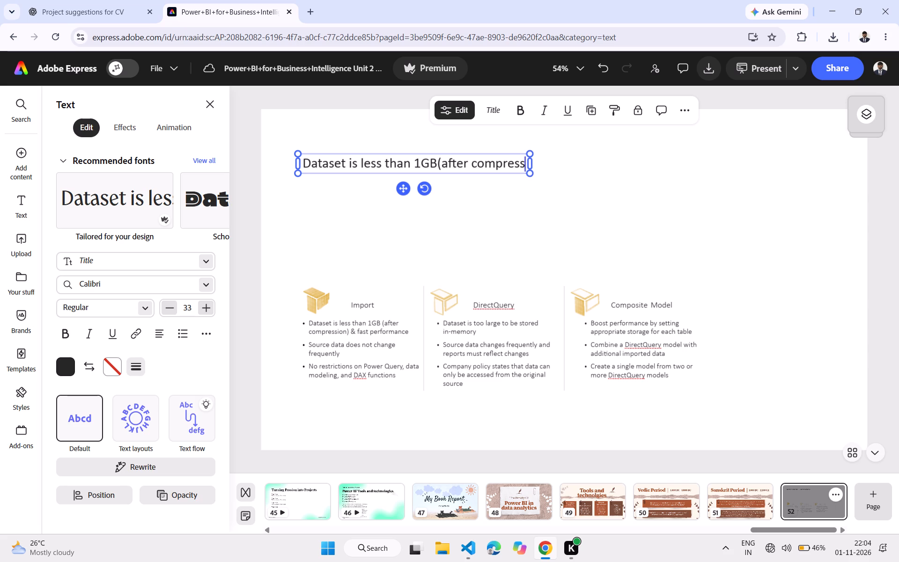
type("ion")
key("space")
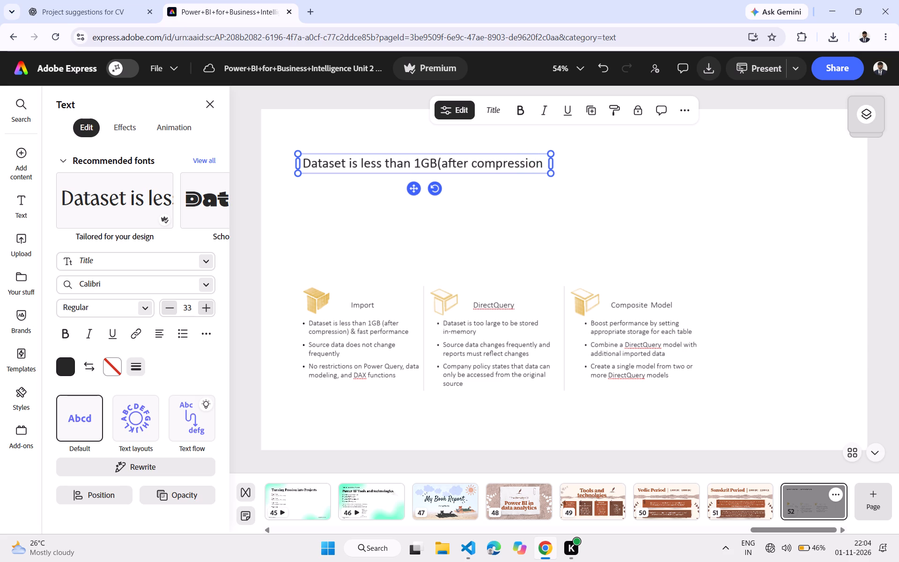
key("BackSpace")
type(")")
key("space")
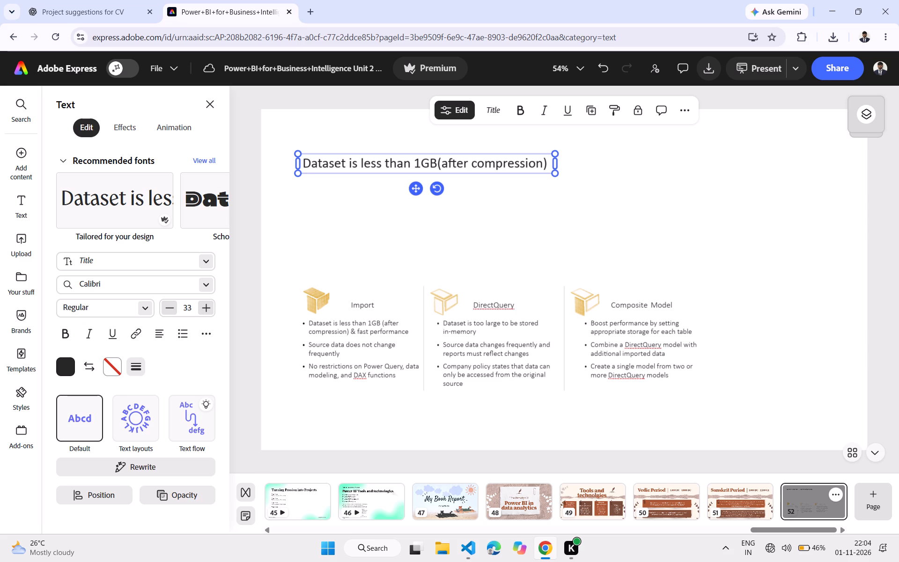
key("shift+ampersand")
key("space")
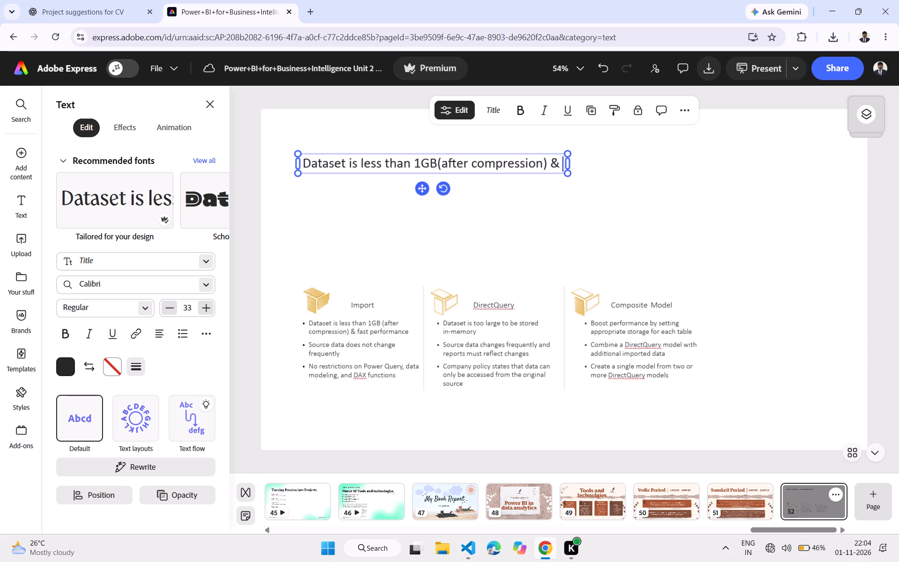
type("fast")
key("space")
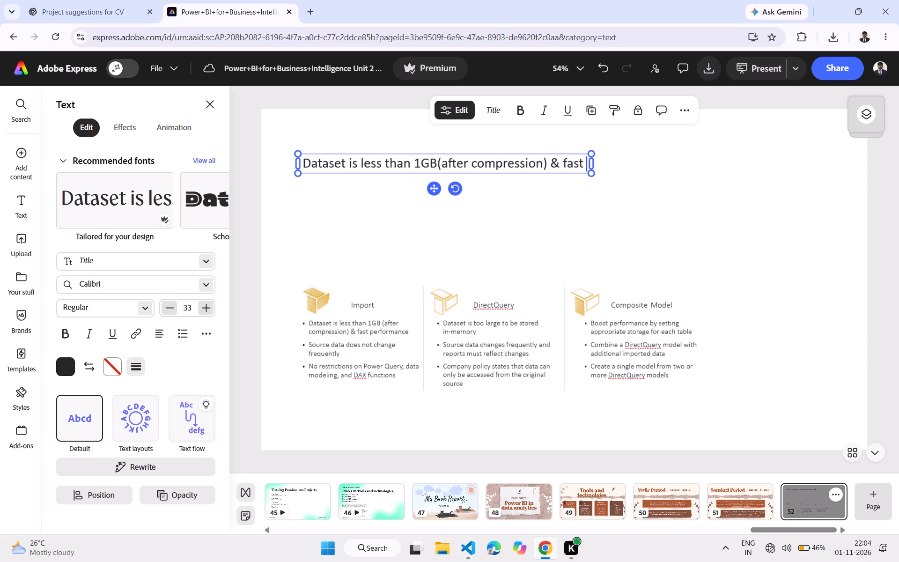
type("performance")
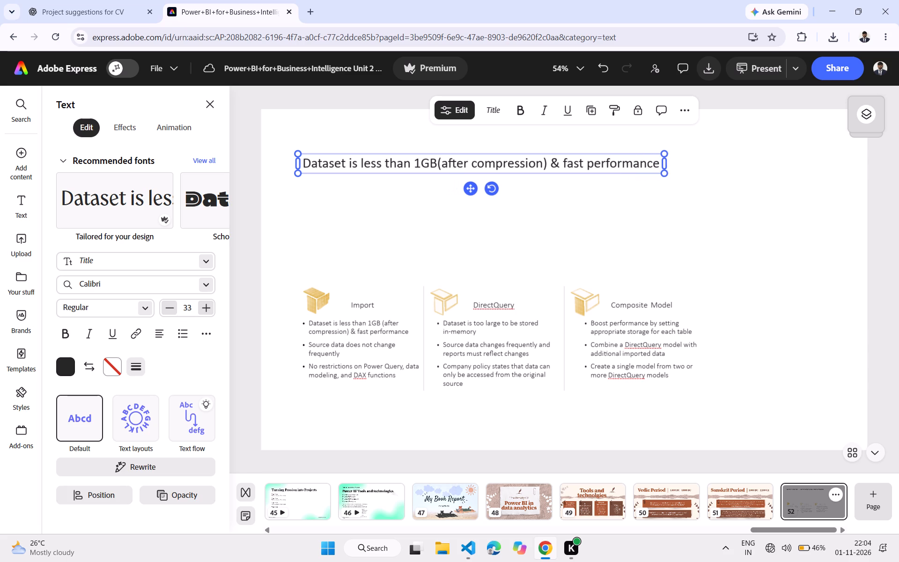
Add a second line to the text box reading "Source data does not change frequently".
key("shift+Return")
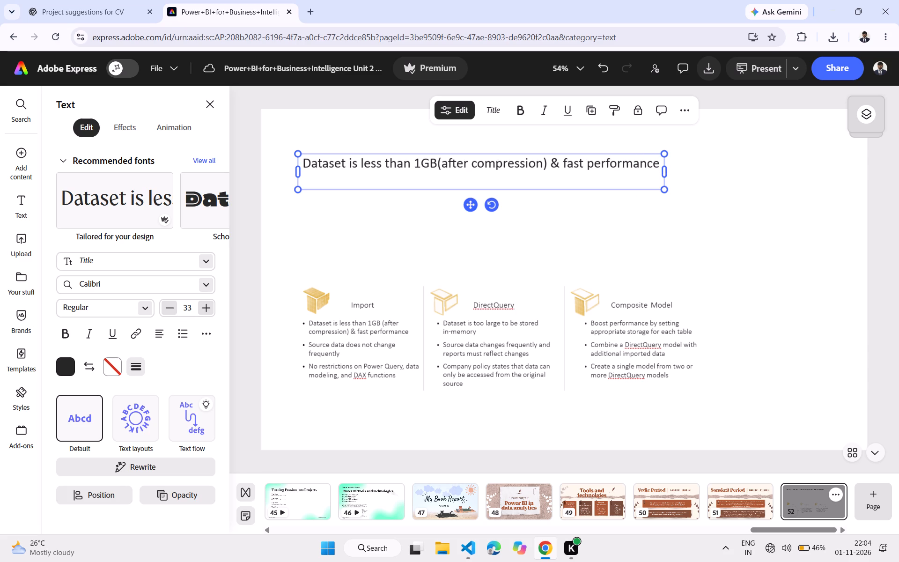
type("So")
type("urce")
key("space")
type("data")
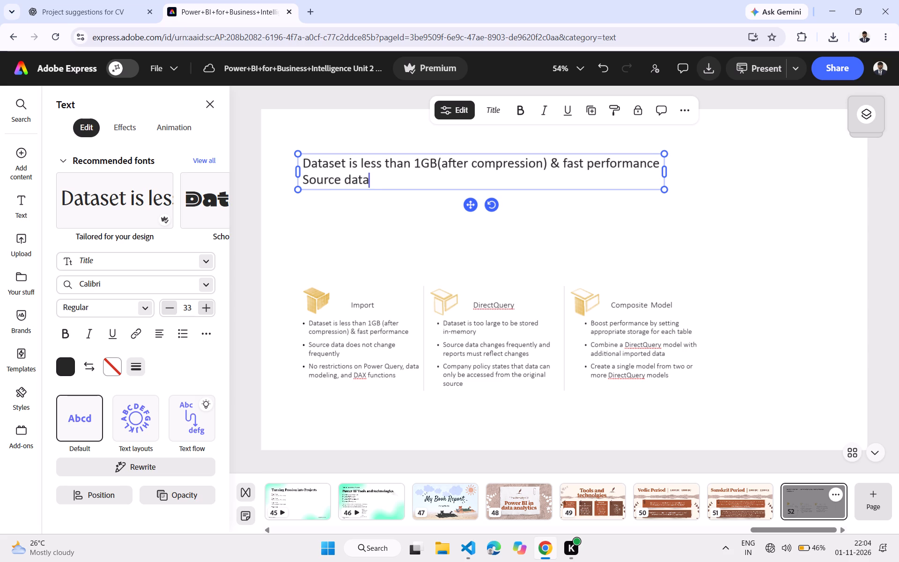
key("space")
type("doesn")
type("ot")
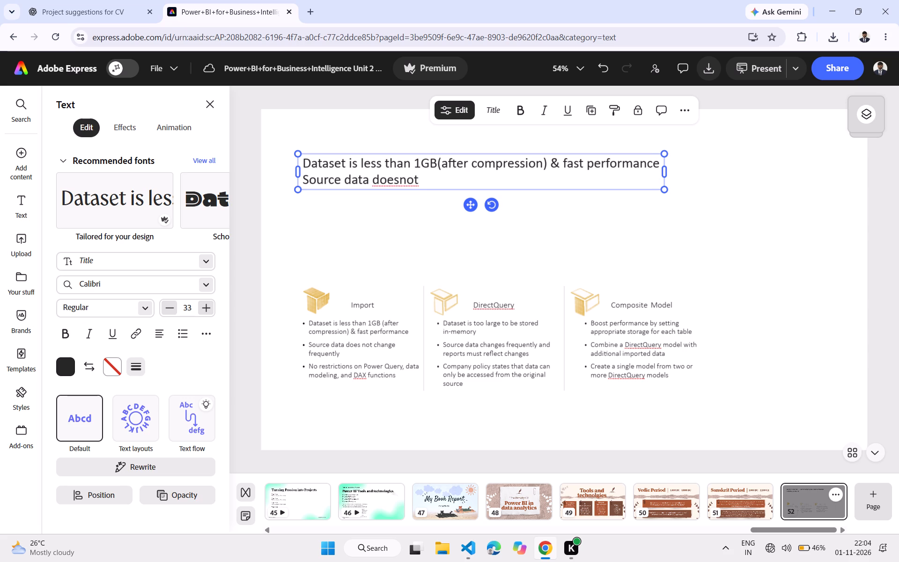
key("Left")
key("Left")
key("Left")
key("Left")
key("Right")
key("space")
key("Right")
key("Right")
key("Right")
key("Right")
key("Right")
key("space")
type("change")
key("space")
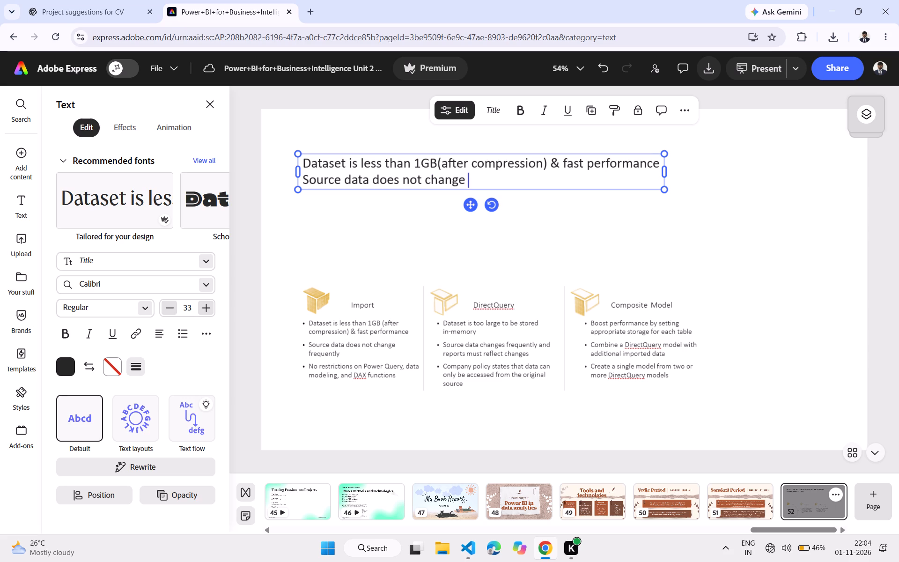
type("frequentl")
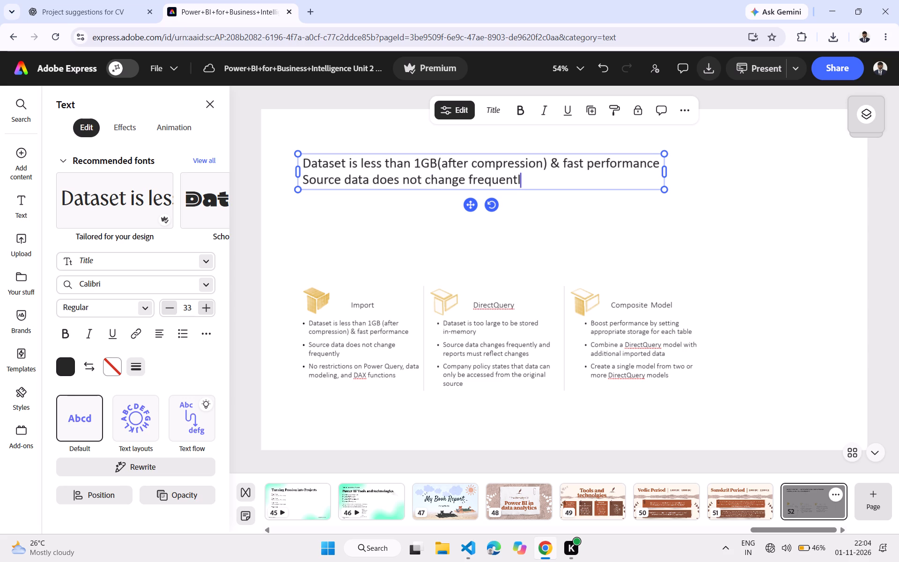
key("y")
Add a third line to the text box reading "No restrictions on Power Query, Data Modelling and DAX functions".
key("Return")
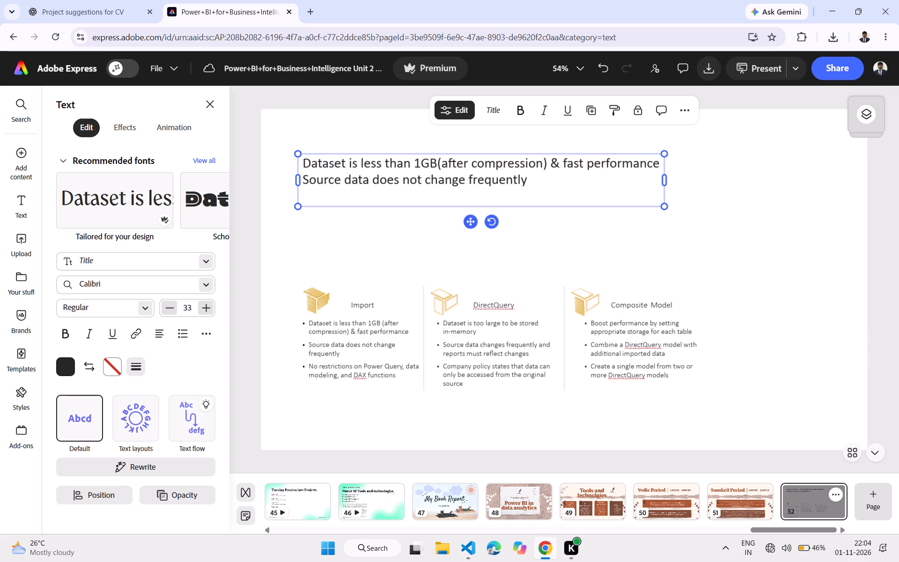
type("No restr")
key("i")
type("ctions")
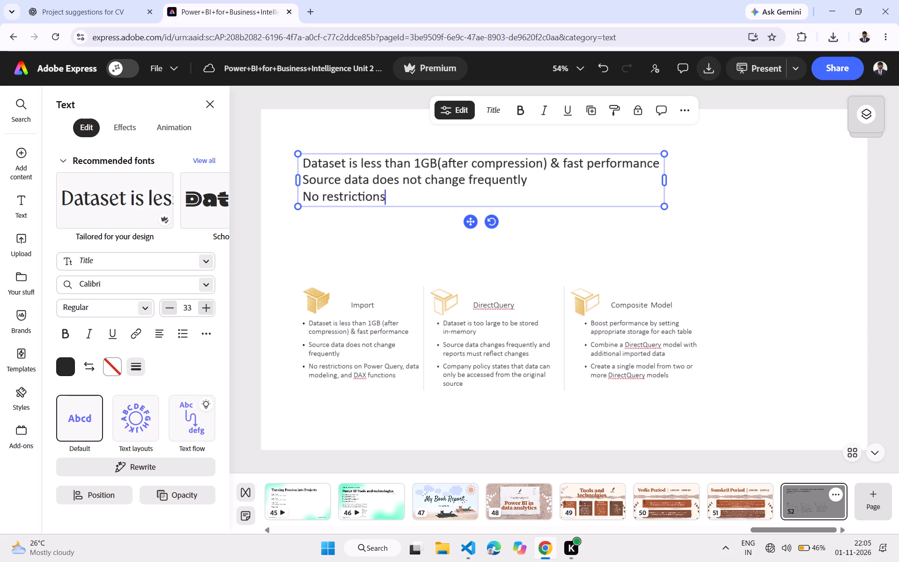
key("space")
type("on")
key("space")
type("Power")
key("space")
type("Query")
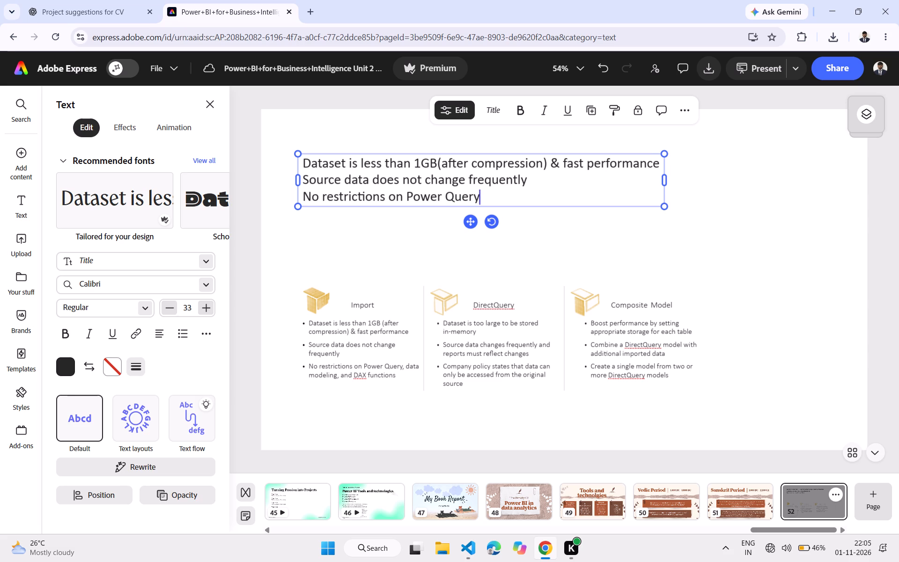
type(",")
key("space")
key("shift+d")
type("ata")
key("space")
key("m")
key("BackSpace")
type("Modelling")
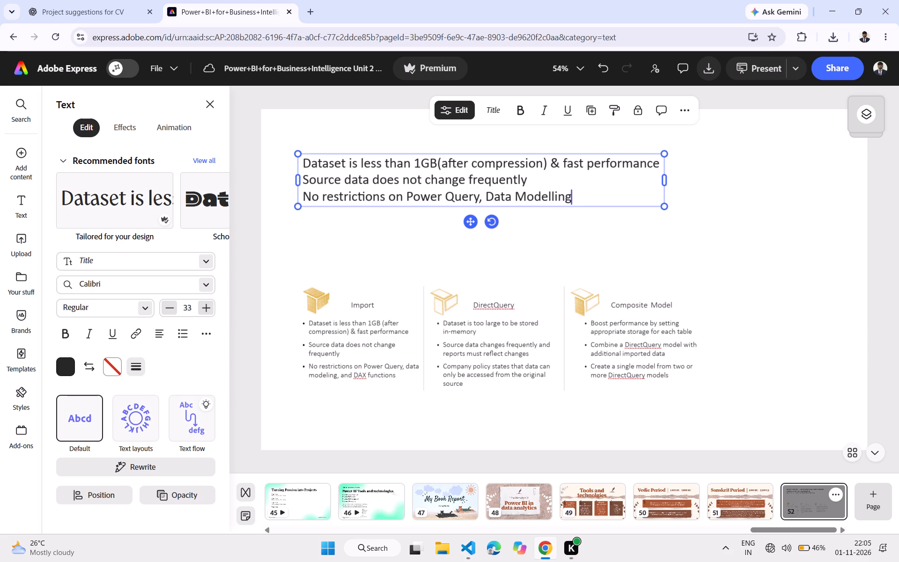
key("space")
type("and DAX")
key("space")
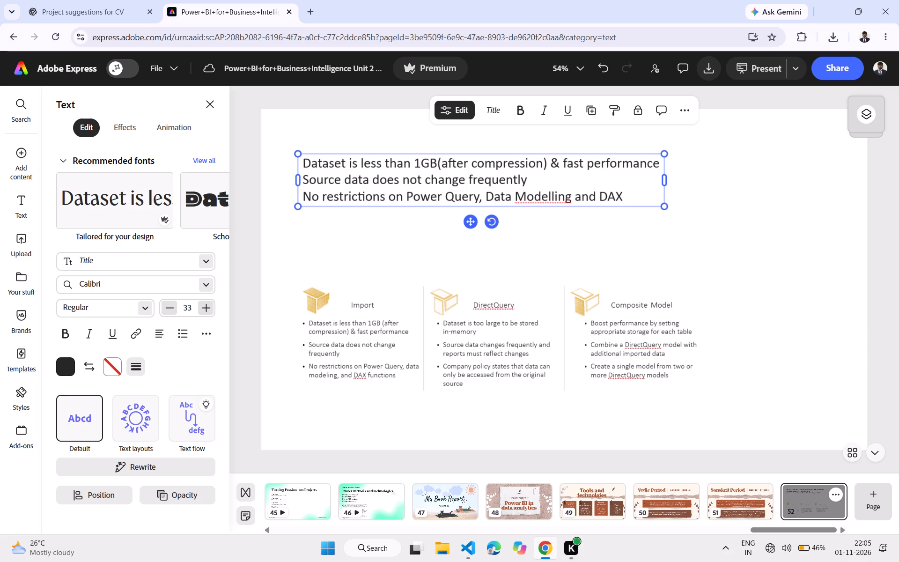
type("functions")
key("shift+Return")
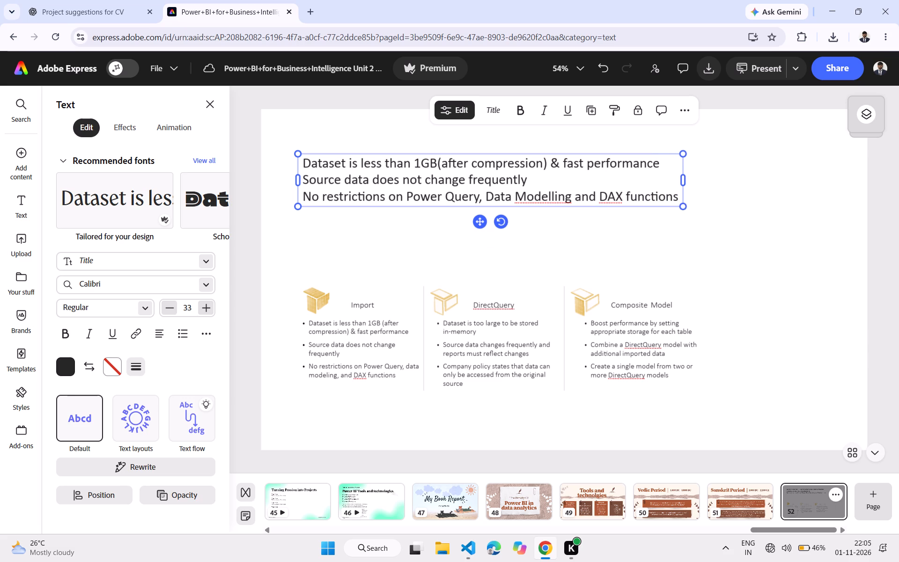
Add a fourth line to the text box reading "Dataset is too large to be sorted in-memory".
key("shift+d")
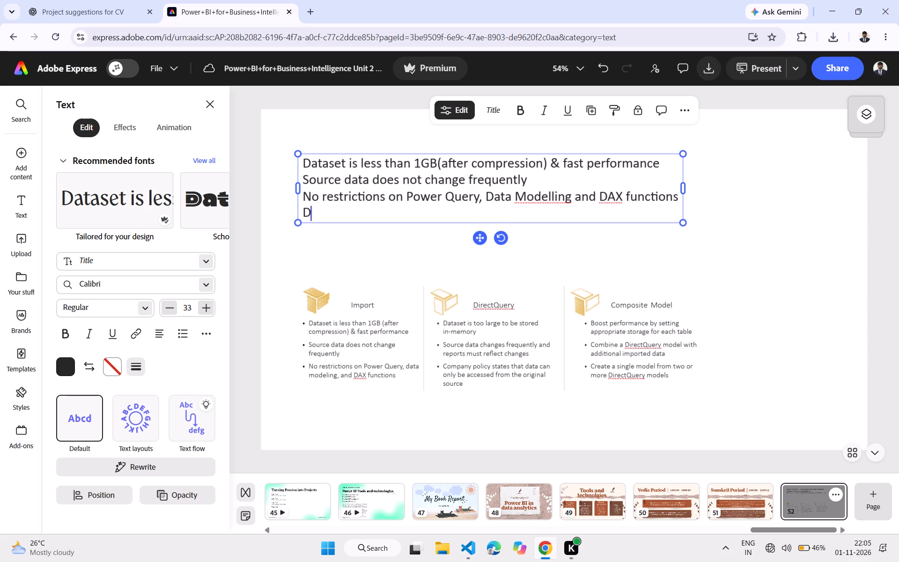
type("ataset")
key("space")
type("is")
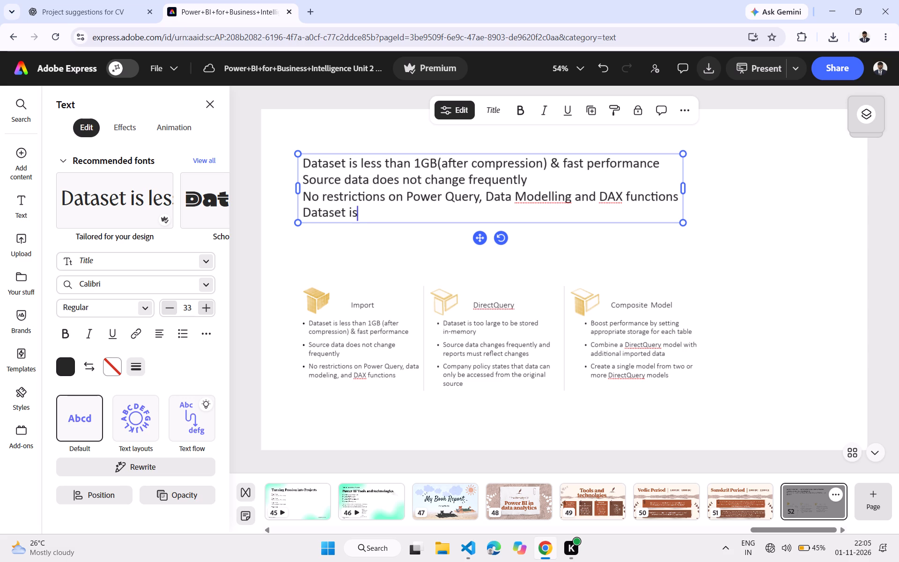
key("space")
type("too")
key("space")
type("large")
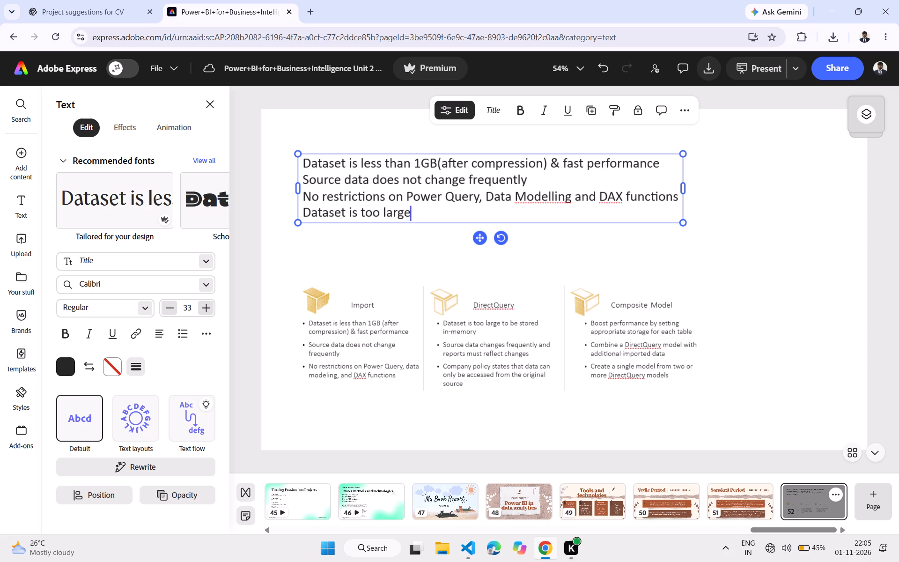
key("space")
type("to be sorte")
key("d")
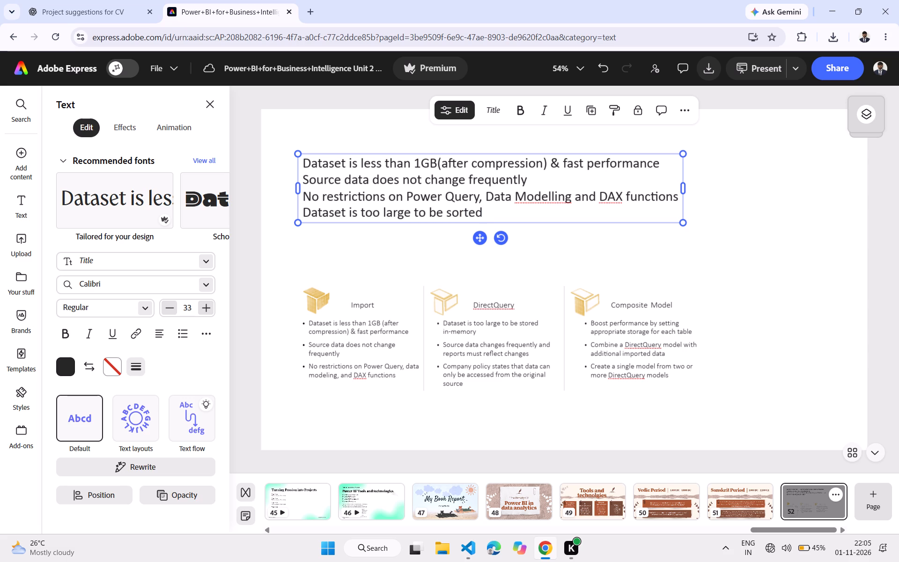
key("space")
type("in-memory")
Add a fifth line to the text box reading "Source data changes frequently and reports must reflects changes".
key("Return")
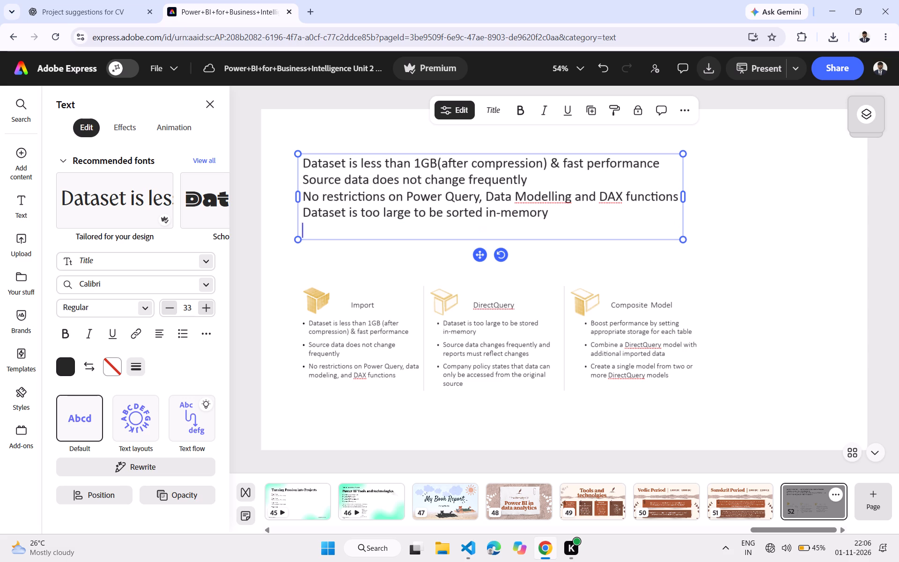
type("So")
type("urc")
key("w")
key("BackSpace")
type("e")
key("space")
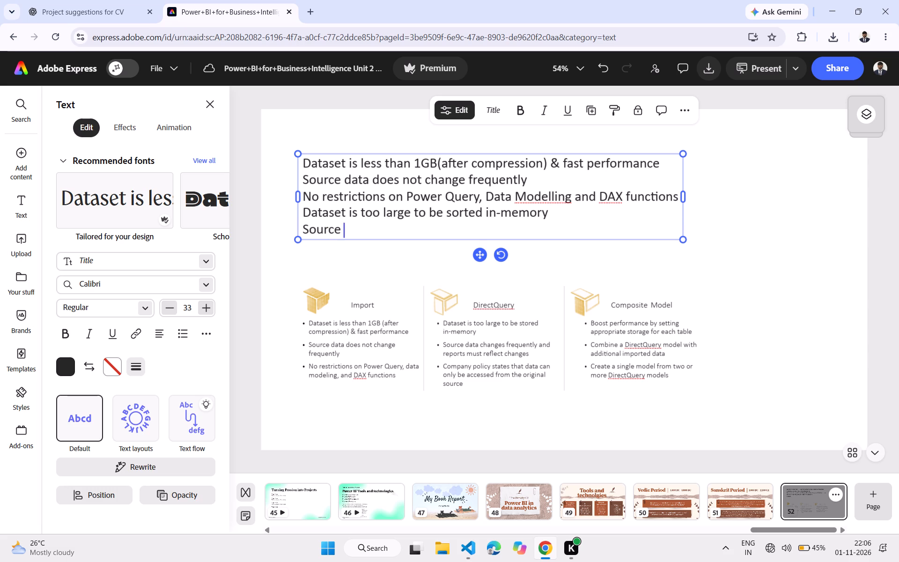
type("da")
type("ta")
key("space")
type("changes")
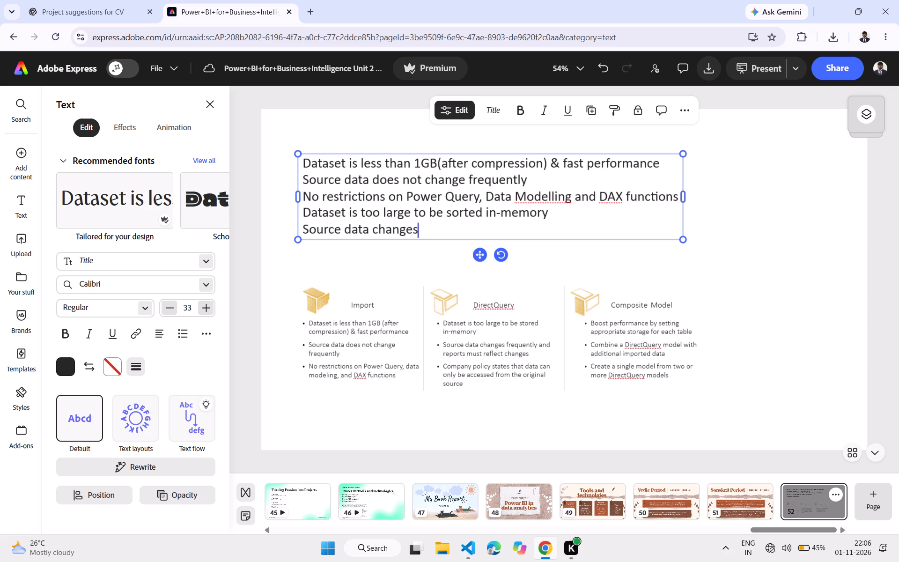
key("space")
type("frequently")
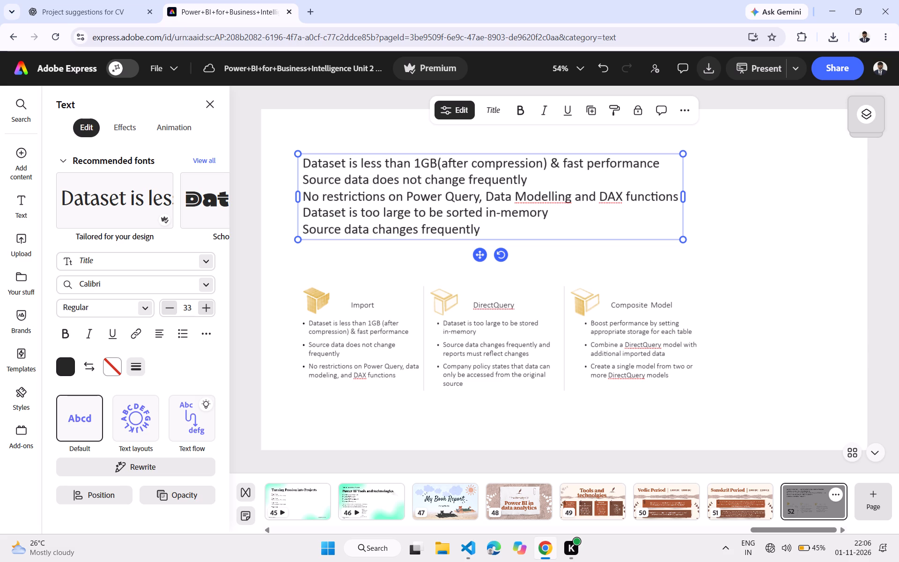
key("space")
type("and")
key("space")
type("reports")
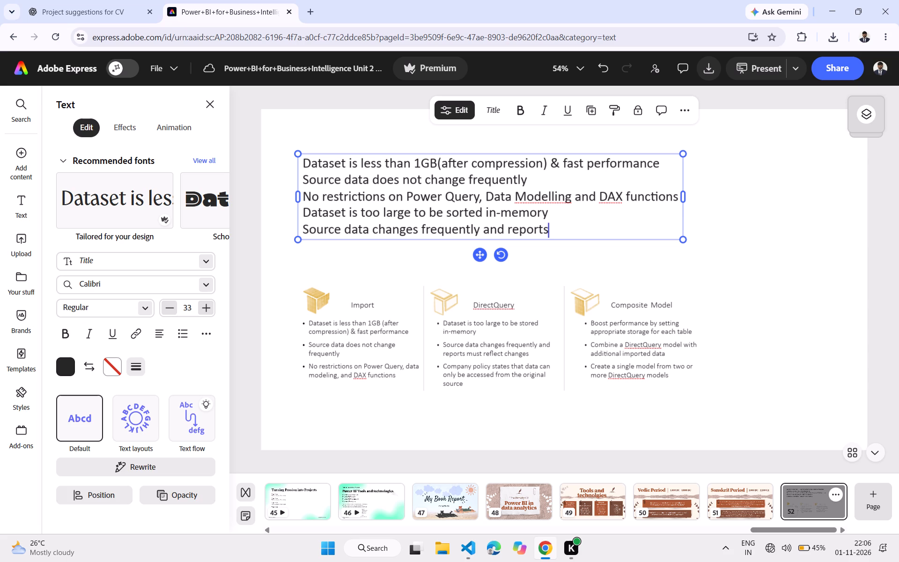
key("space")
type("must")
key("space")
type("reflects")
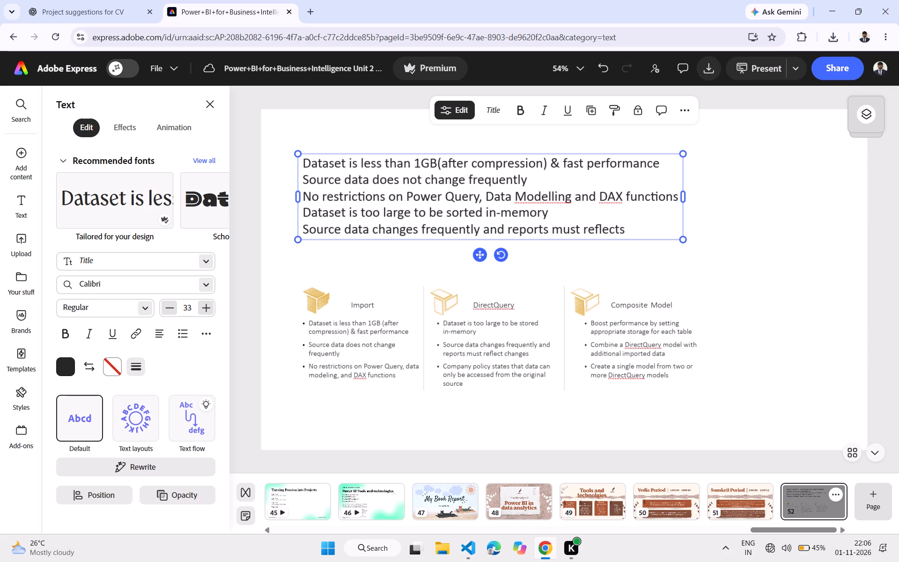
key("space")
type("changes")
Start a sixth line in the text box with "Company policy statess that da".
key("Return")
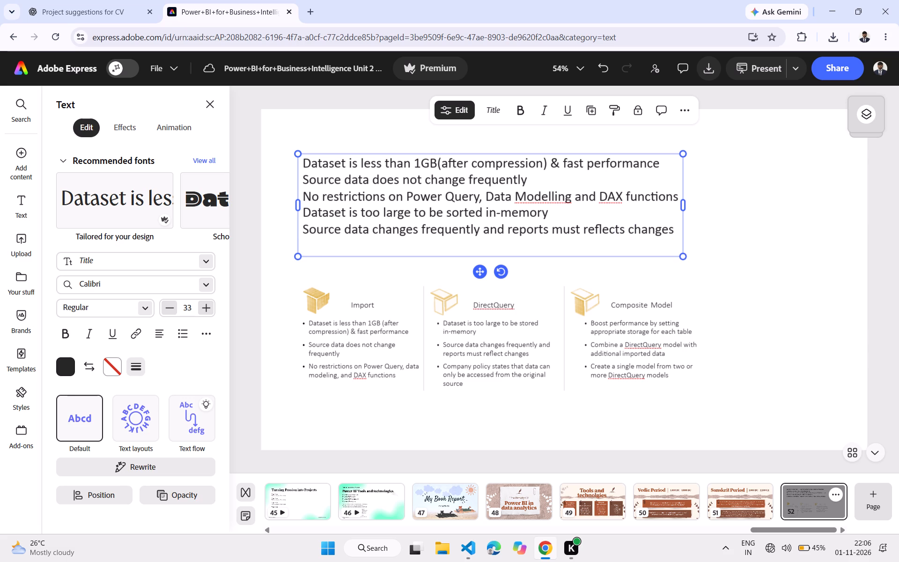
type("Com")
type("pany")
key("space")
type("policy")
key("space")
type("statess that c")
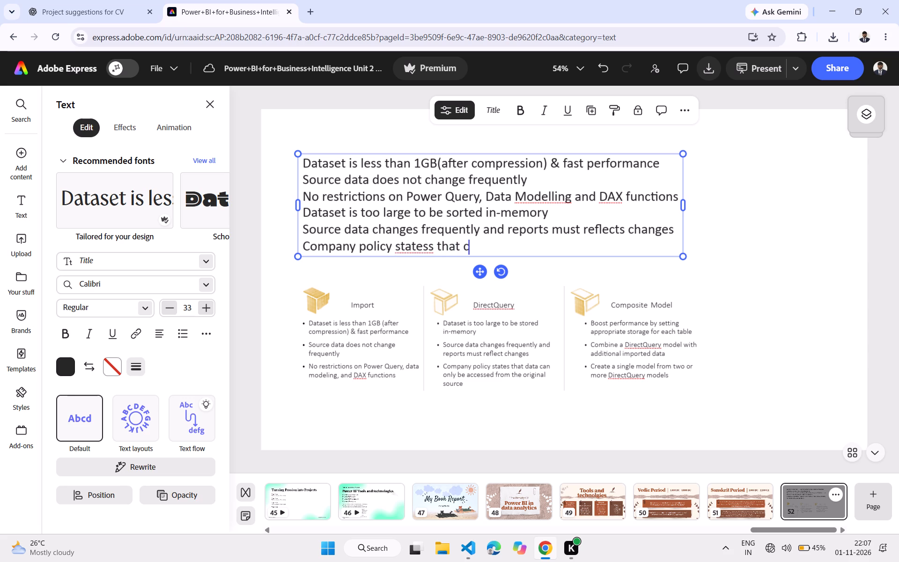
key("BackSpace")
type("da")
Correct the misspelled "statess" in the sixth line to "states".
left_click(435, 245)
key("BackSpace")
Continue the sixth line so it reads "Company policy states that data can only be accessed from orginal source.".
key("Right")
key("Right")
key("Right")
key("Right")
key("Right")
key("Right")
key("Right")
key("Right")
key("Right")
key("Right")
key("Right")
key("Right")
key("Right")
key("Right")
key("Right")
key("Right")
key("Right")
key("Right")
key("Right")
key("Right")
key("Right")
type("ta")
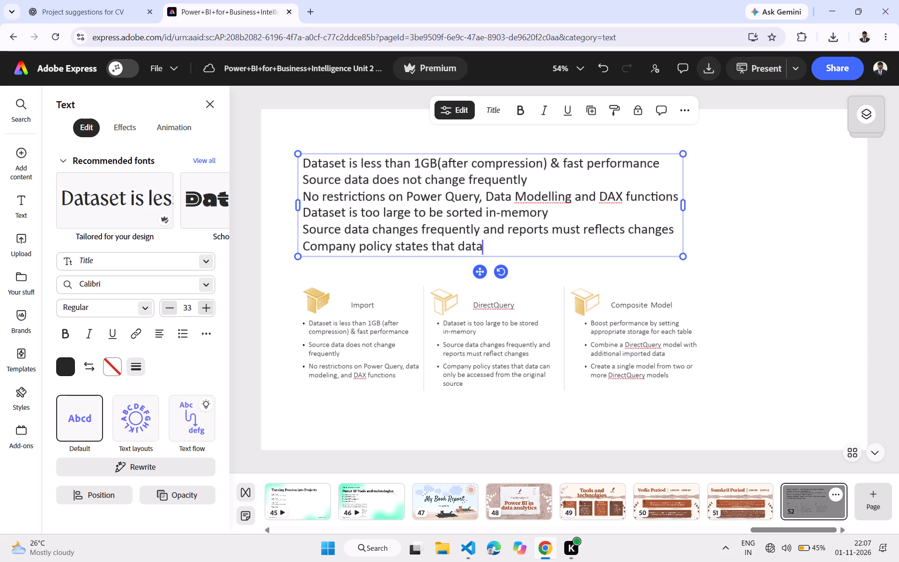
key("space")
type("can")
key("space")
type("only")
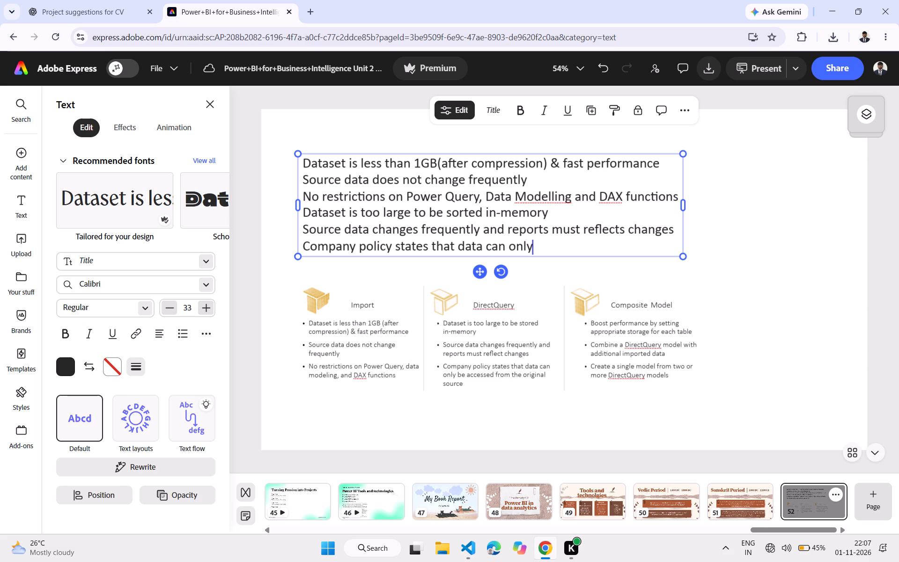
key("space")
type("be acce")
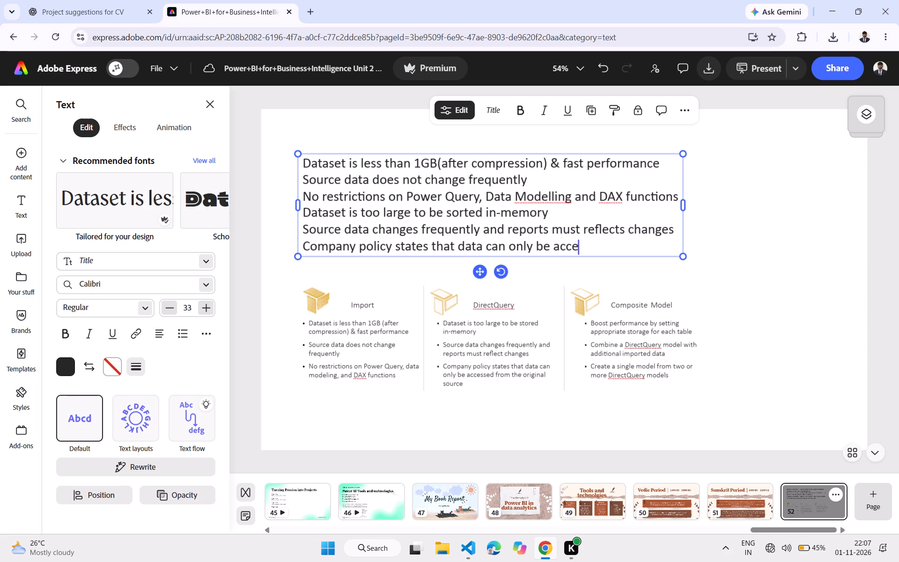
type("ssed fro")
type("m")
key("space")
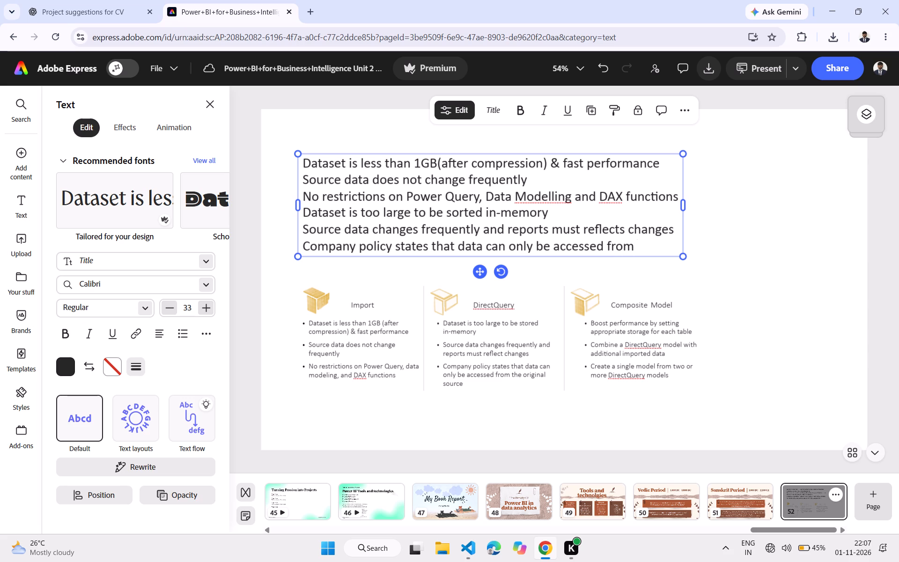
type("or")
type("gi")
type("na")
type("l sourcw")
key("BackSpace")
key("e")
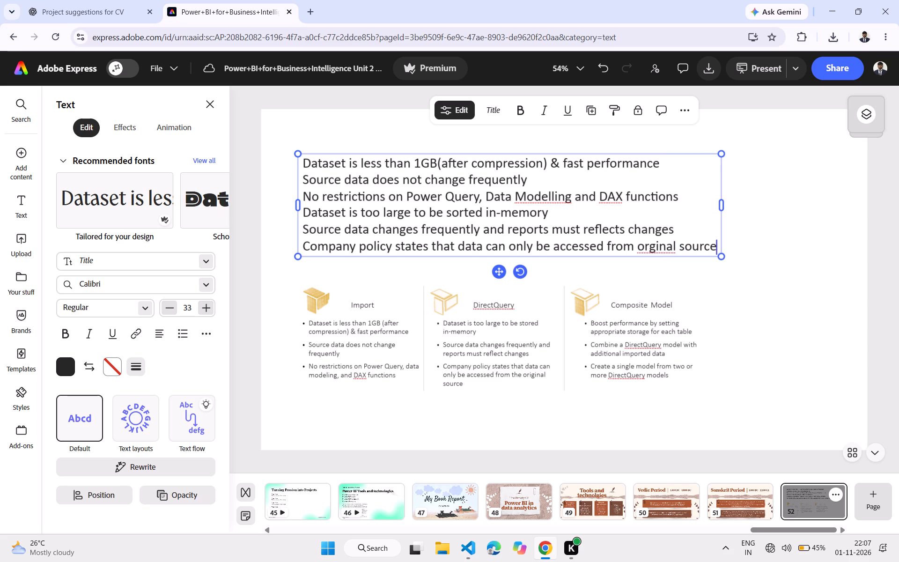
key("period")
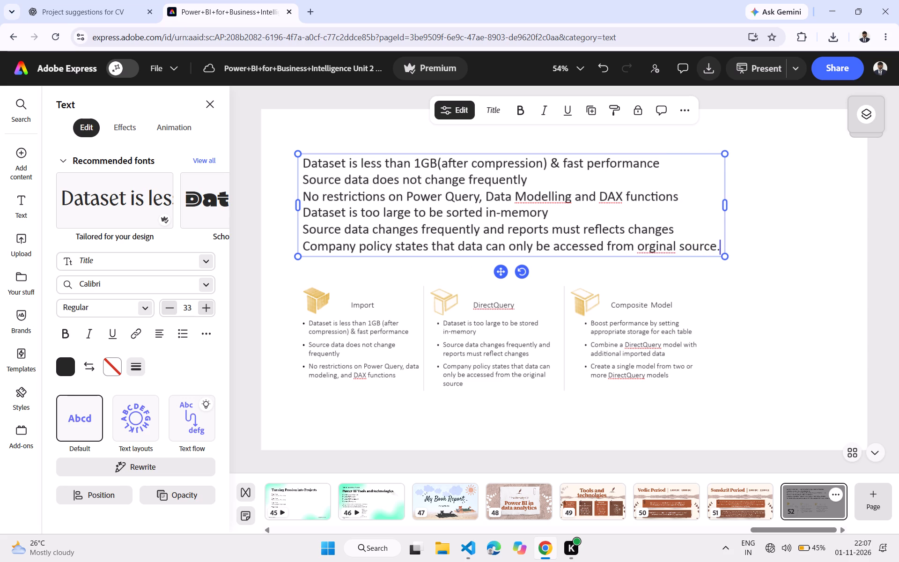
Add a seventh line to the text box reading "Boost performance by setting appropriate storage for each table".
key("Return")
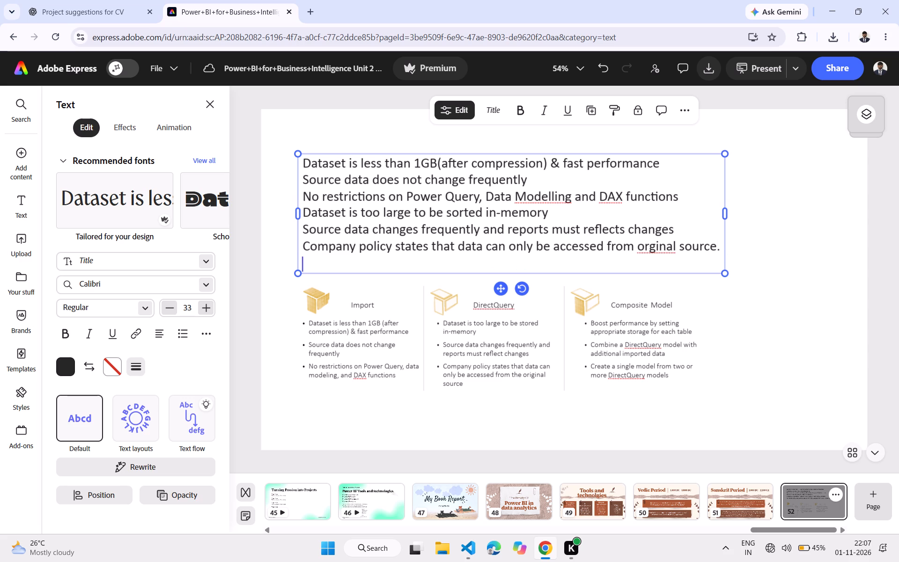
type("Boo")
type("st")
key("space")
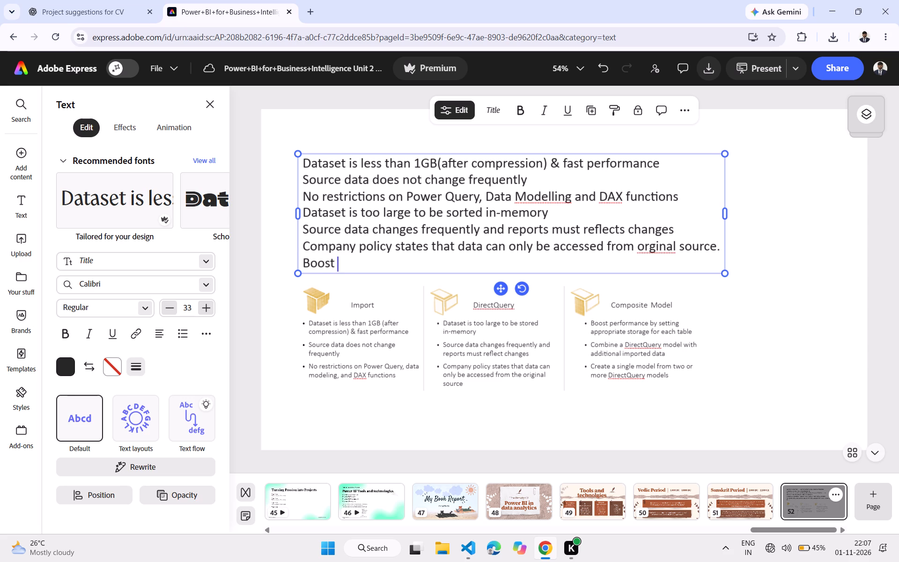
type("performance")
key("space")
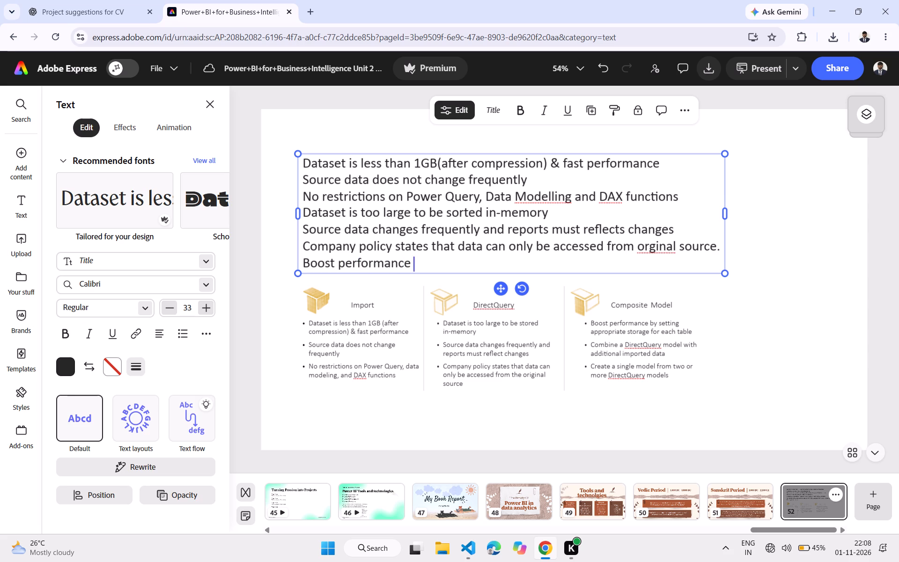
type("by")
key("space")
type("setting appo")
key("BackSpace")
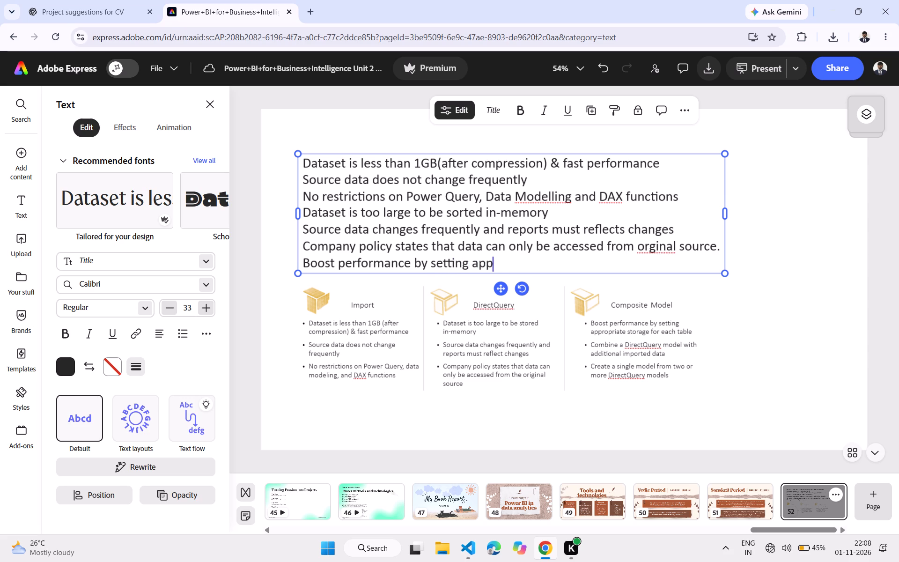
type("rop")
type("riate")
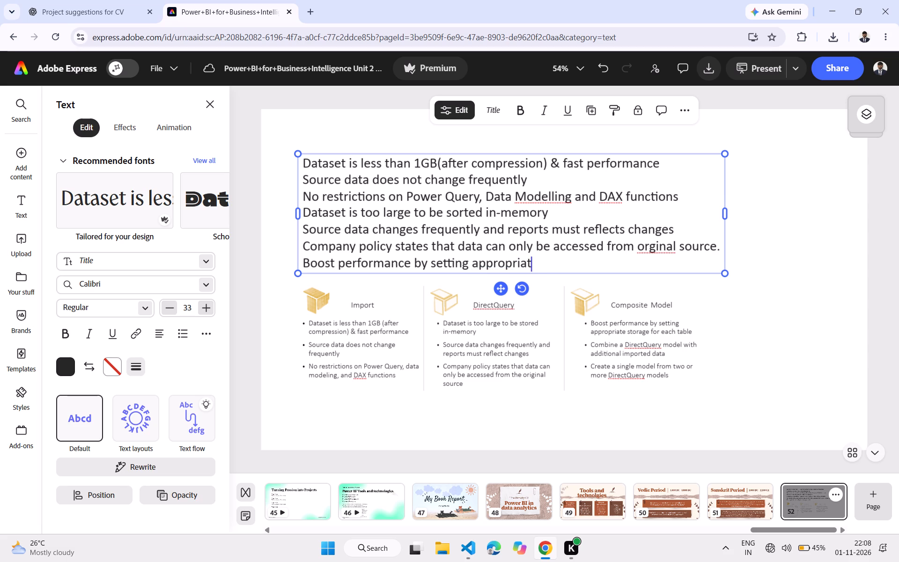
key("space")
type("st")
type("orage")
key("space")
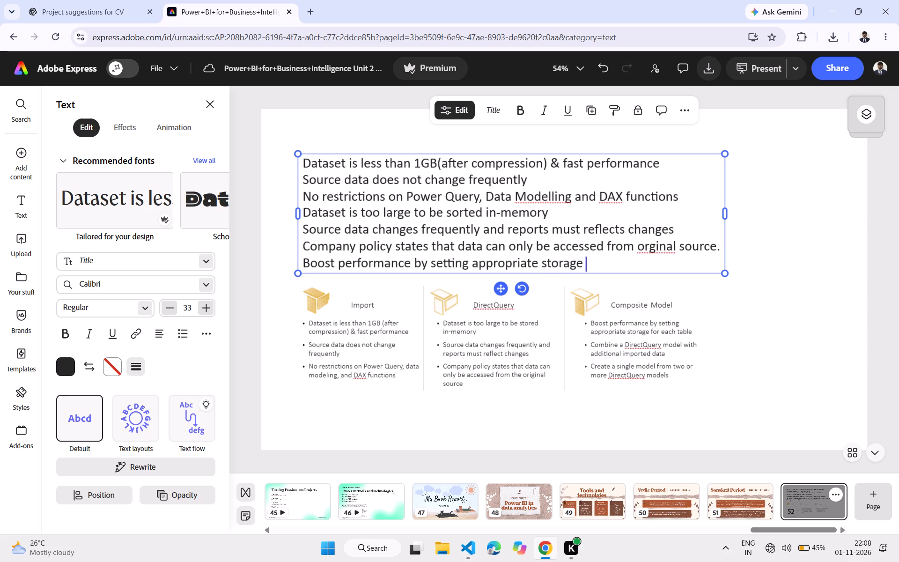
type("for")
key("space")
type("each ra")
key("BackSpace")
key("BackSpace")
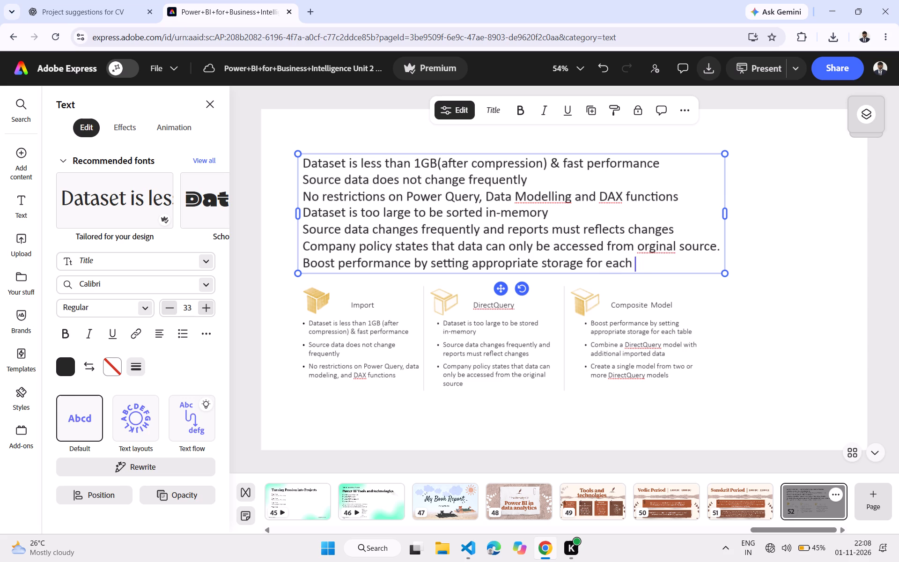
type("table")
Add an eighth line to the text box reading "Combine a DirectQuery model with additional imported data".
key("Return")
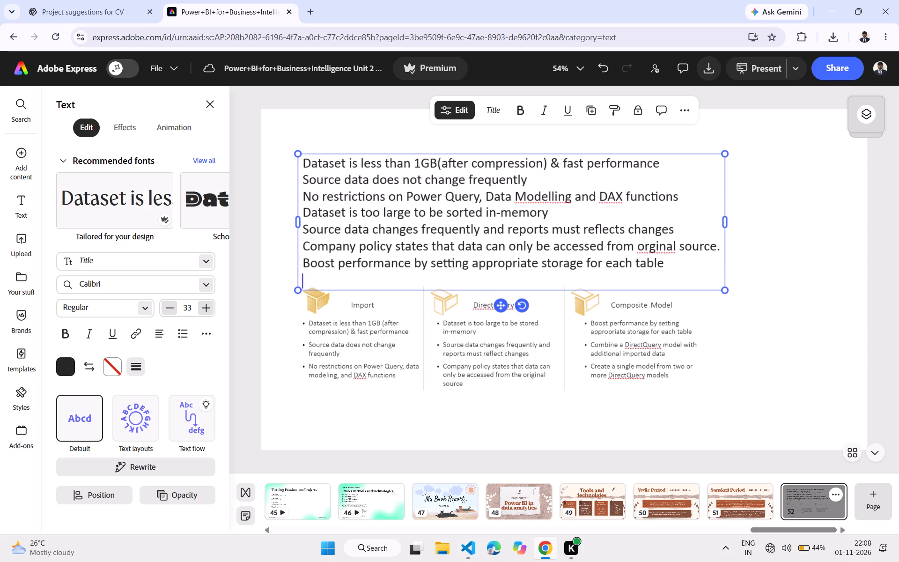
type("Combine a")
key("space")
type("Directory")
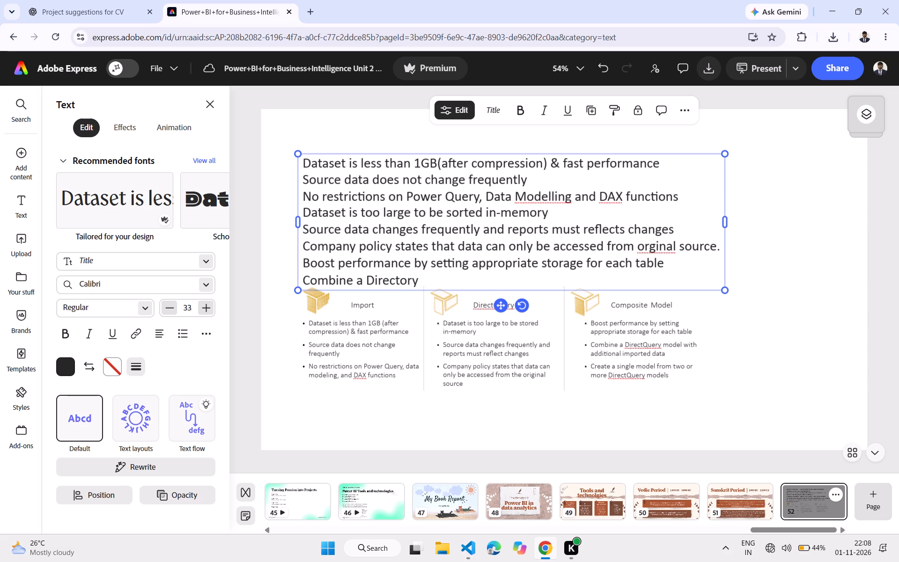
key("BackSpace")
key("BackSpace")
key("BackSpace")
type("Query")
key("space")
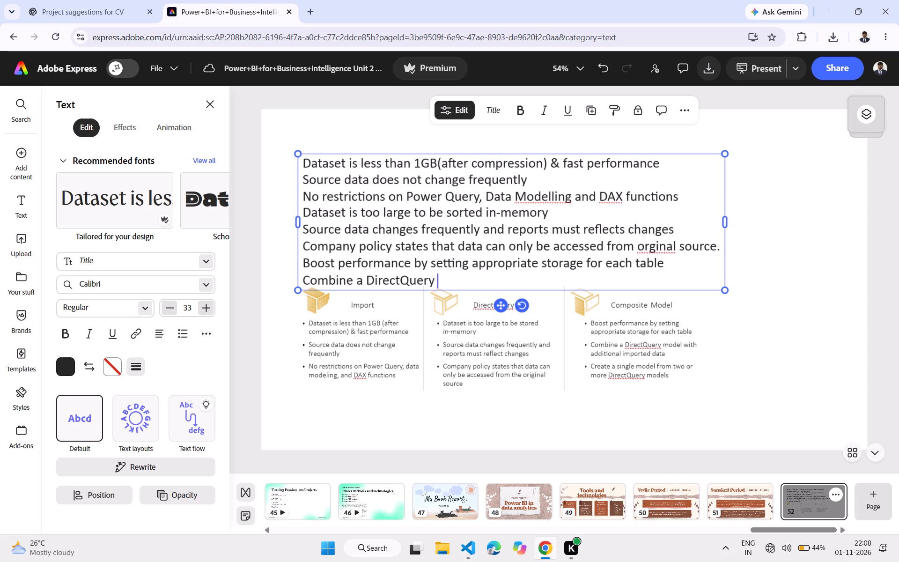
type("model")
key("space")
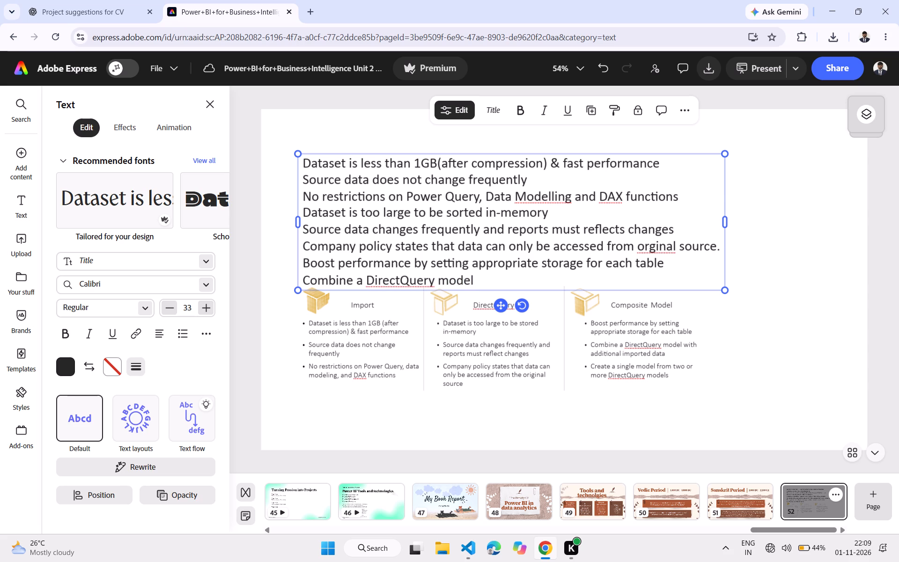
type("with")
key("space")
type("additional")
key("space")
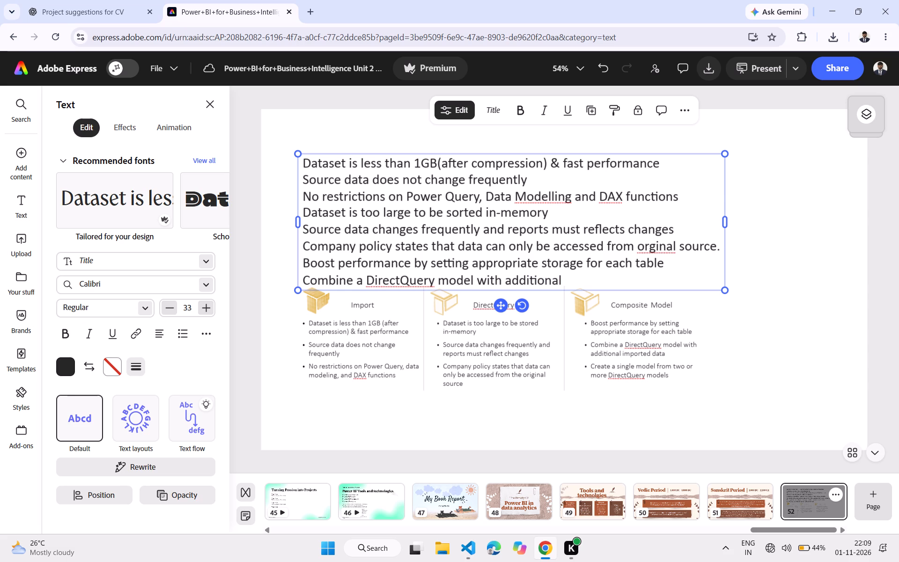
type("imp")
type("orted")
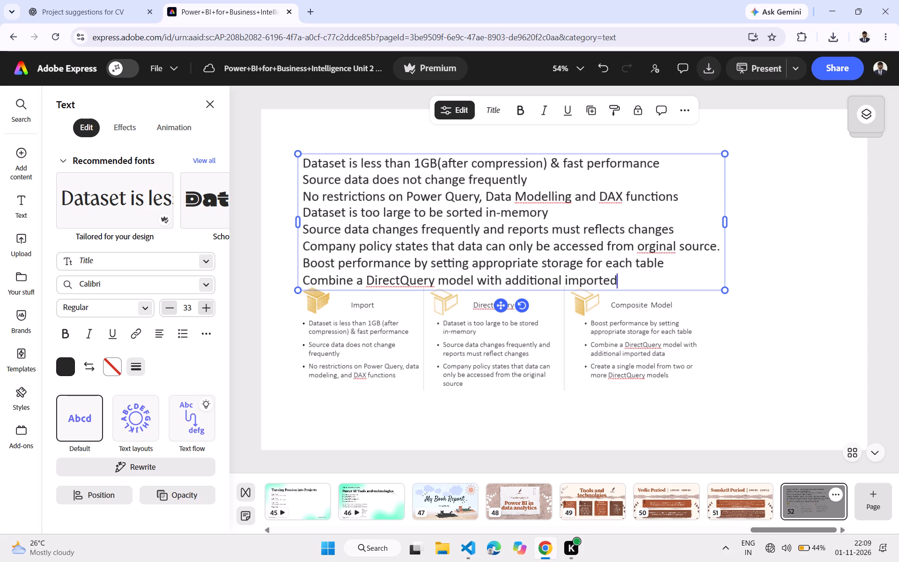
key("space")
type("data")
Start a ninth line in the text box with "Create a single model".
key("Return")
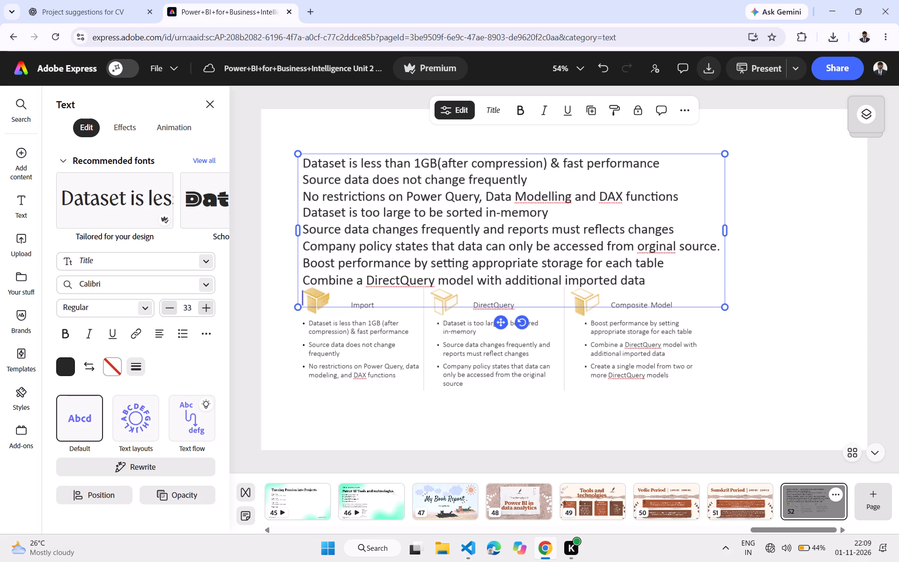
type("Create a sing;")
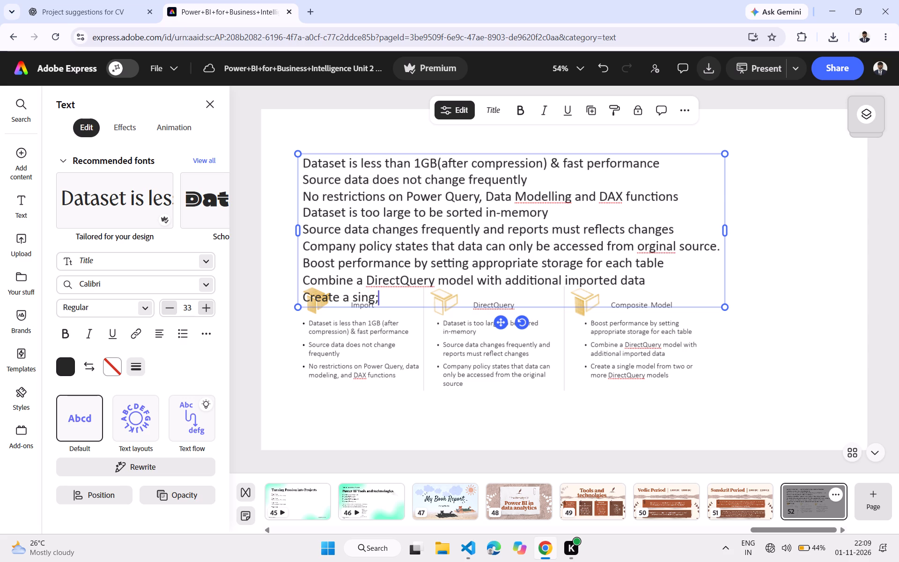
key("BackSpace")
type("le")
key("space")
type("model")
key("space")
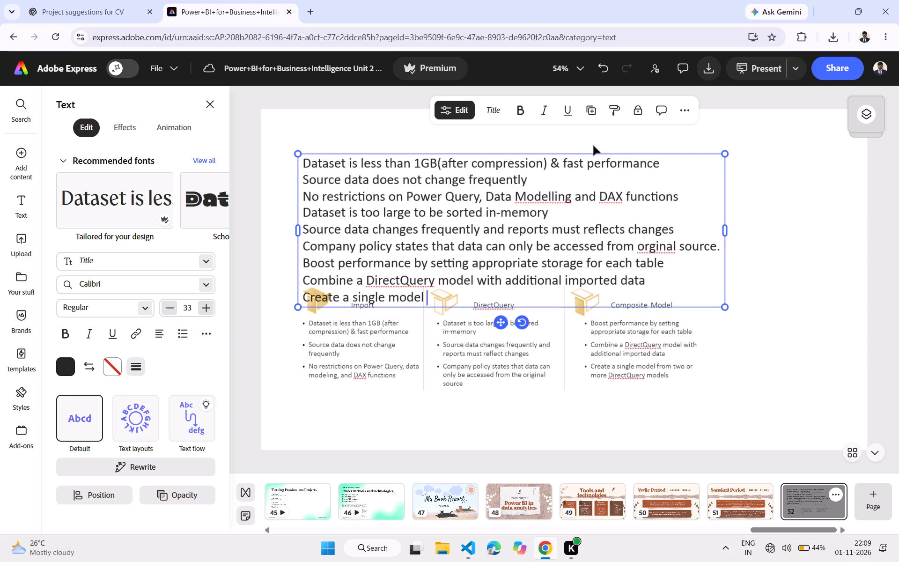
Move the text box up the page, just above the Import, DirectQuery and Composite Model columns.
left_click_drag(556, 155, 529, 151)
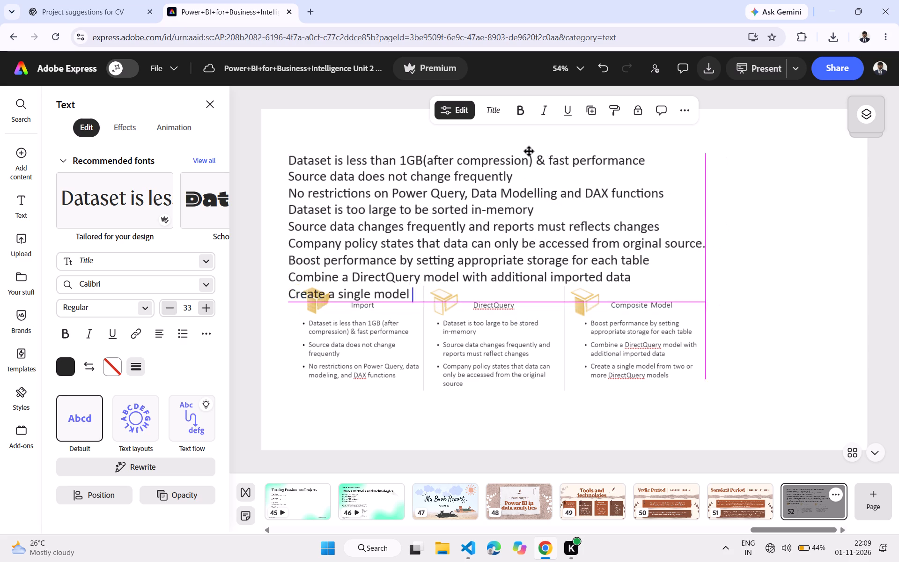
left_click_drag(529, 151, 550, 125)
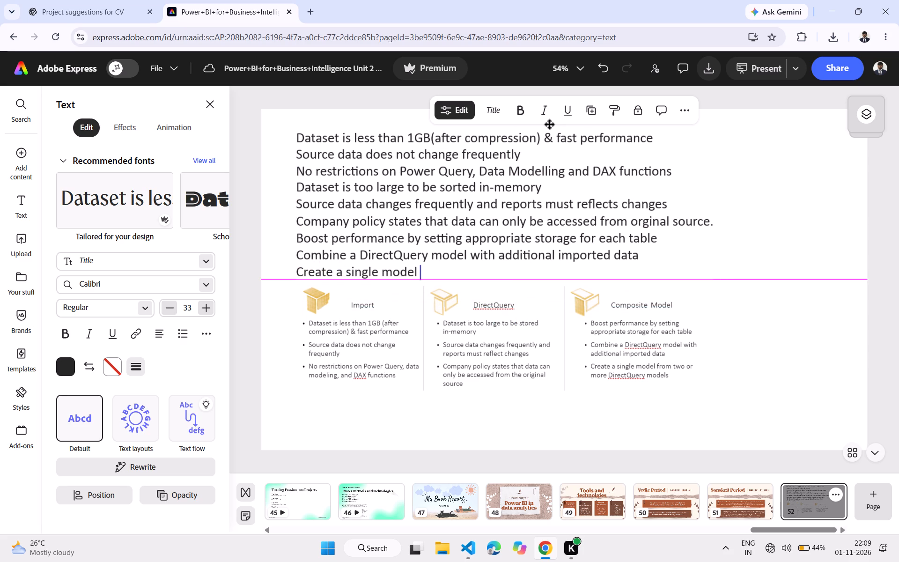
left_click_drag(550, 125, 553, 129)
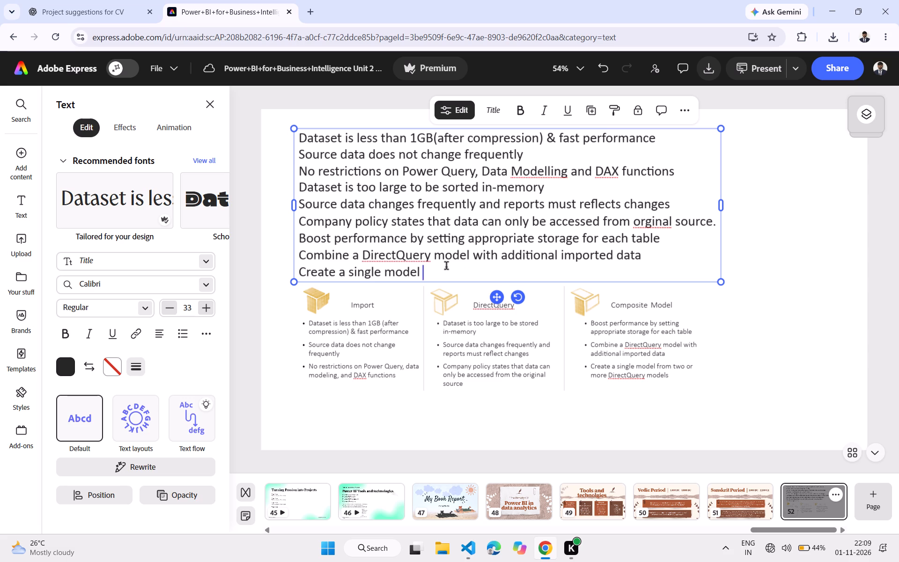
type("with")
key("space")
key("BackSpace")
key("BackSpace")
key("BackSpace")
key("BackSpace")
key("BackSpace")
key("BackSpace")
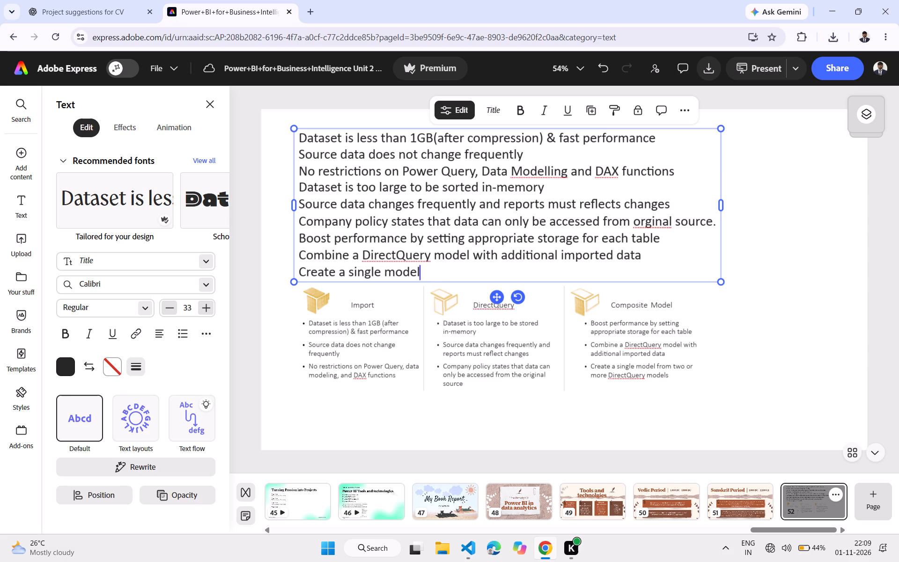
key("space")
Complete the ninth line of the text box with "from two or more DirectQuery models.".
type("from")
key("space")
type("two or")
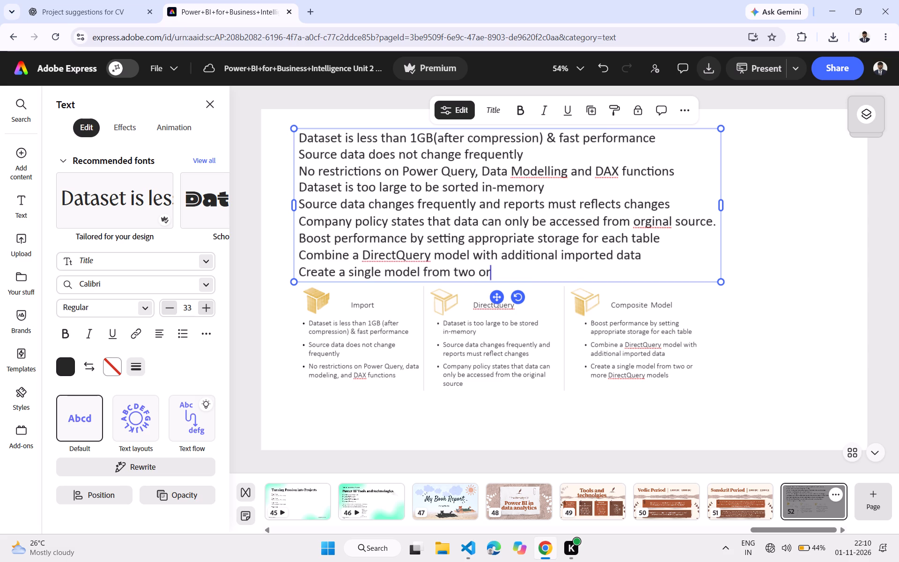
key("space")
type("more")
key("space")
type("Direct")
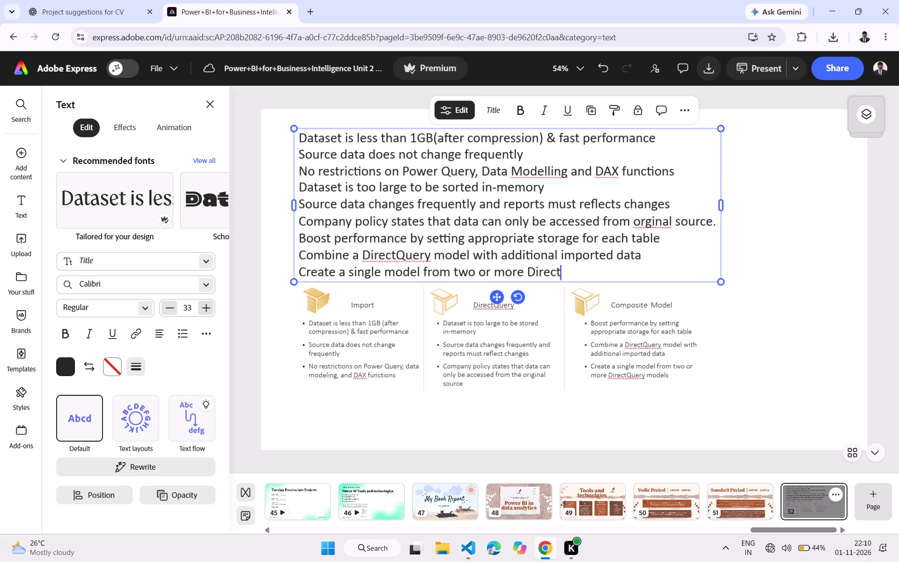
type("Query")
key("space")
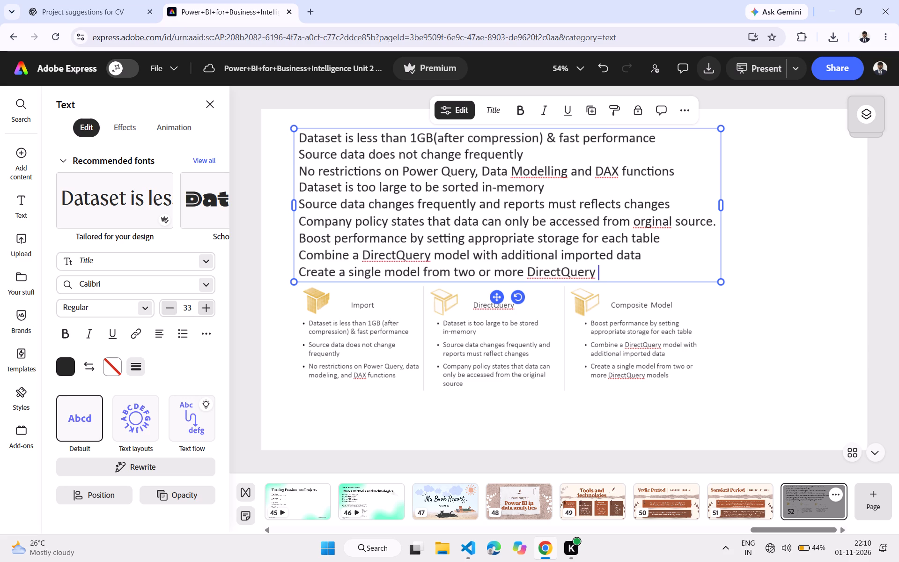
type("models")
key("period")
Add a full stop at the end of the "Combine a DirectQuery model" and "Boost performance" lines.
key("Up")
key("period")
key("Up")
key("Right")
key("Right")
key("Right")
key("Right")
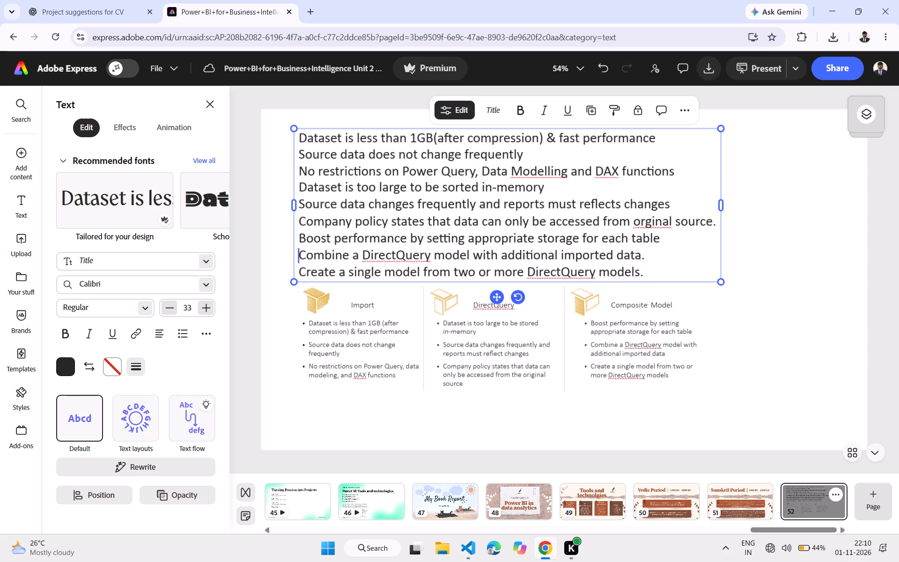
key("Left")
key("period")
Add a full stop at the end of each of the first five lines, from "Dataset is less than 1GB" to "Source data changes frequently".
left_click(676, 203)
key("period")
key("Up")
key("period")
key("Up")
key("Up")
key("period")
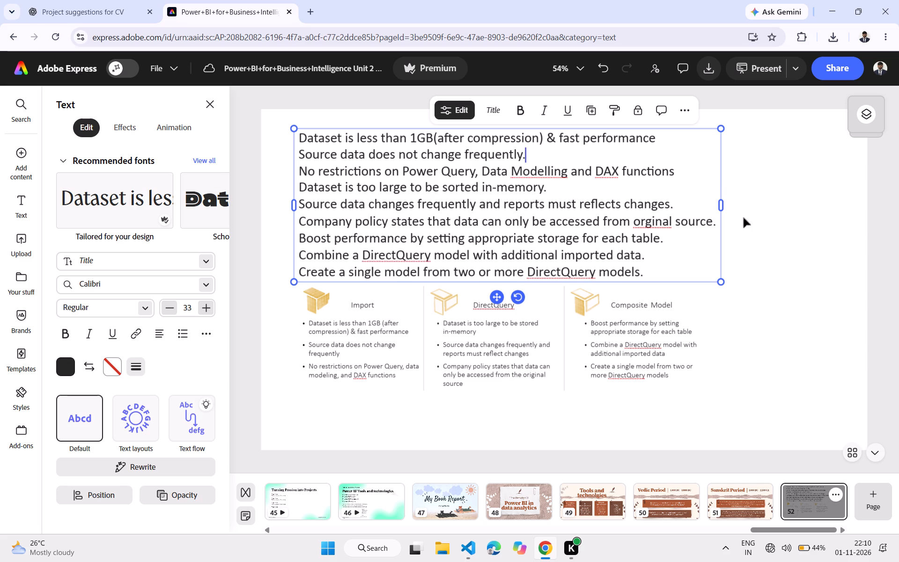
left_click(718, 177)
key("period")
key("Up")
key("Up")
key("period")
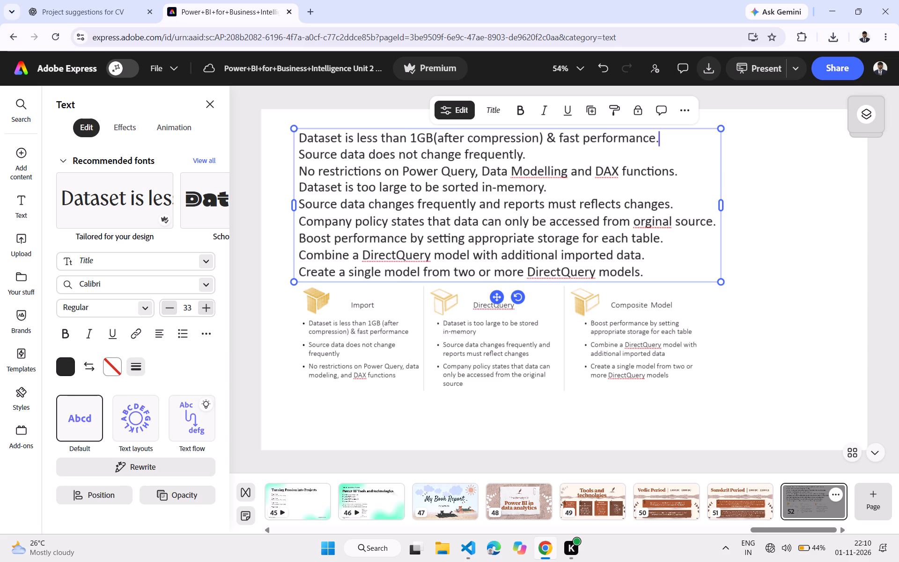